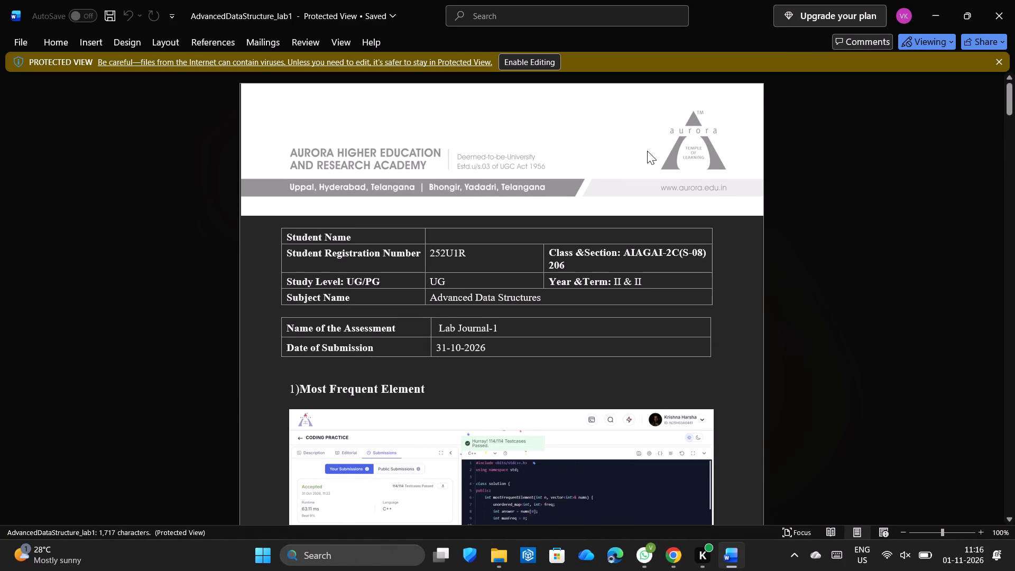
Enable editing of the AdvancedDataStructure_lab1 document.
left_click(534, 59)
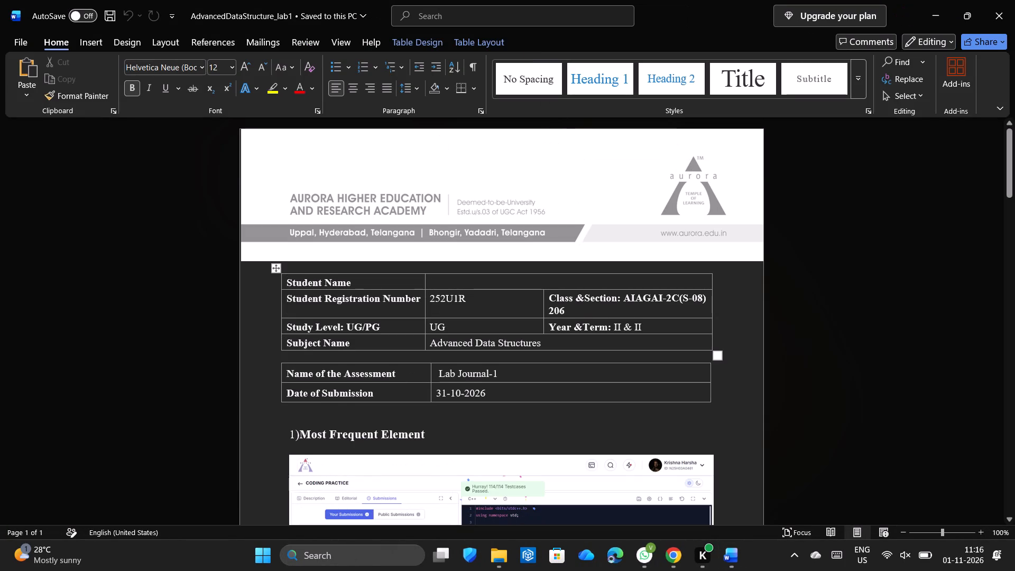
Review the lab journal's problem headings, submission screenshots and complexity analyses across all pages.
scroll(582, 333, "down", 1)
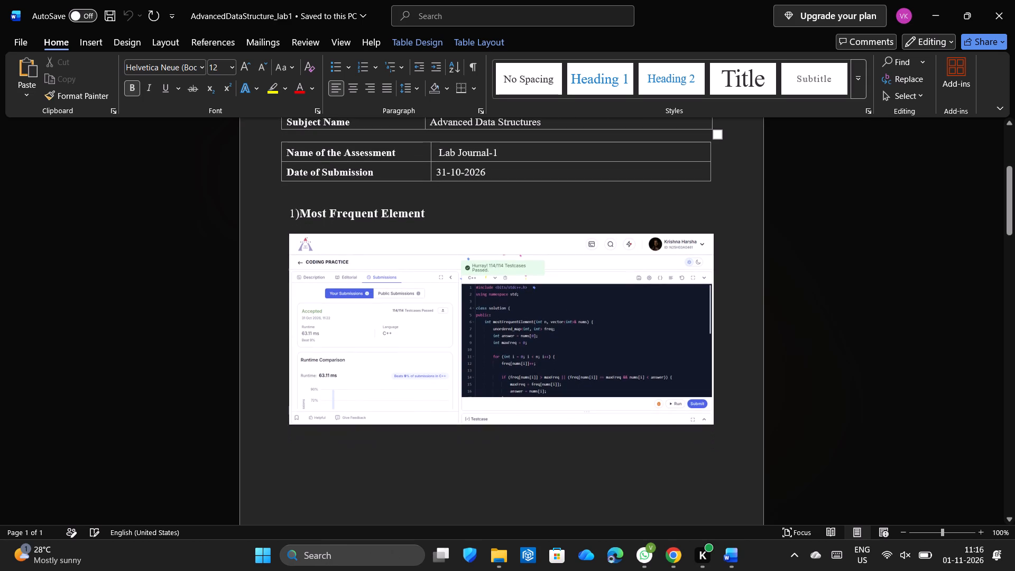
scroll(582, 333, "down", 2)
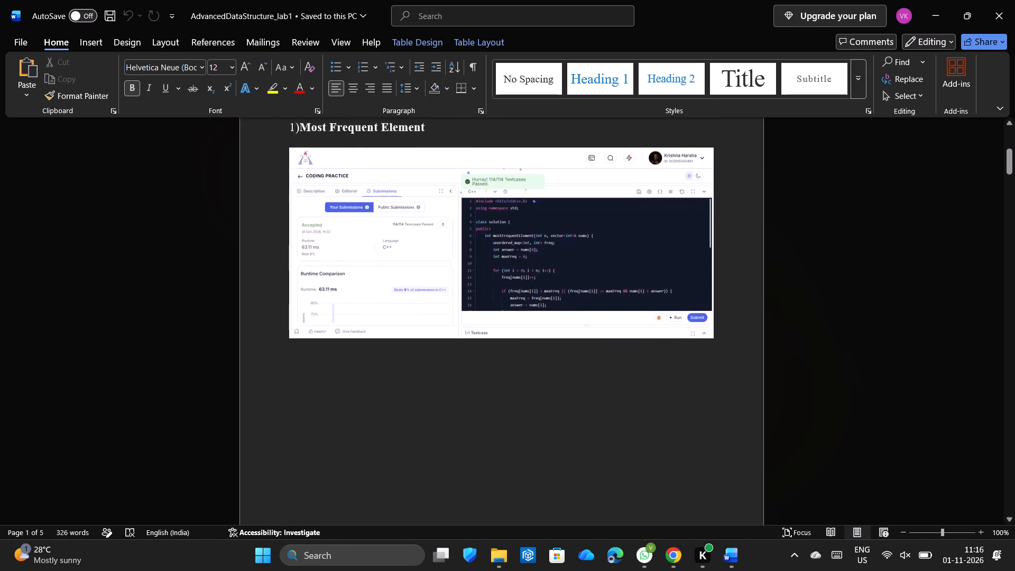
scroll(582, 333, "down", 2)
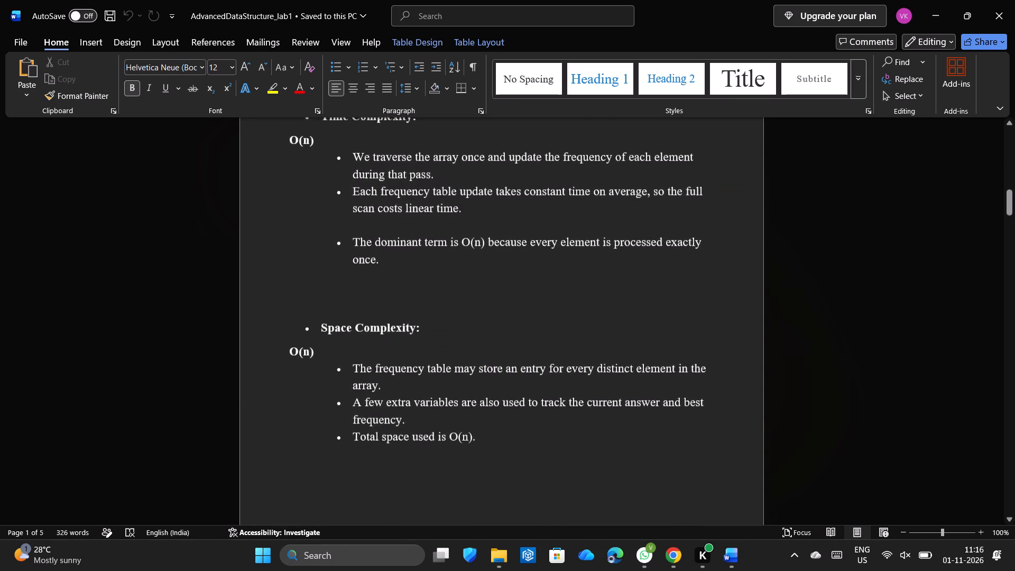
scroll(582, 333, "down", 2)
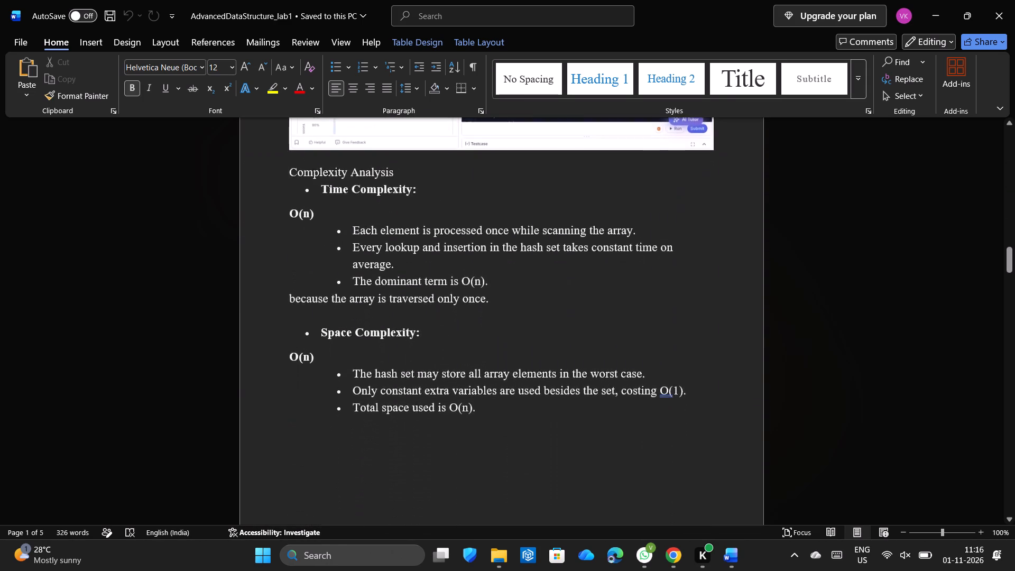
scroll(582, 333, "down", 3)
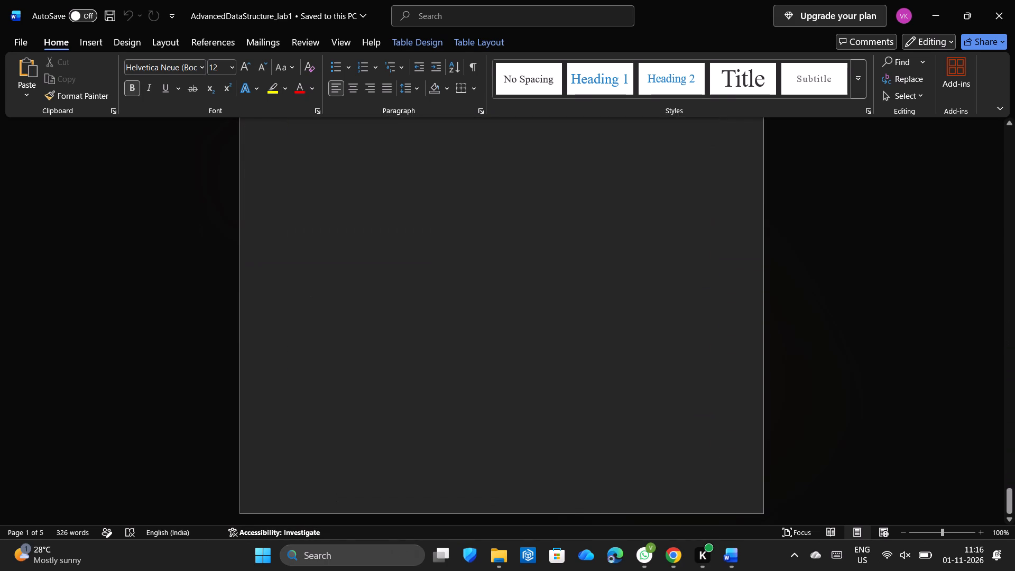
scroll(582, 333, "down", 1)
scroll(582, 333, "up", 1)
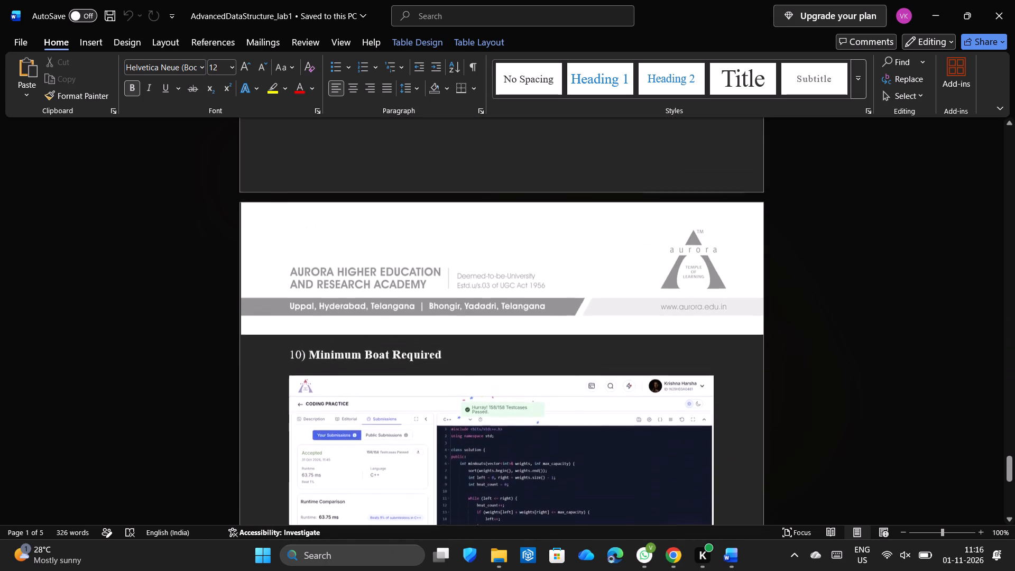
scroll(582, 333, "up", 1)
scroll(582, 333, "down", 2)
scroll(582, 333, "up", 3)
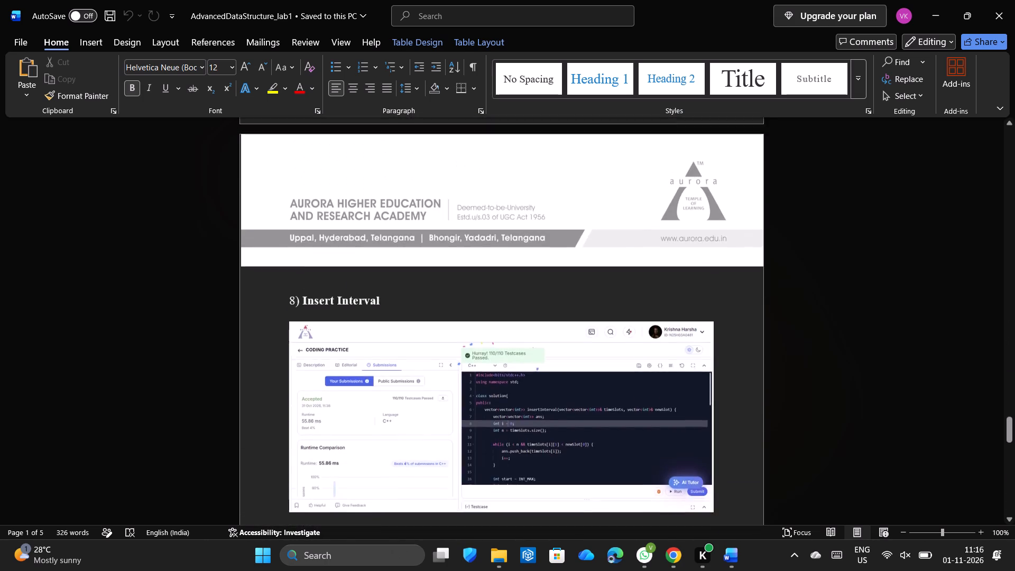
scroll(582, 333, "up", 3)
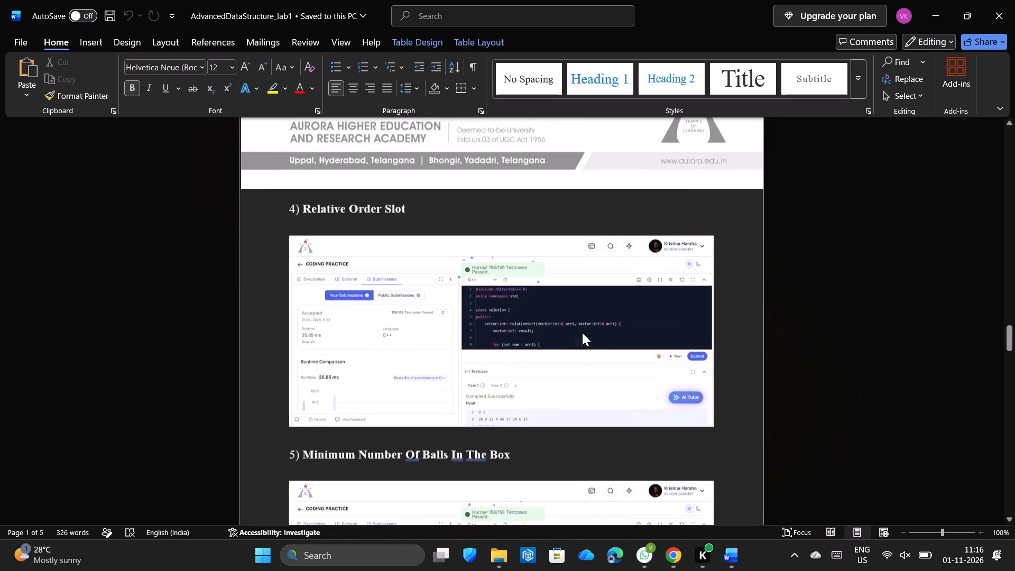
scroll(582, 333, "up", 2)
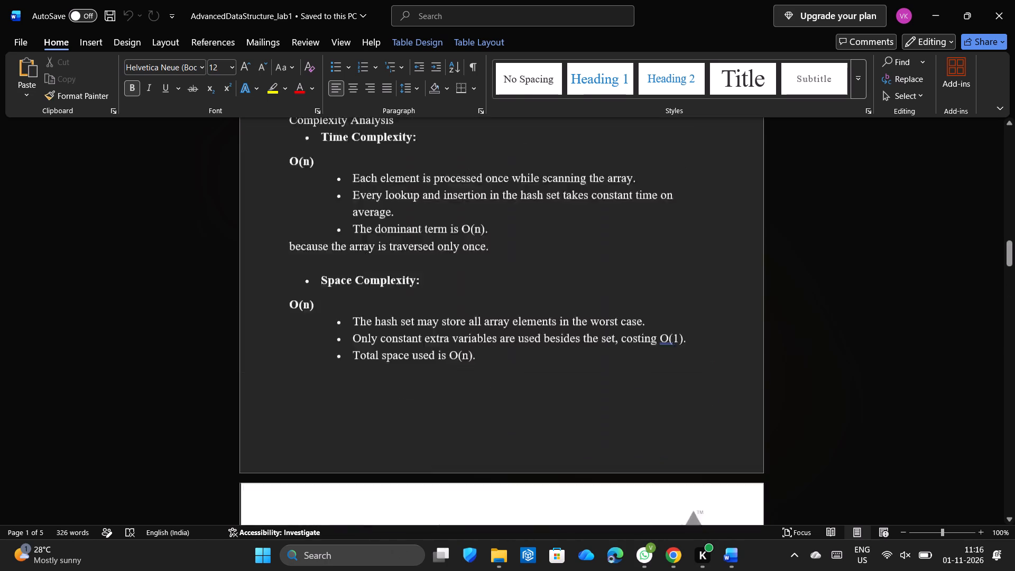
scroll(582, 333, "up", 4)
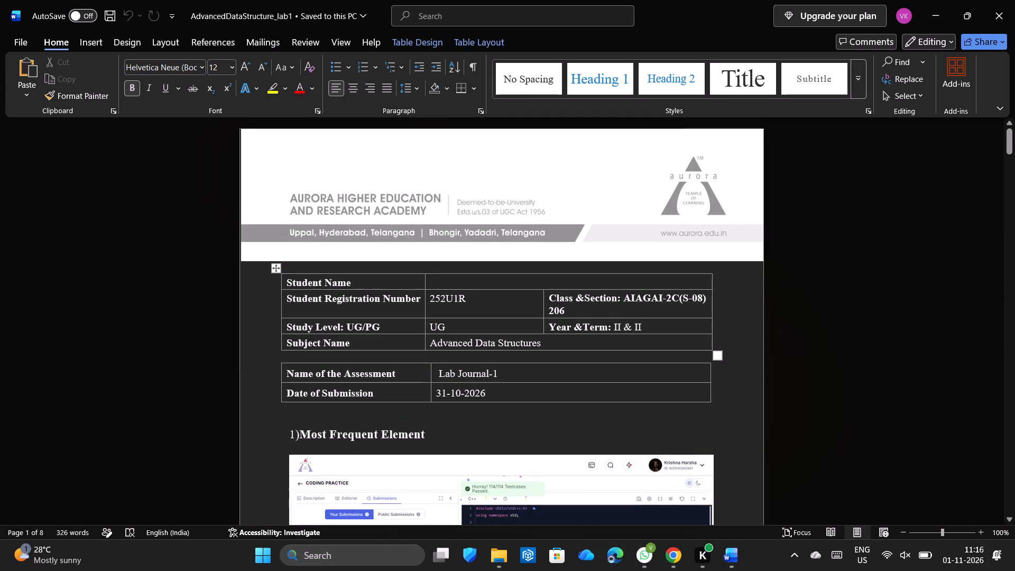
Change the Class & Section entry in the student details table to "AIAGAI-2C & 08".
left_click(589, 311)
key("BackSpace")
key("BackSpace")
key("BackSpace")
key("BackSpace")
key("BackSpace")
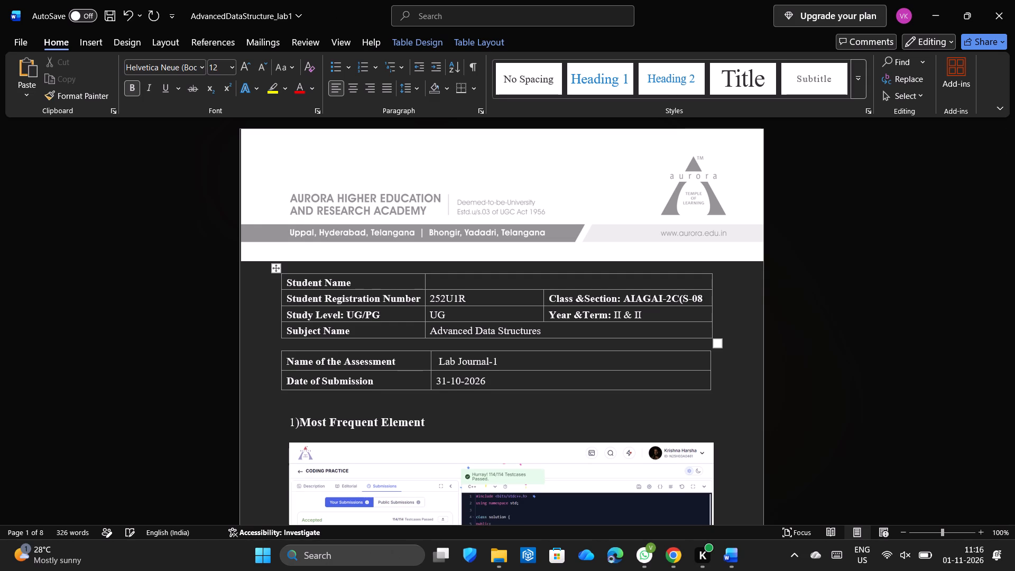
key("BackSpace")
key("BackSpace")
key("BackSpace")
key("BackSpace")
key("BackSpace")
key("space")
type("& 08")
Fill in the student's full name and complete the student registration number in the details table.
left_click(518, 285)
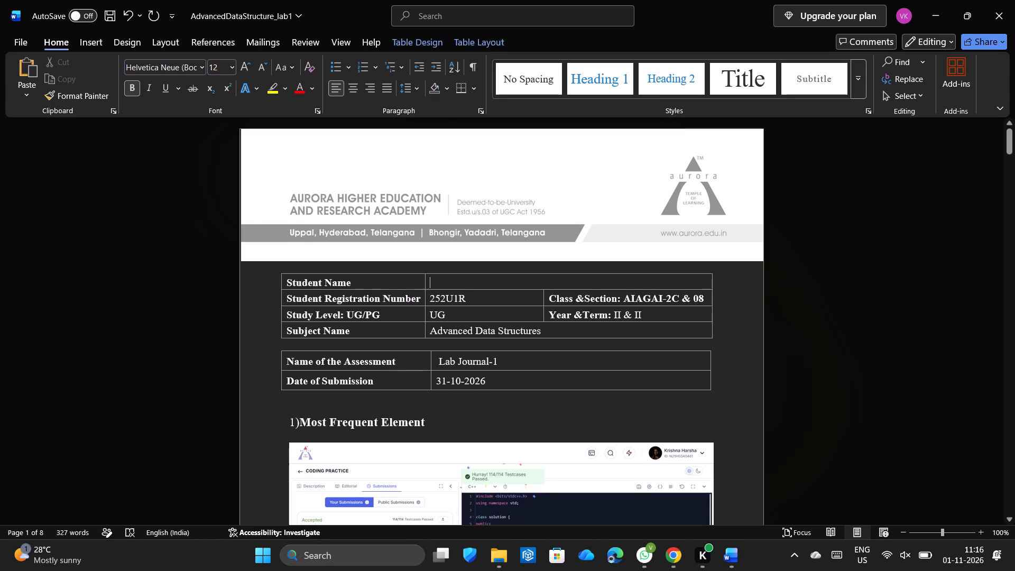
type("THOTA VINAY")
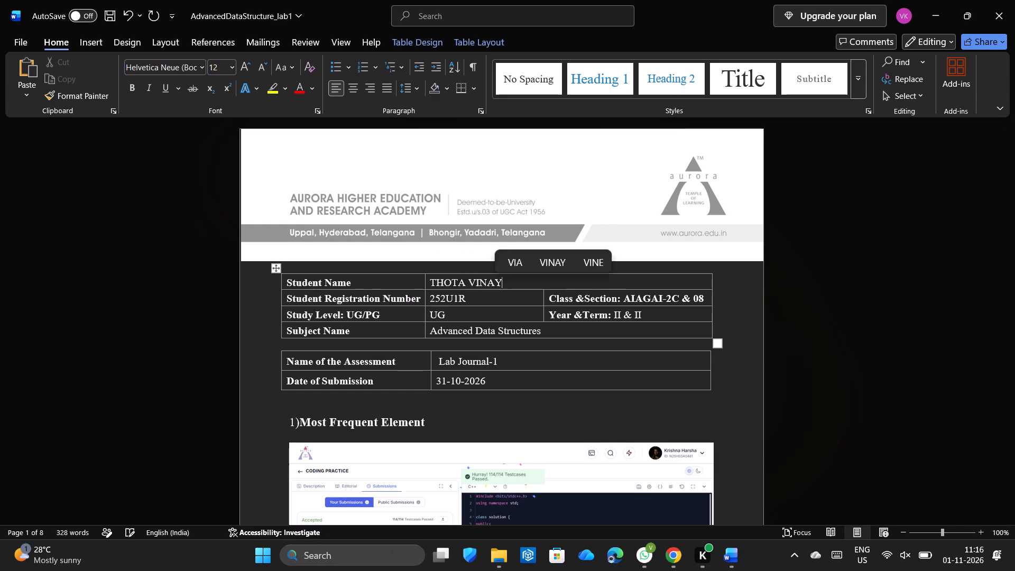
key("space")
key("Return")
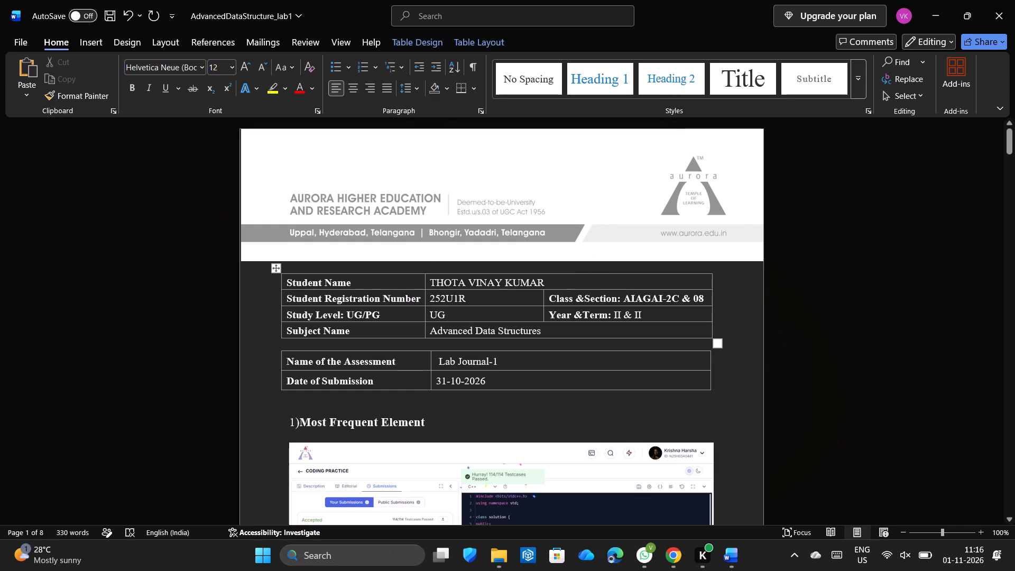
left_click(496, 298)
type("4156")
Add spaces around the hyphen in the assessment name so it reads "Lab Journal - 1".
left_click(493, 363)
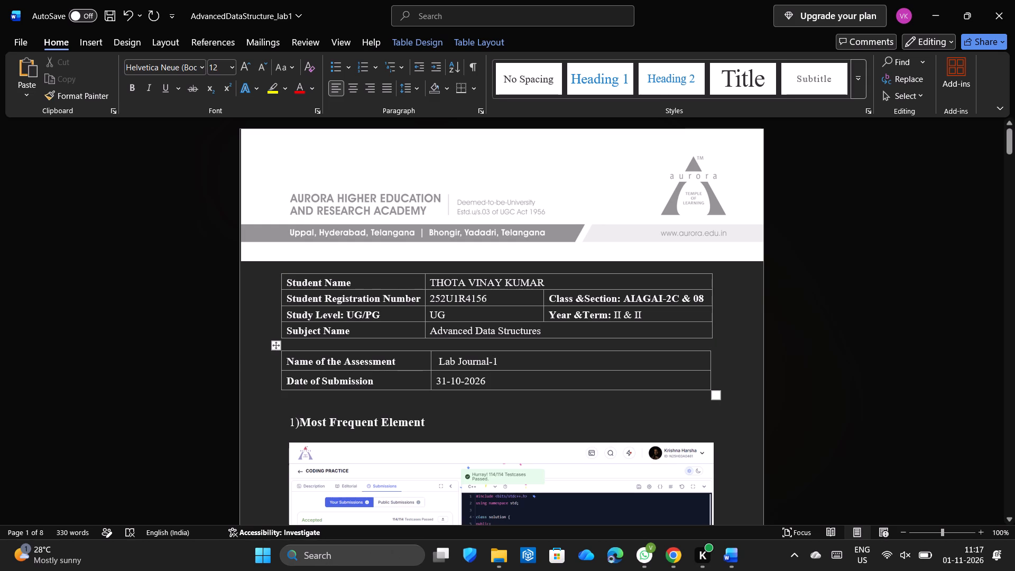
key("Left")
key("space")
key("Right")
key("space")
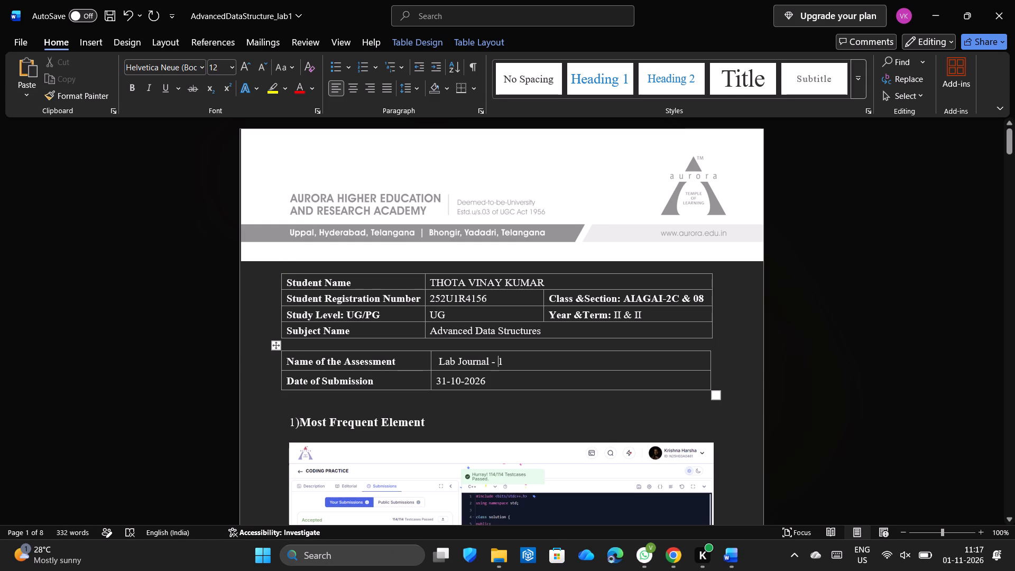
left_click(634, 327)
scroll(634, 367, "down", 1)
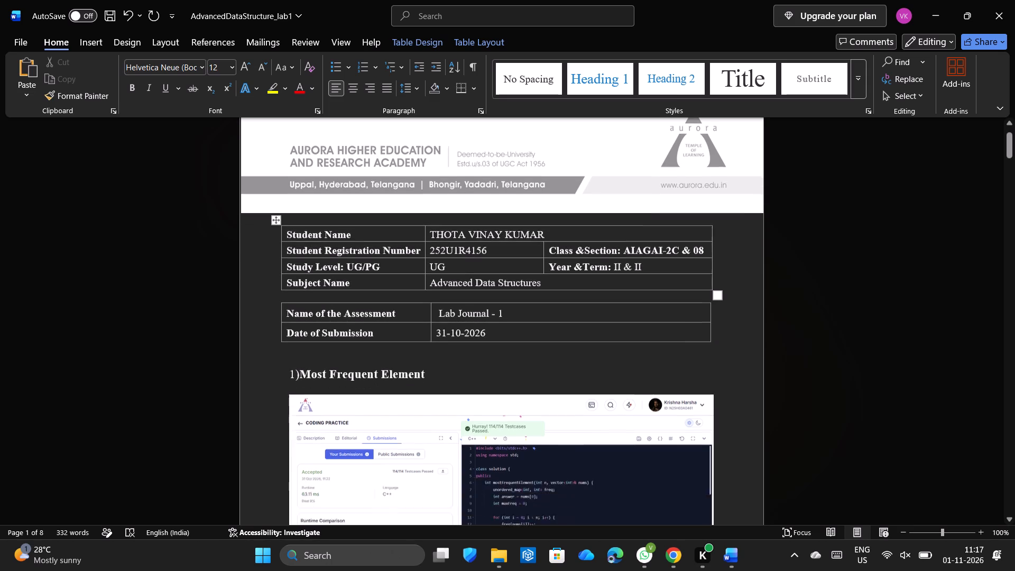
scroll(634, 367, "down", 1)
left_click(634, 367)
Switch to Chrome and show the Year 2 - Term 2 subjects in the learning.ccbp.in curriculum.
left_click(661, 550)
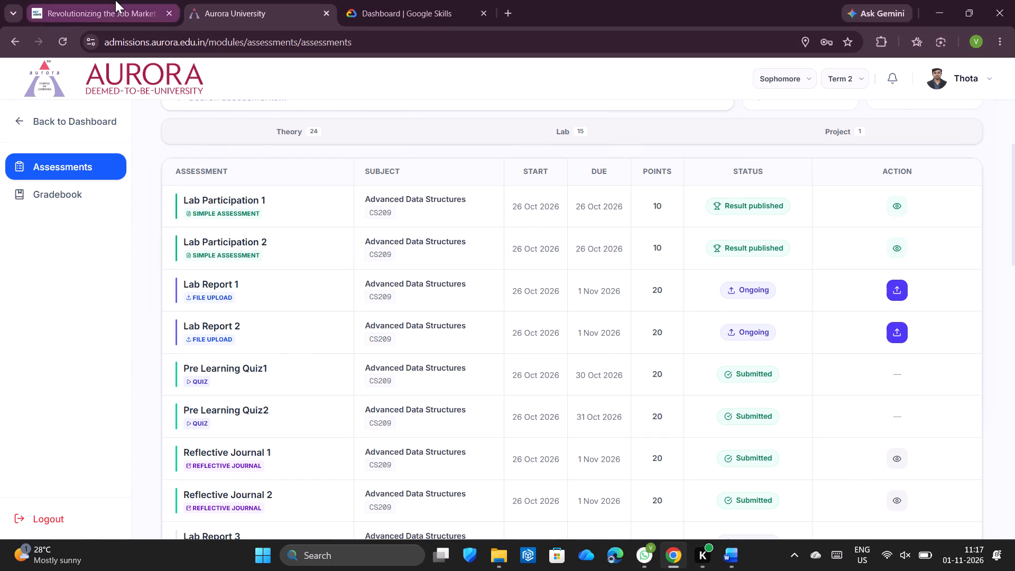
left_click(115, 0)
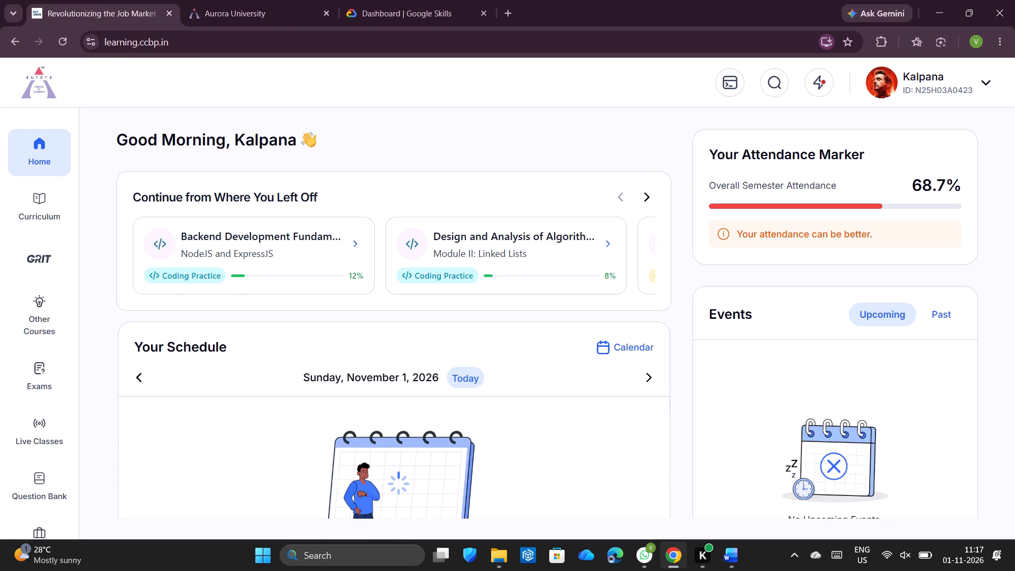
scroll(442, 246, "left", 5)
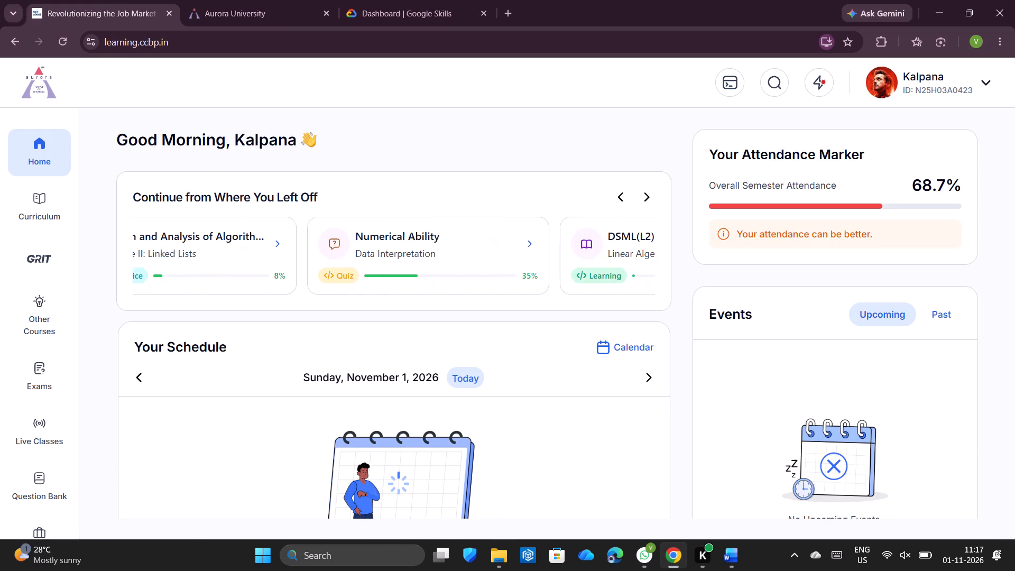
scroll(442, 246, "left", 4)
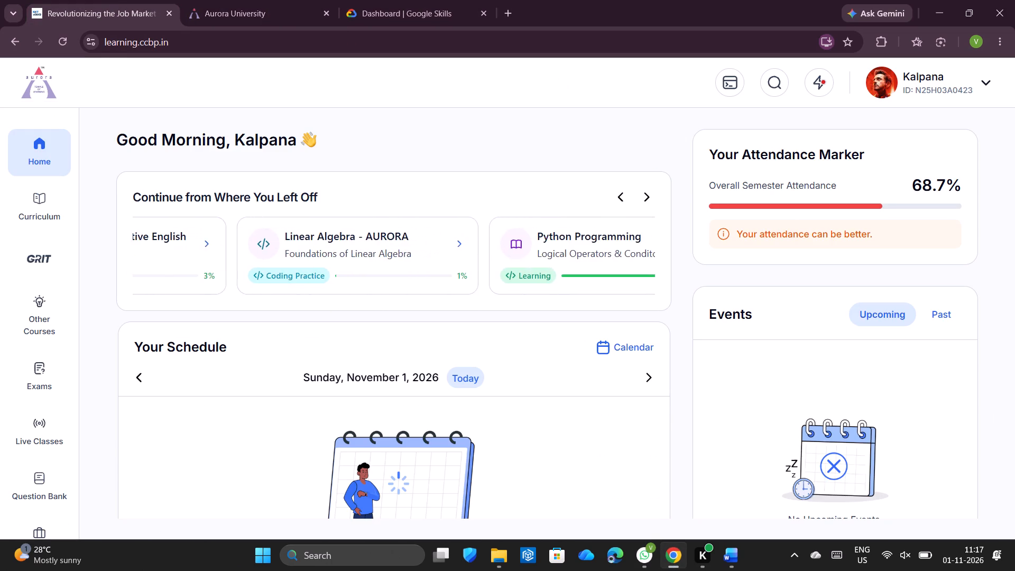
scroll(442, 246, "right", 7)
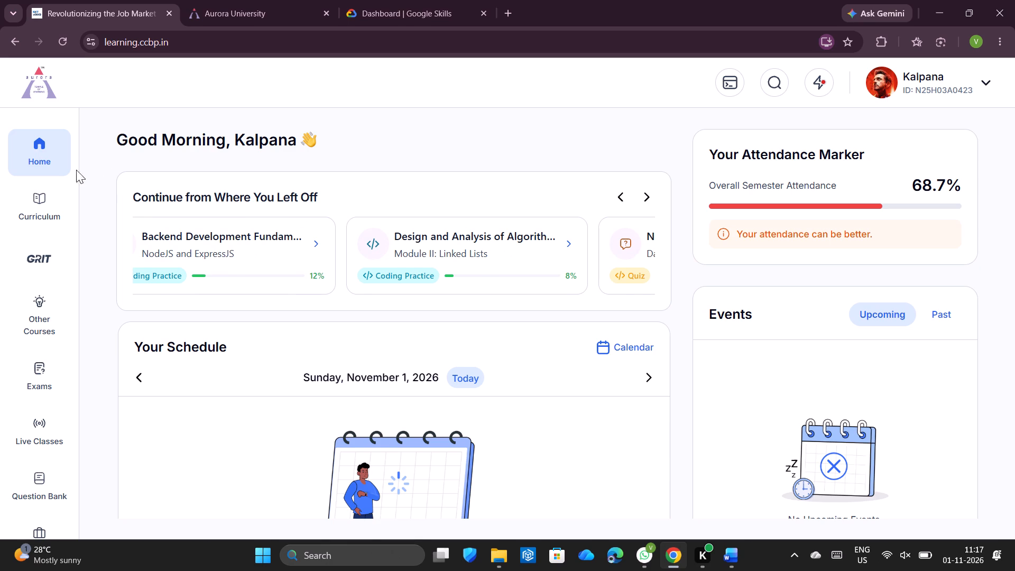
left_click(53, 195)
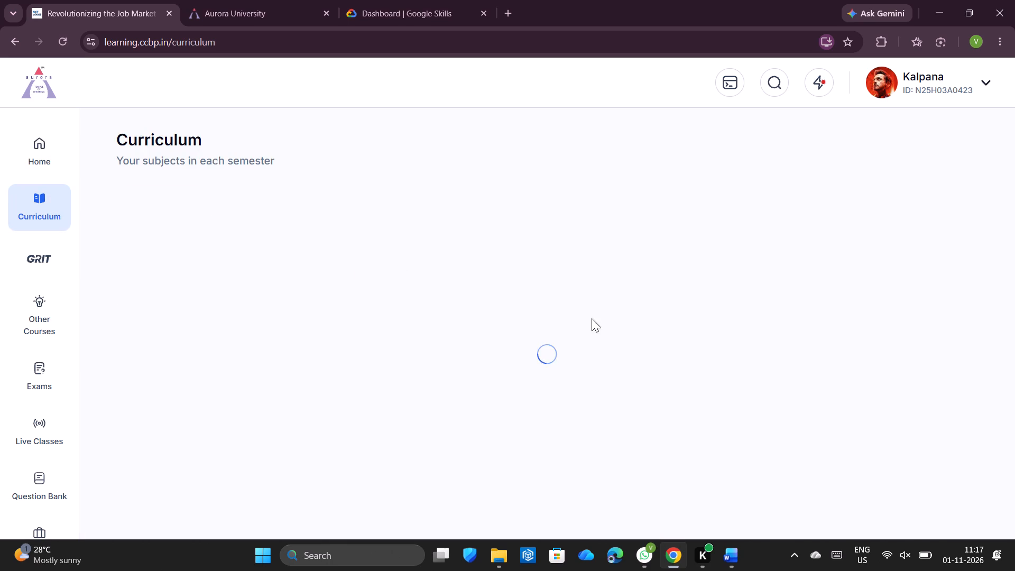
left_click(266, 194)
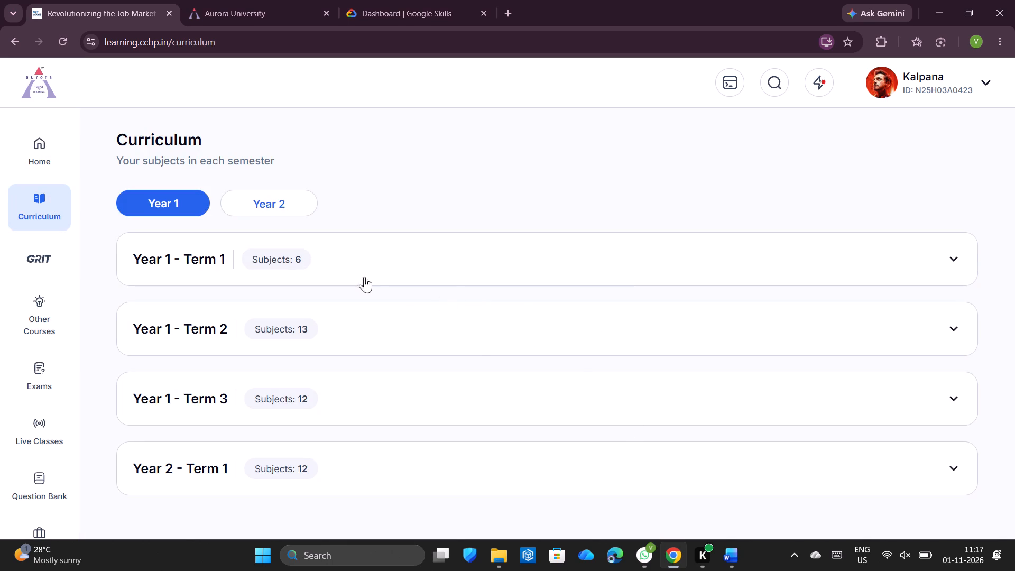
left_click(493, 284)
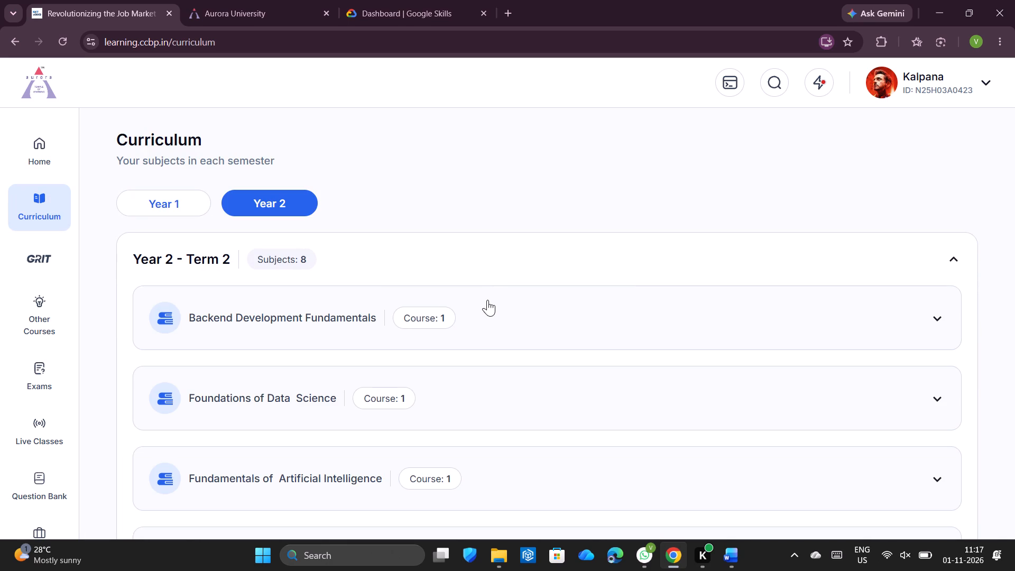
left_click(487, 300)
left_click(487, 300)
Open the Design and Analysis of Algorithms course under Advanced Data Structures and expand Module I: Hashing, Sliding Window & Two-Pointer.
scroll(487, 300, "down", 1)
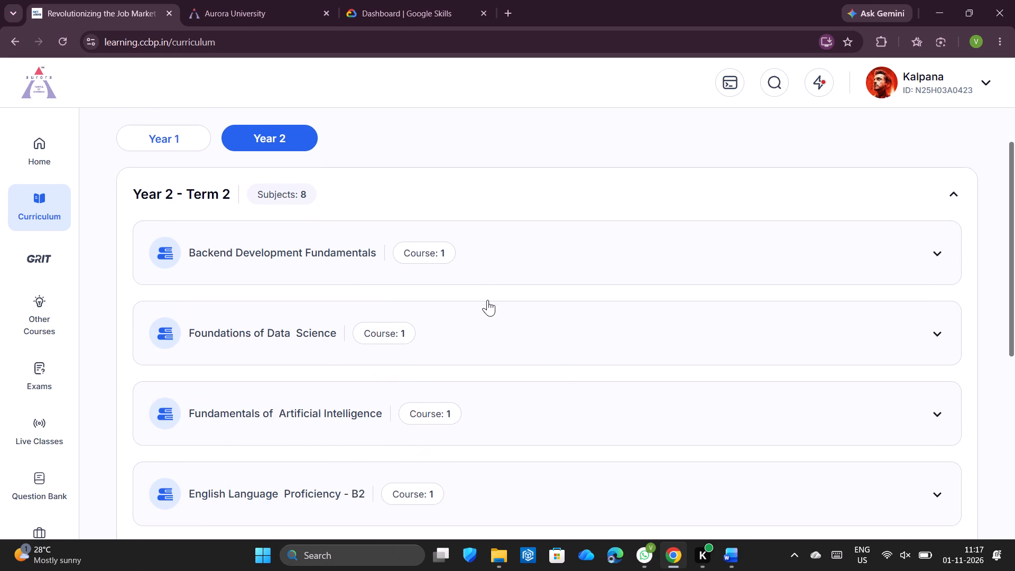
scroll(599, 358, "down", 1)
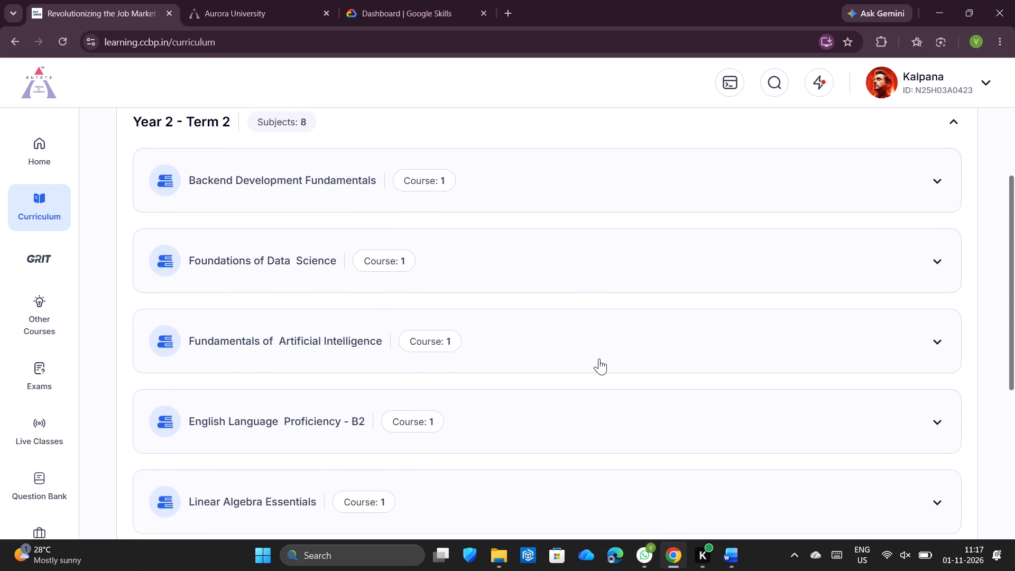
scroll(599, 358, "down", 1)
scroll(608, 406, "down", 1)
left_click(632, 397)
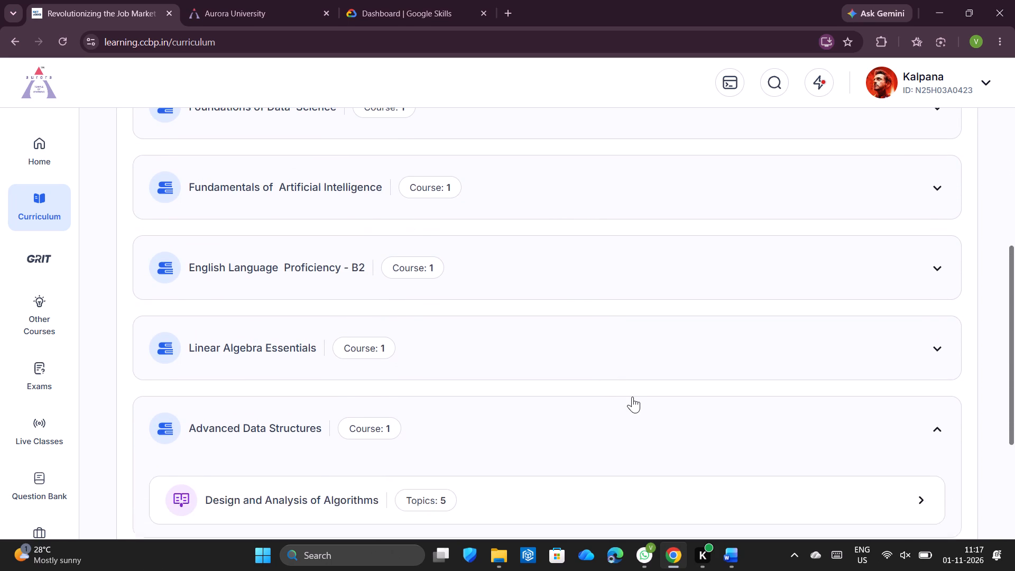
scroll(632, 397, "down", 2)
left_click(676, 382)
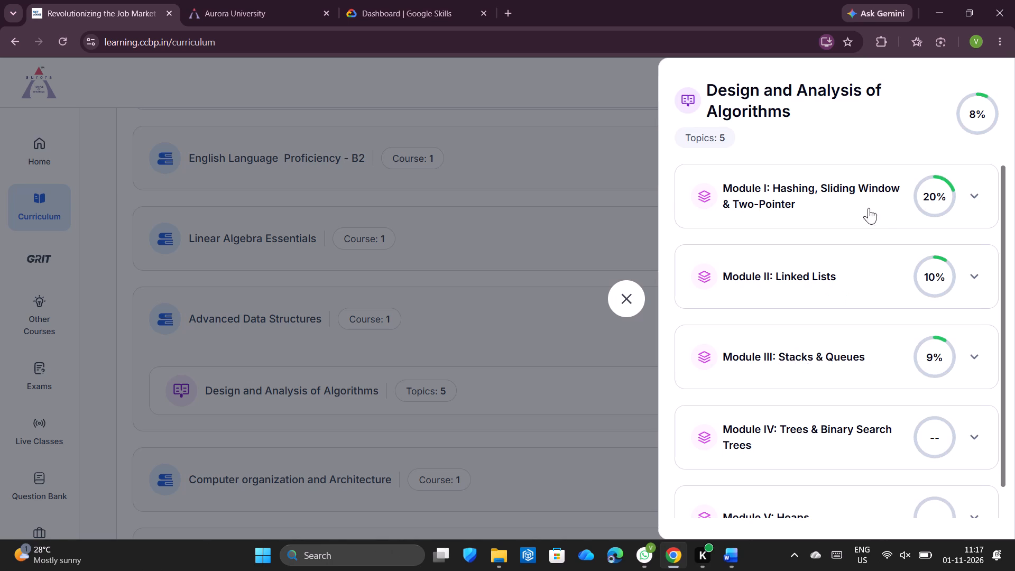
left_click(956, 178)
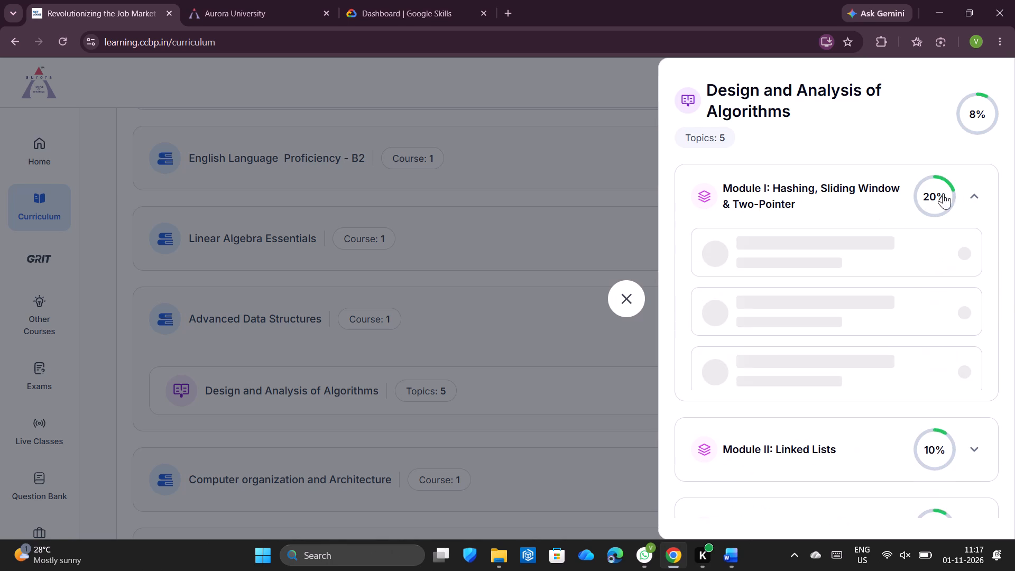
Open the Hashing Coding Practice set in Module I and open the Most Frequent Element problem.
scroll(867, 333, "down", 1)
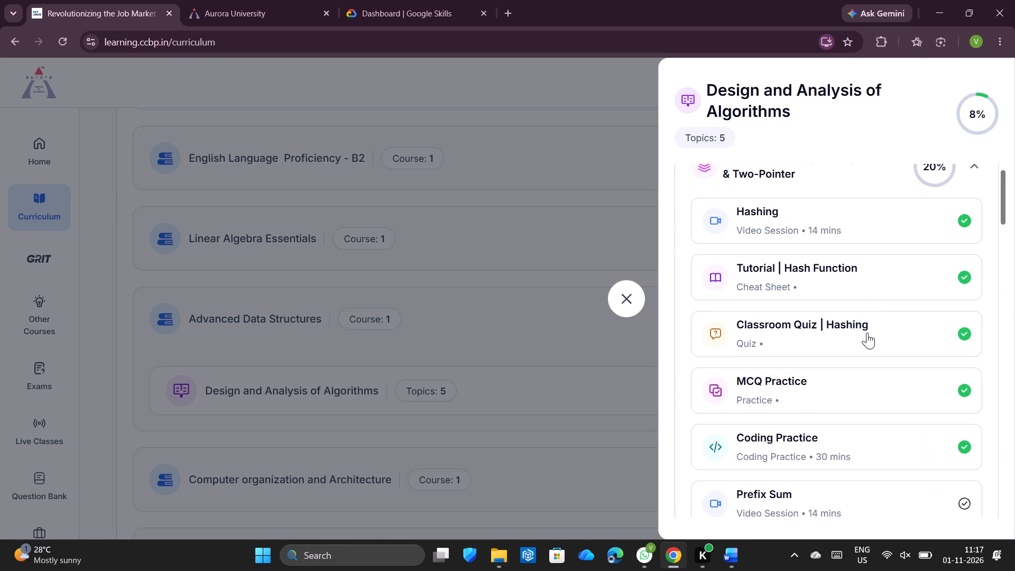
scroll(867, 333, "down", 1)
left_click(871, 389)
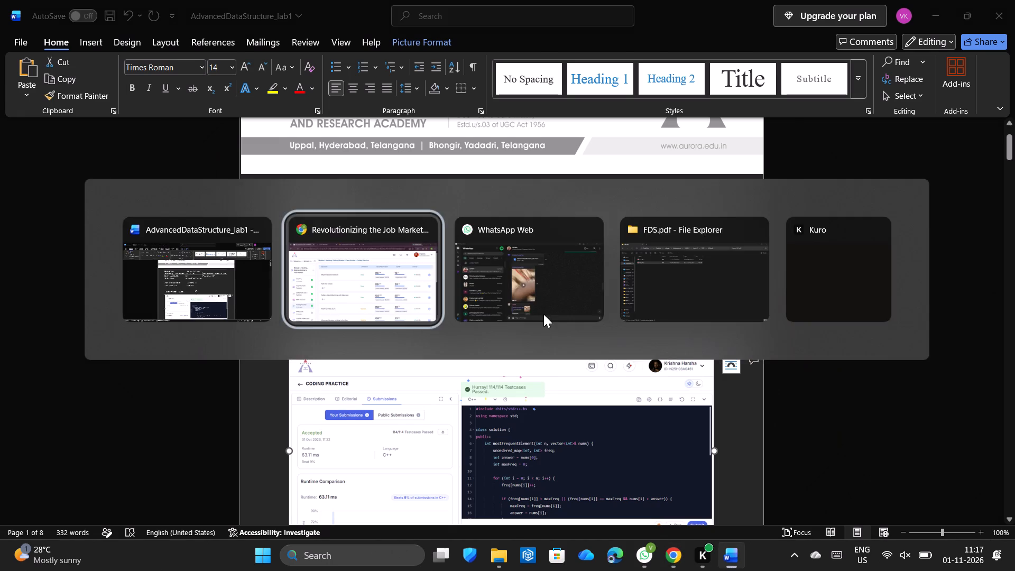
left_click(413, 220)
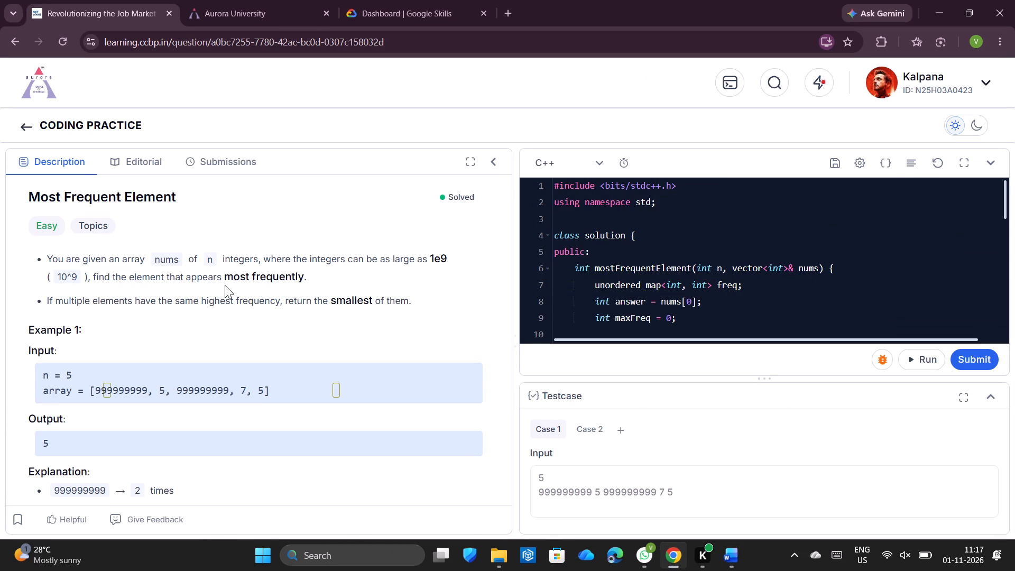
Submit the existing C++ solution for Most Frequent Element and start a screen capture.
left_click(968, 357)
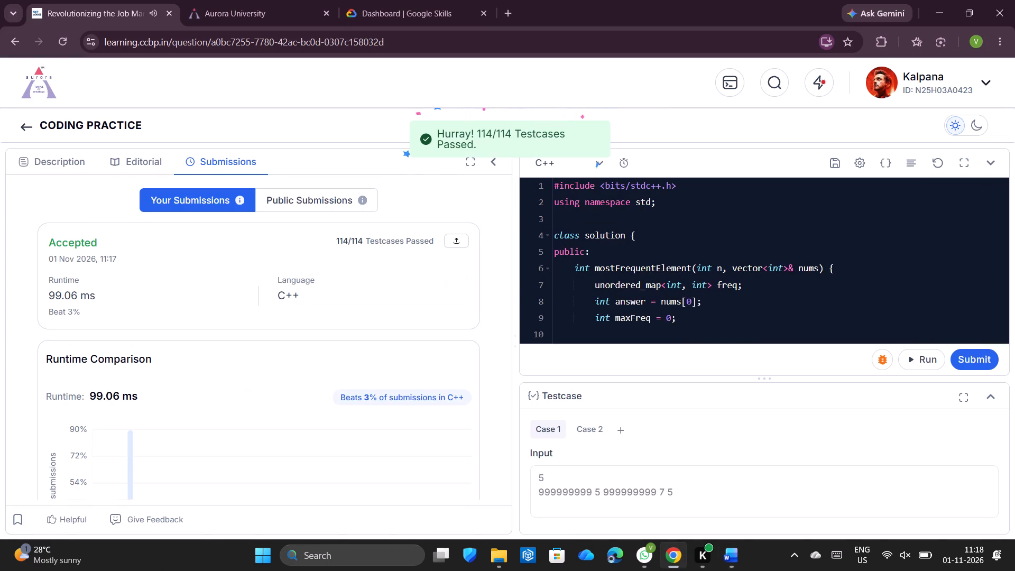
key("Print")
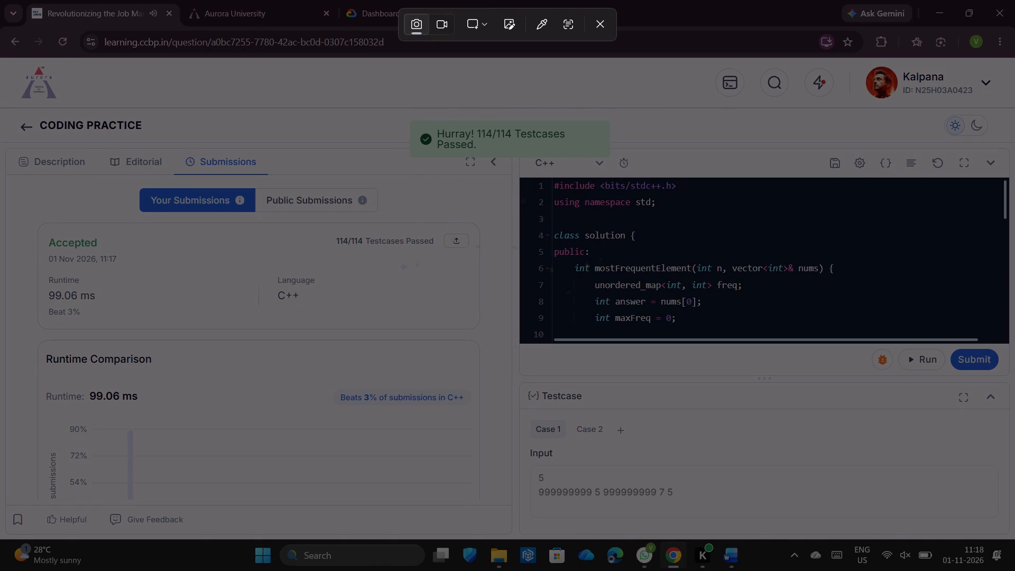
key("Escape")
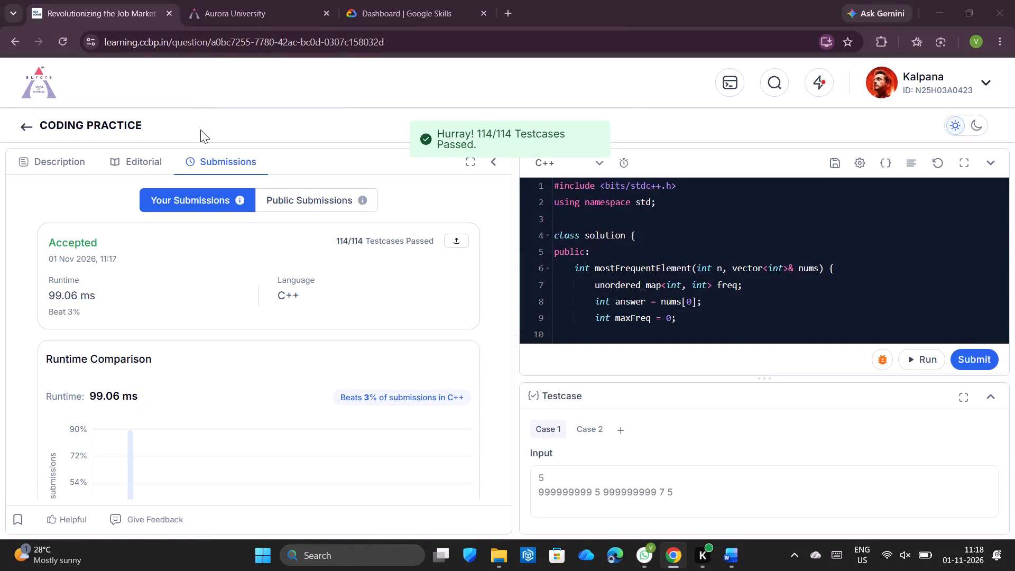
Open the student's profile details for editing and replace the first name with the student's own given names.
left_click(988, 82)
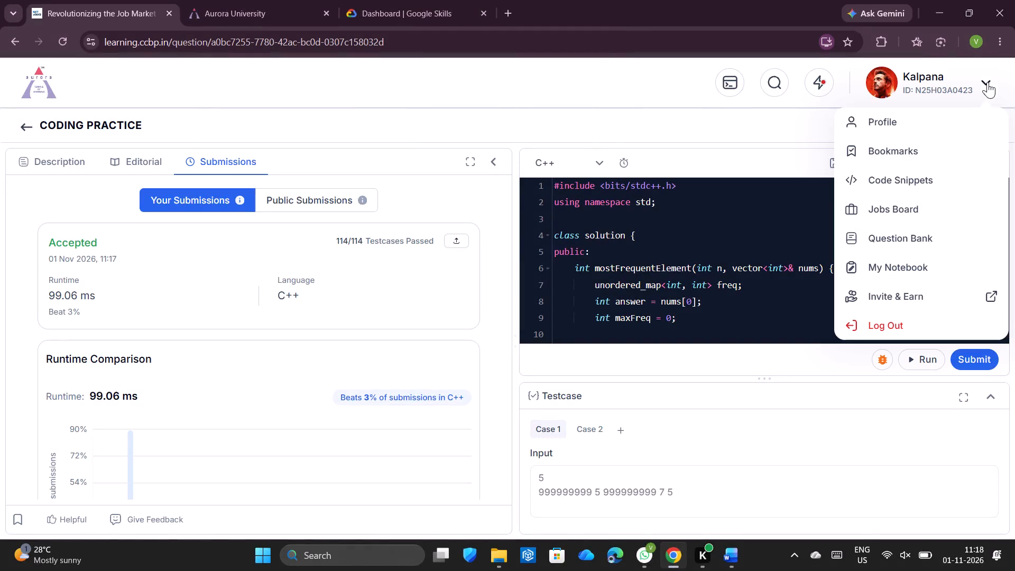
left_click(918, 127)
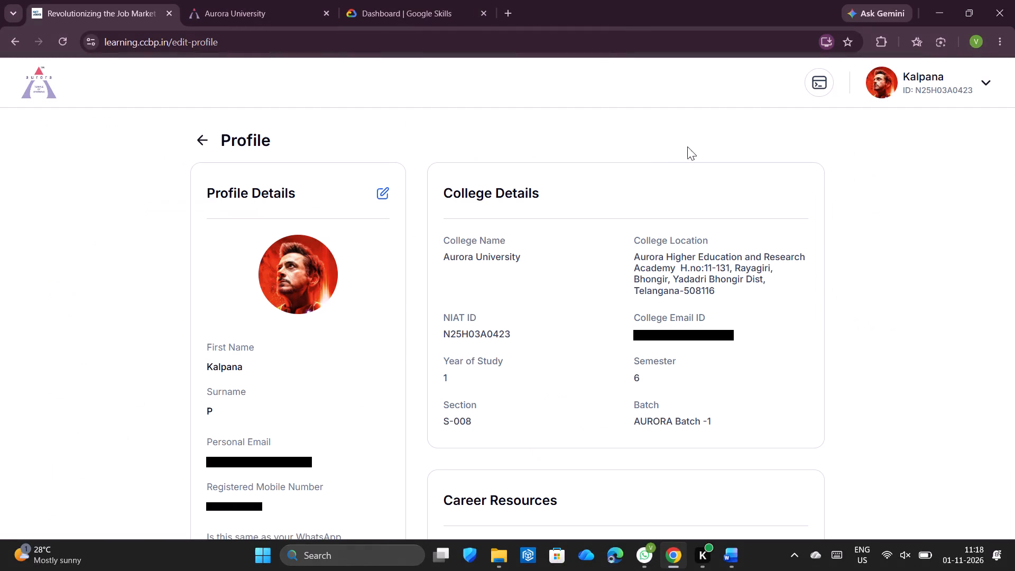
left_click(387, 195)
left_click(316, 417)
key("ctrl+BackSpace")
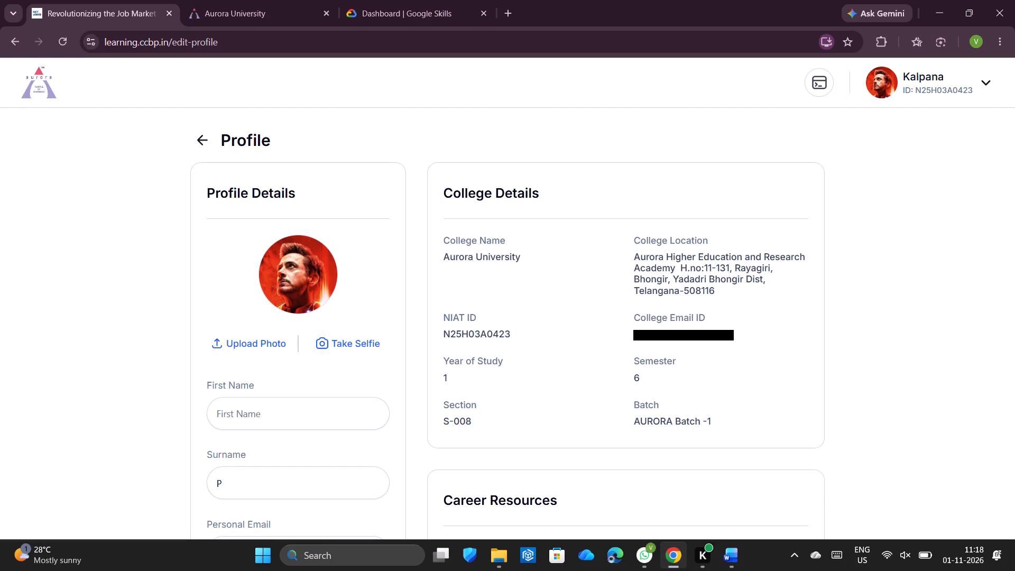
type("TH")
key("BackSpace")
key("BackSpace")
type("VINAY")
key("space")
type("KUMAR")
Replace the surname with the student's own surname and save the profile details.
left_click(278, 489)
key("BackSpace")
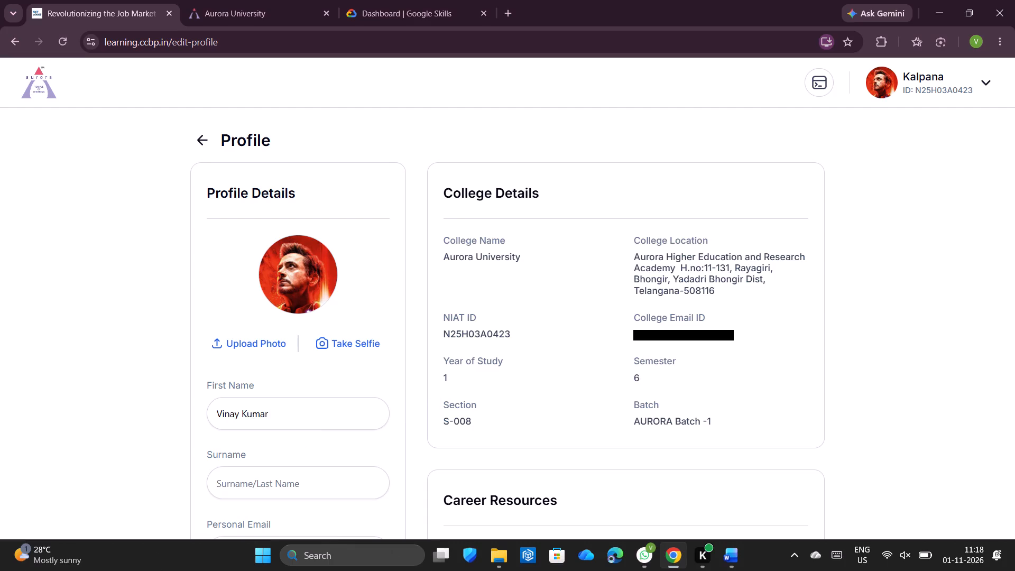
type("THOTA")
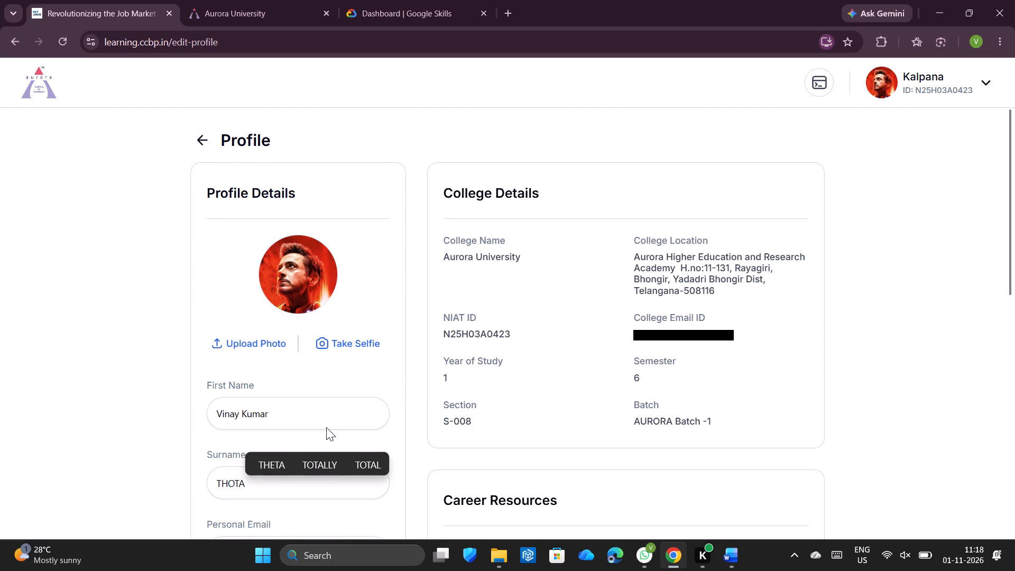
left_click(366, 397)
scroll(318, 430, "down", 1)
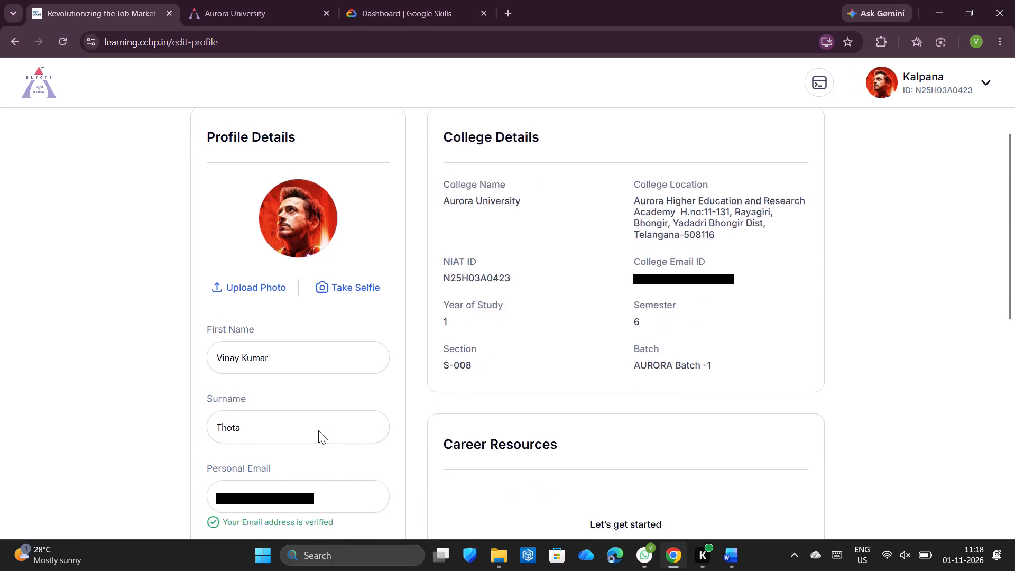
scroll(318, 430, "down", 4)
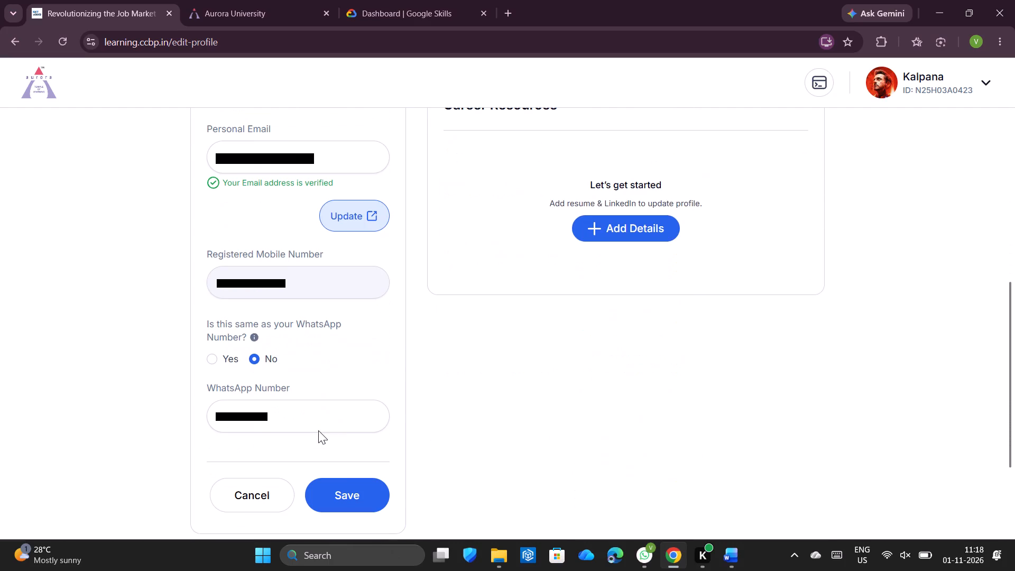
left_click(349, 484)
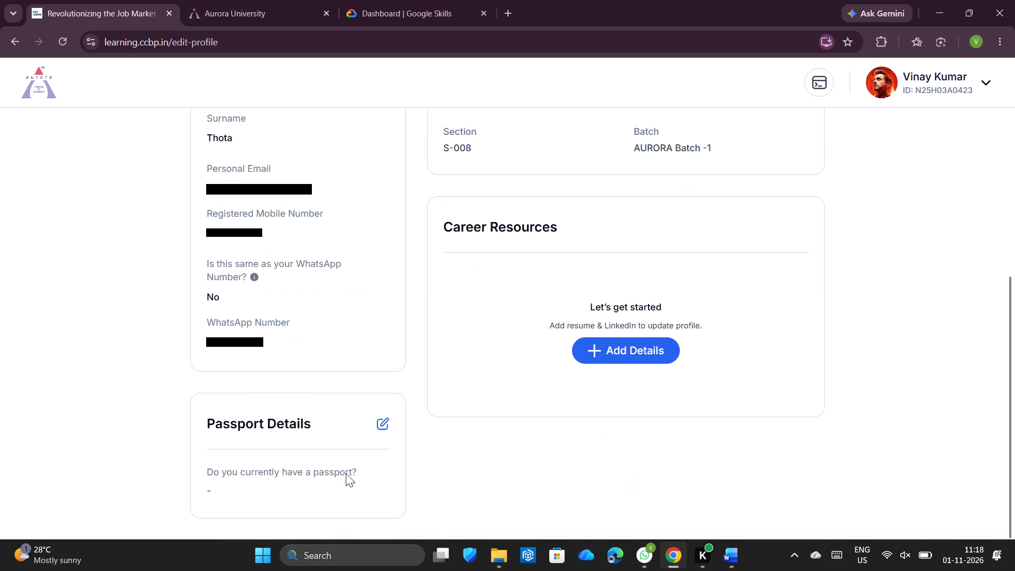
Return to the Most Frequent Element problem and resubmit the C++ solution under the updated profile name, with the code's main loop in view.
scroll(515, 235, "up", 3)
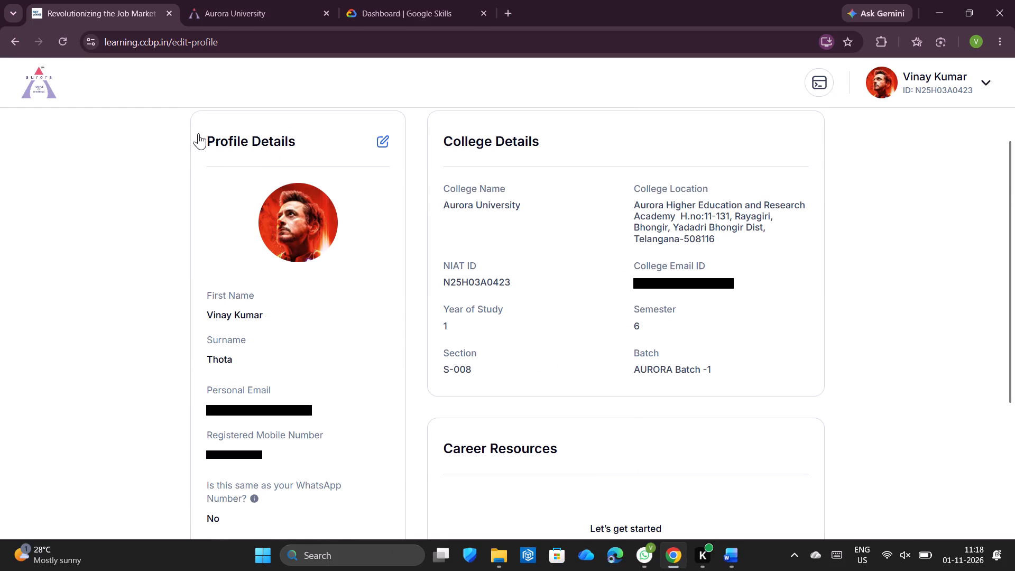
left_click(198, 132)
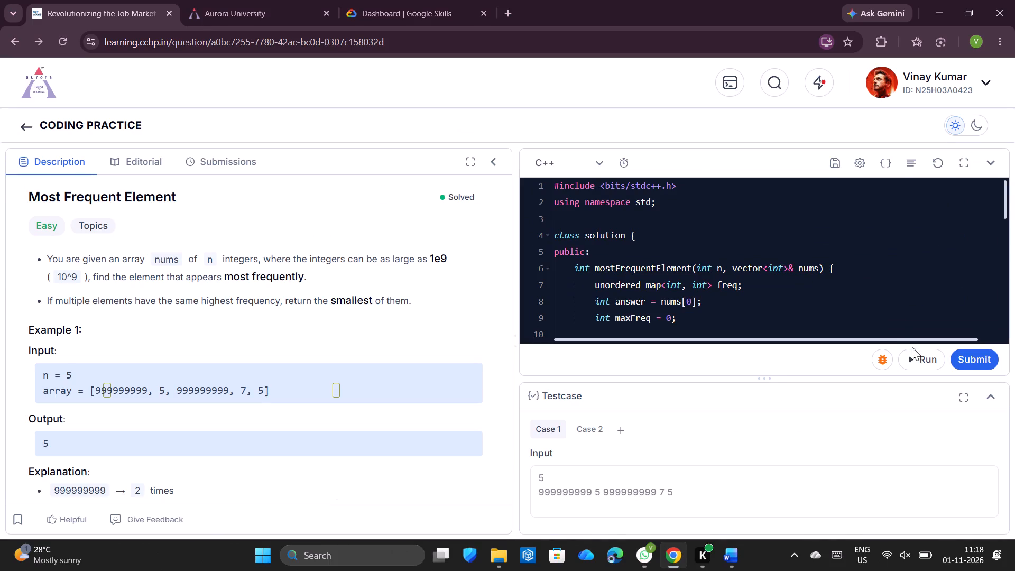
left_click(973, 360)
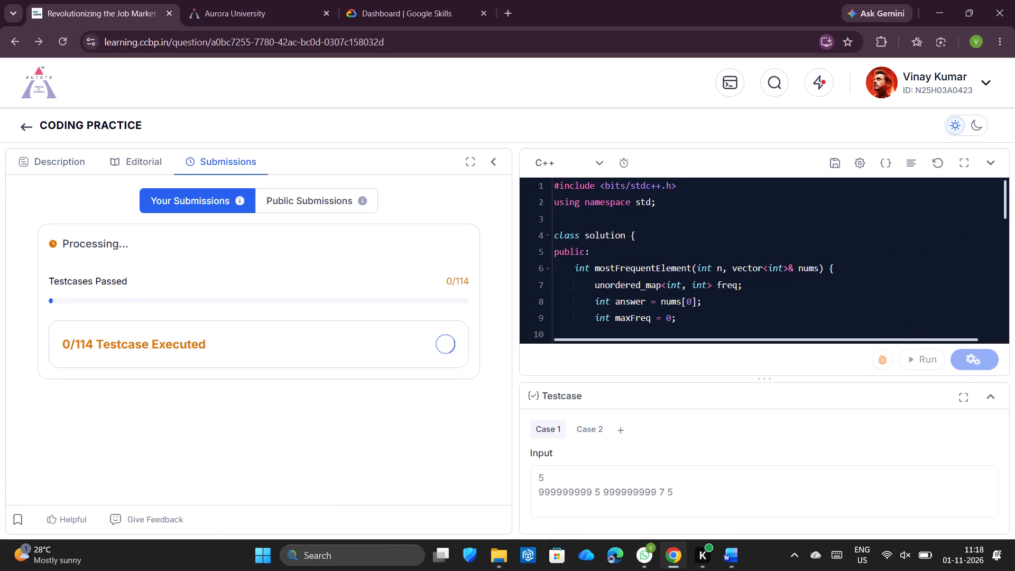
scroll(756, 278, "down", 5)
scroll(756, 278, "up", 1)
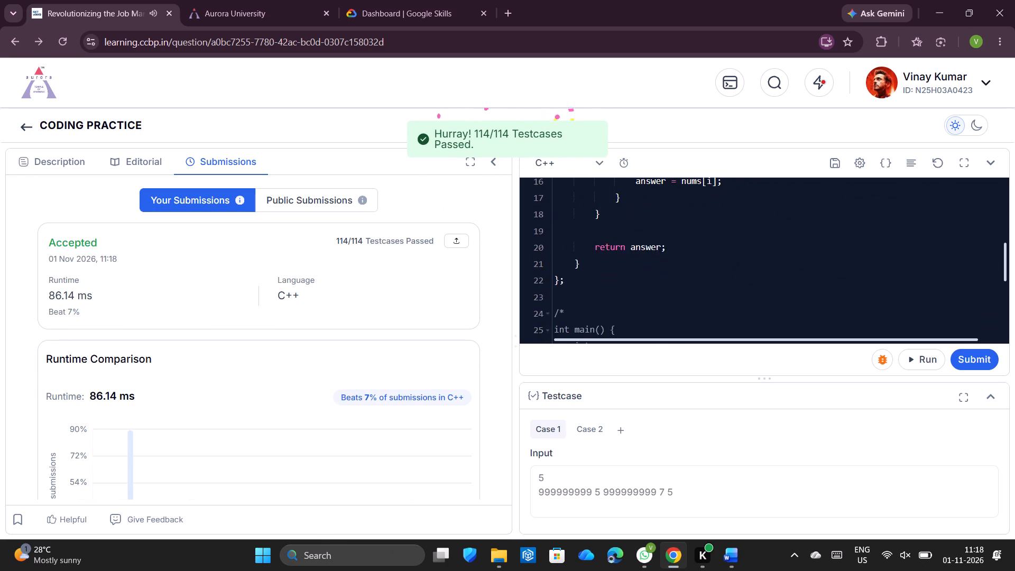
scroll(756, 278, "up", 1)
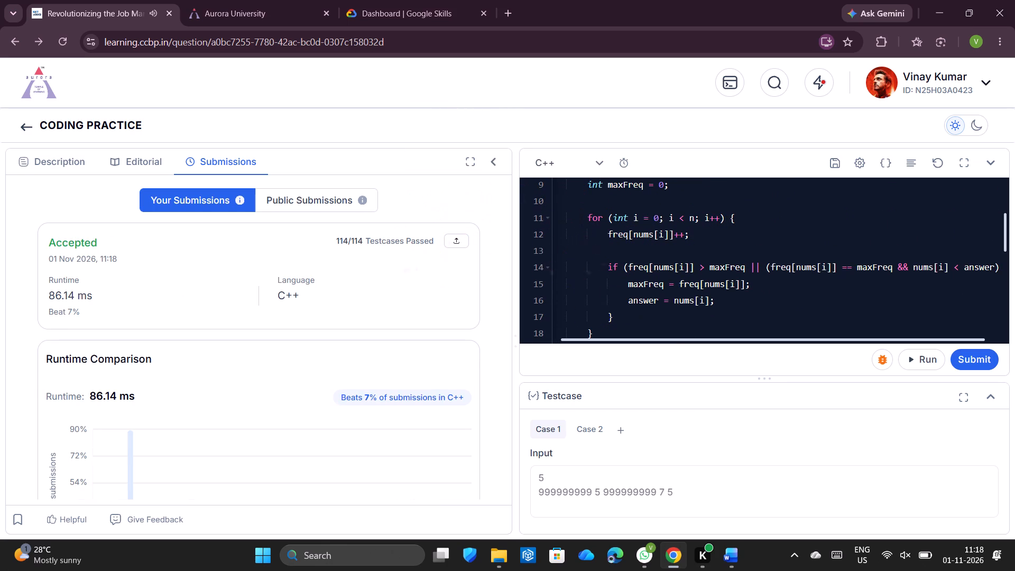
key("Print")
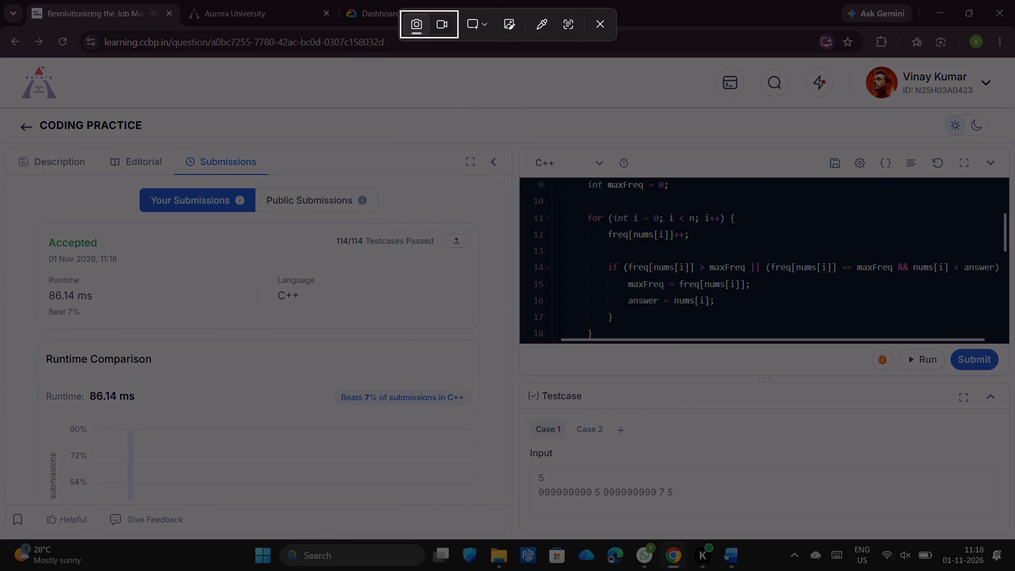
key("Escape")
key("ctrl+Return")
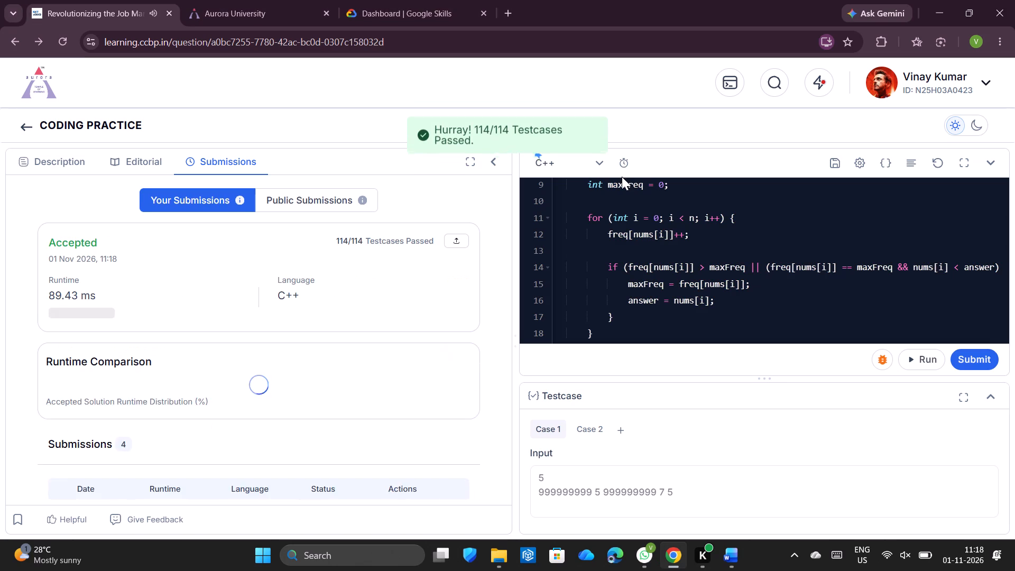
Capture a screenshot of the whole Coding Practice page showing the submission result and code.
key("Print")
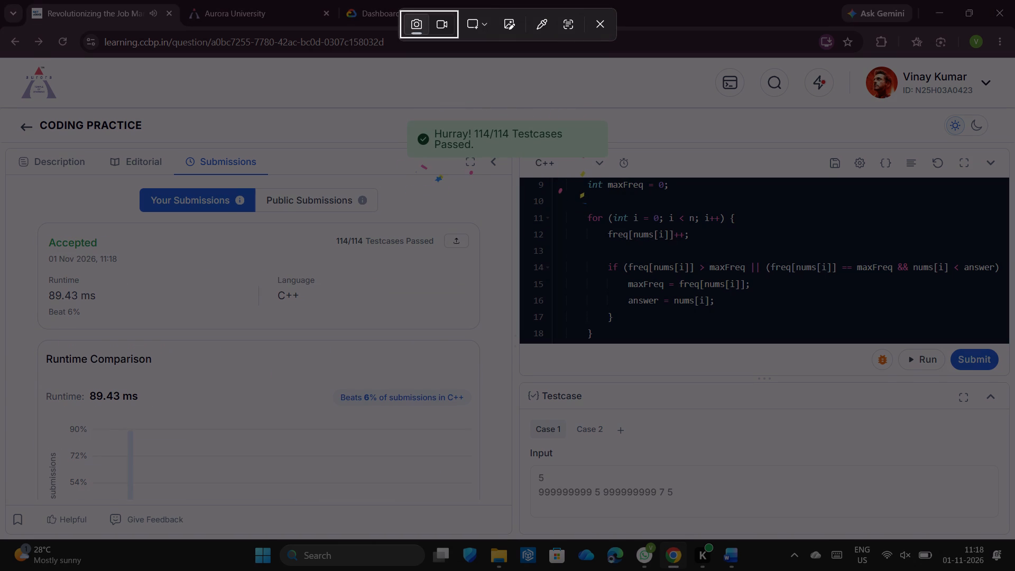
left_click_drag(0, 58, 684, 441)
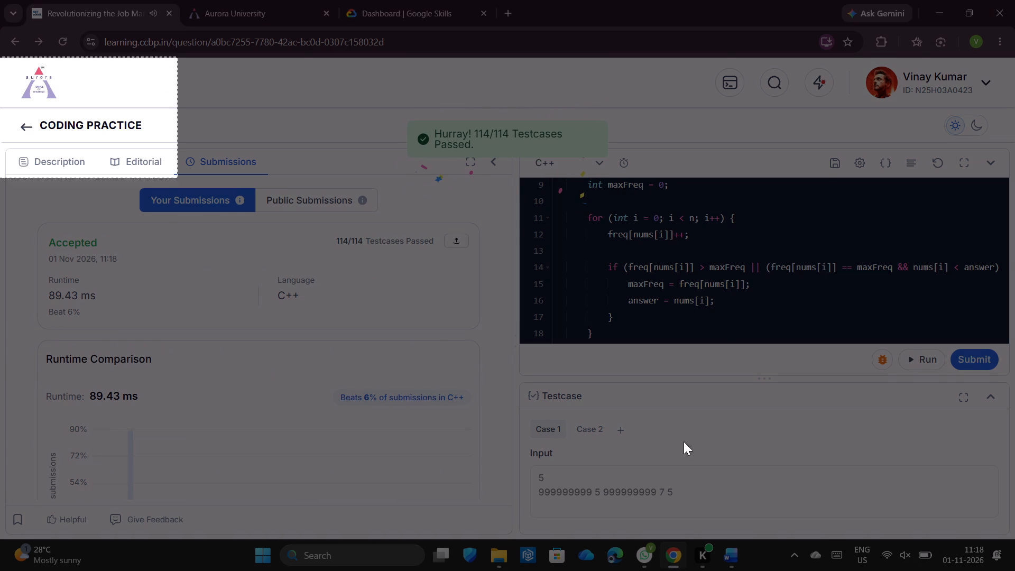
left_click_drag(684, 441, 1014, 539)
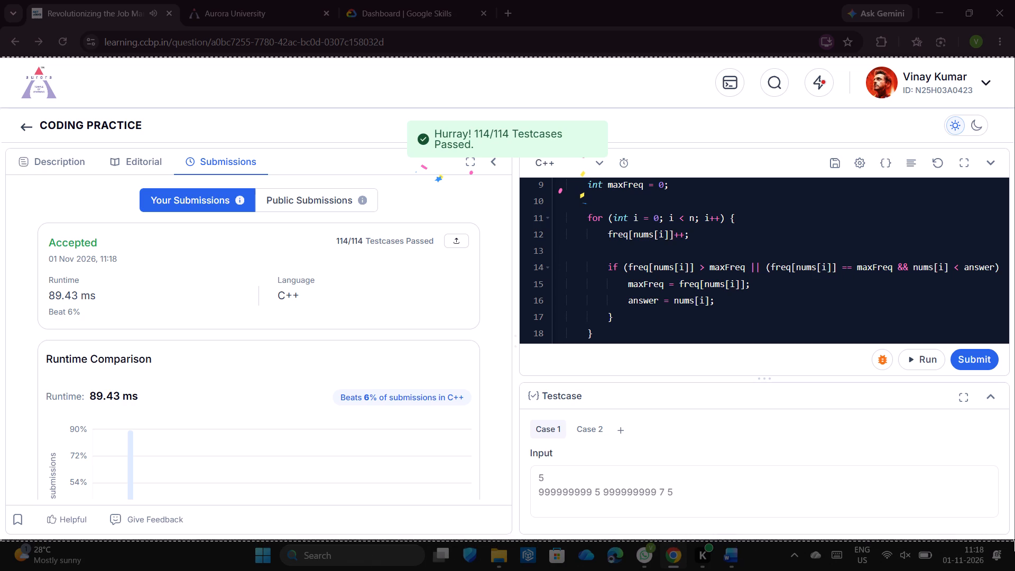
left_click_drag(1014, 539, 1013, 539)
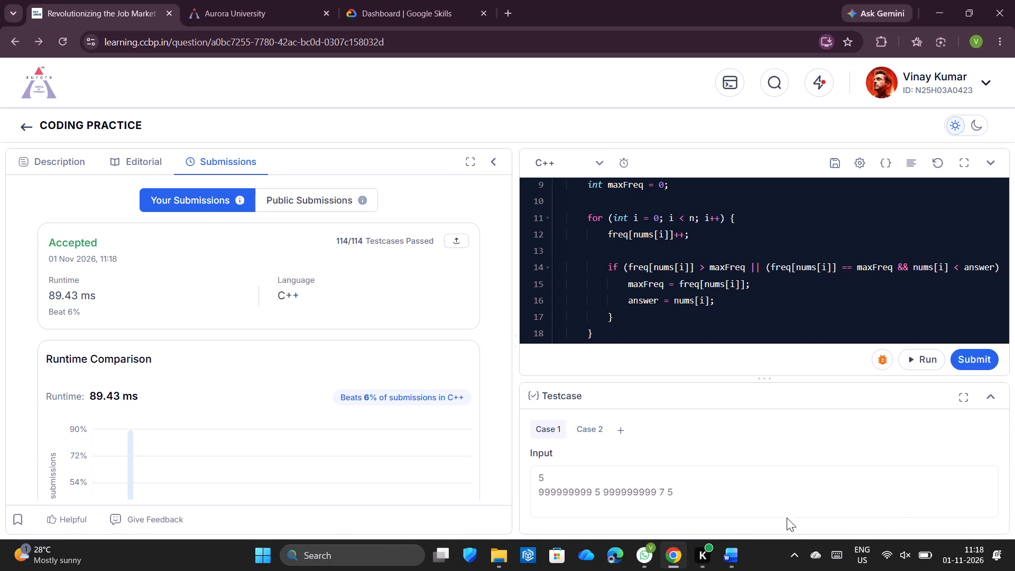
Switch to Word and examine the existing Most Frequent Element screenshot in the lab journal.
left_click(734, 555)
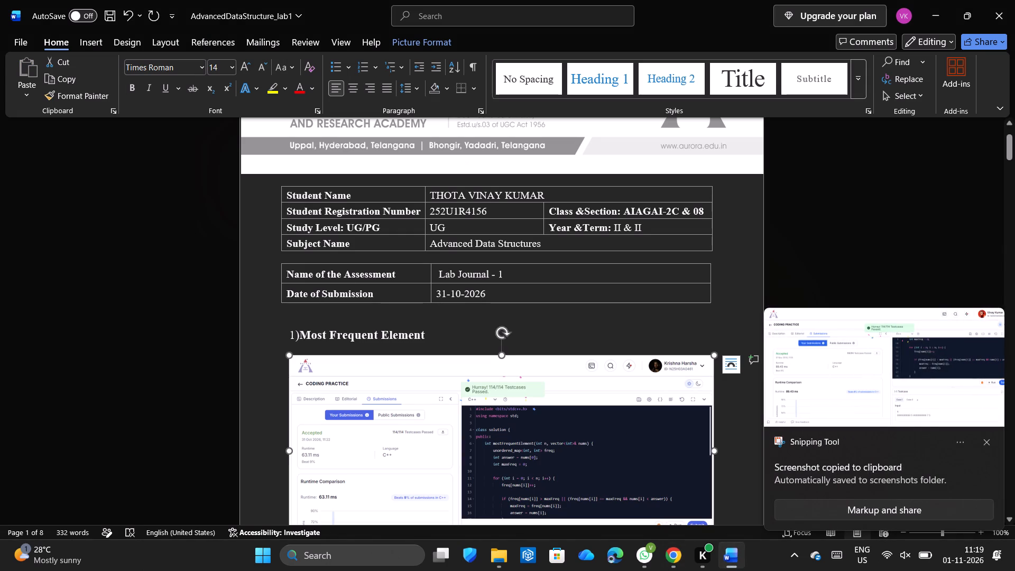
left_click(584, 413)
scroll(584, 413, "down", 1)
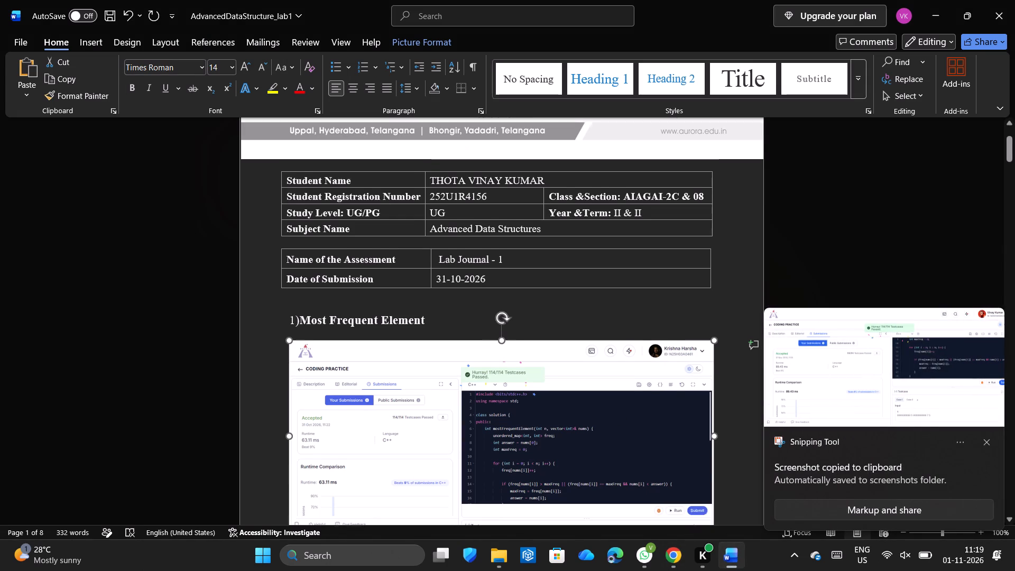
scroll(584, 413, "down", 1)
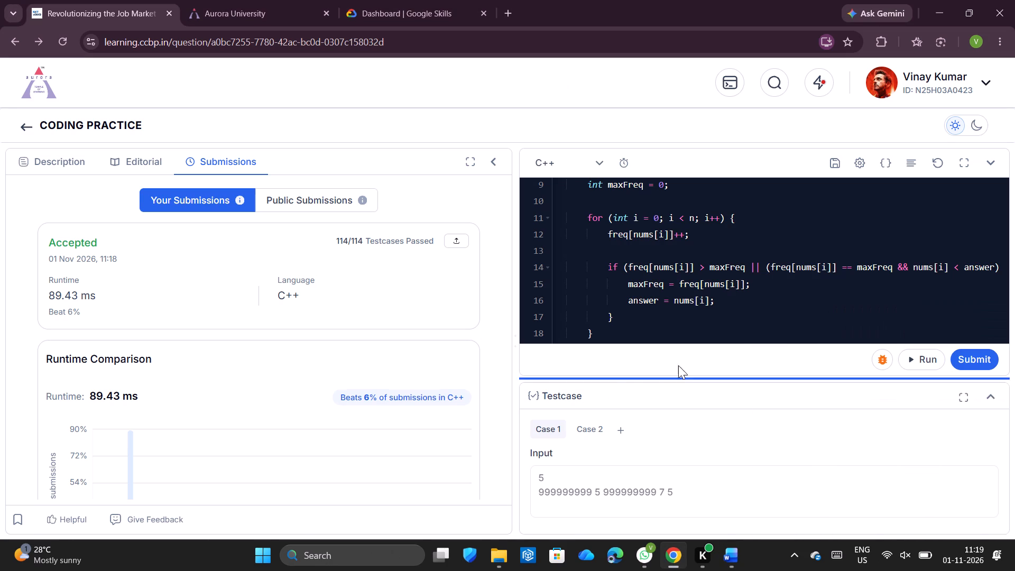
Back in Chrome, enlarge the code editor over the Testcase pane so the mostFrequentElement function shows through its return statement.
left_click_drag(782, 375, 780, 385)
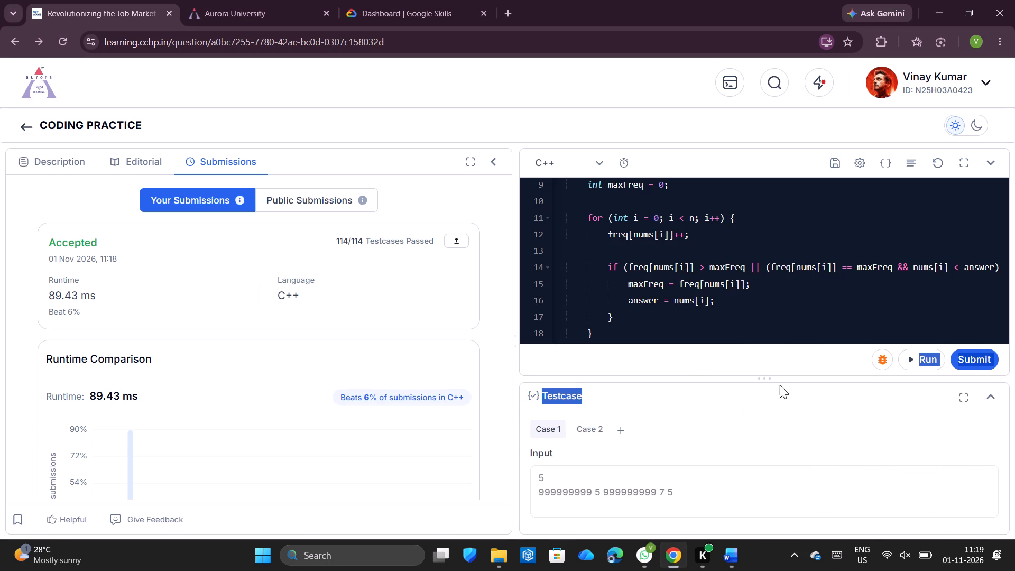
left_click_drag(780, 385, 772, 380)
left_click_drag(772, 380, 817, 527)
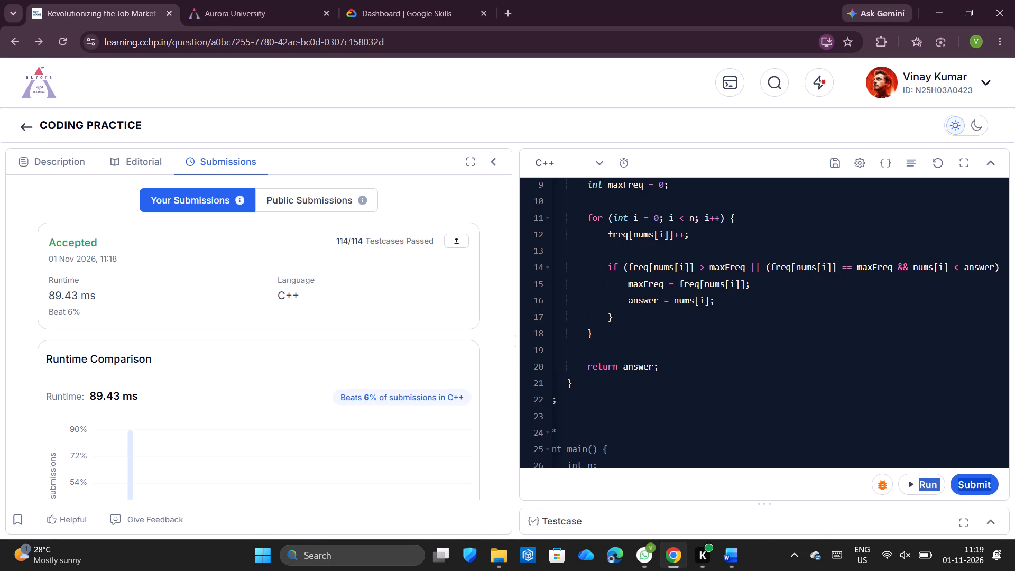
scroll(776, 345, "up", 3)
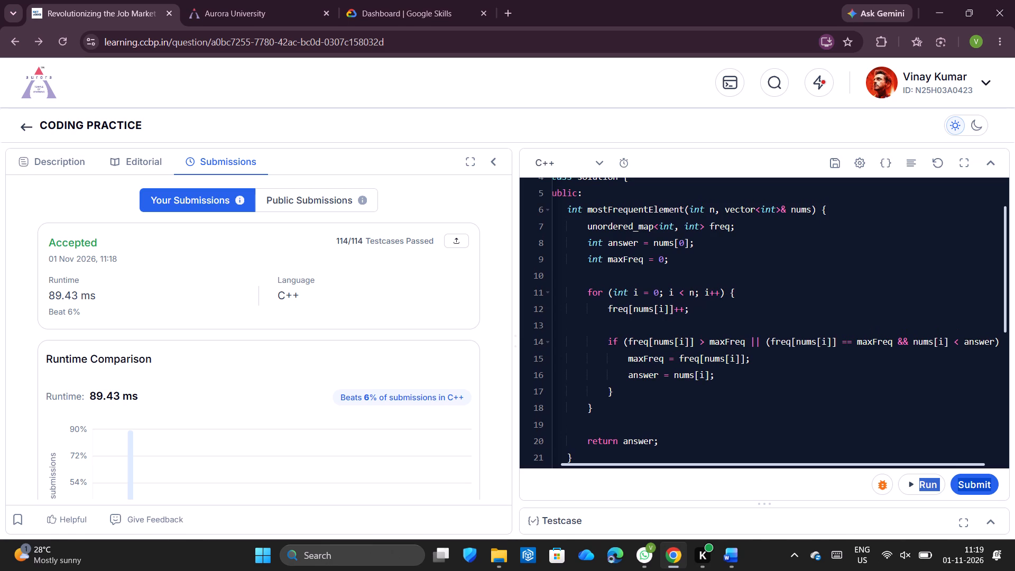
Capture the whole Coding Practice page and replace the old Most Frequent Element screenshot in the Word lab journal with it.
left_click(477, 341)
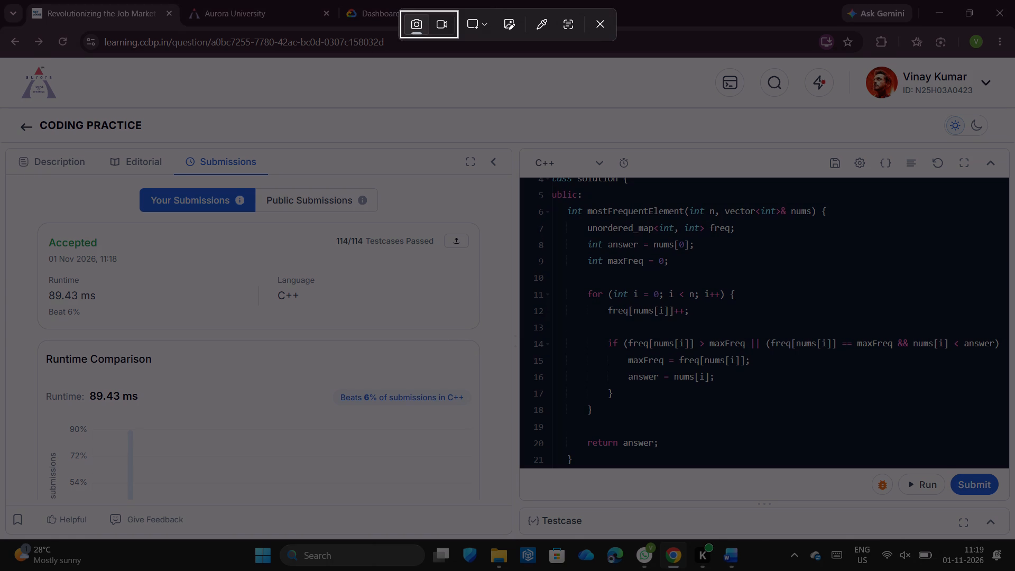
left_click_drag(0, 57, 48, 99)
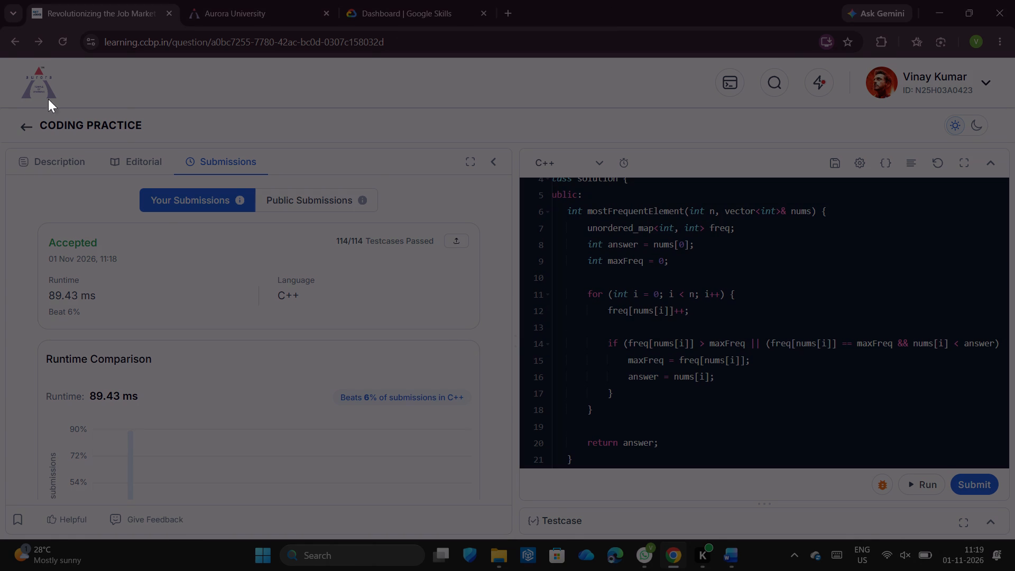
left_click_drag(48, 99, 1014, 536)
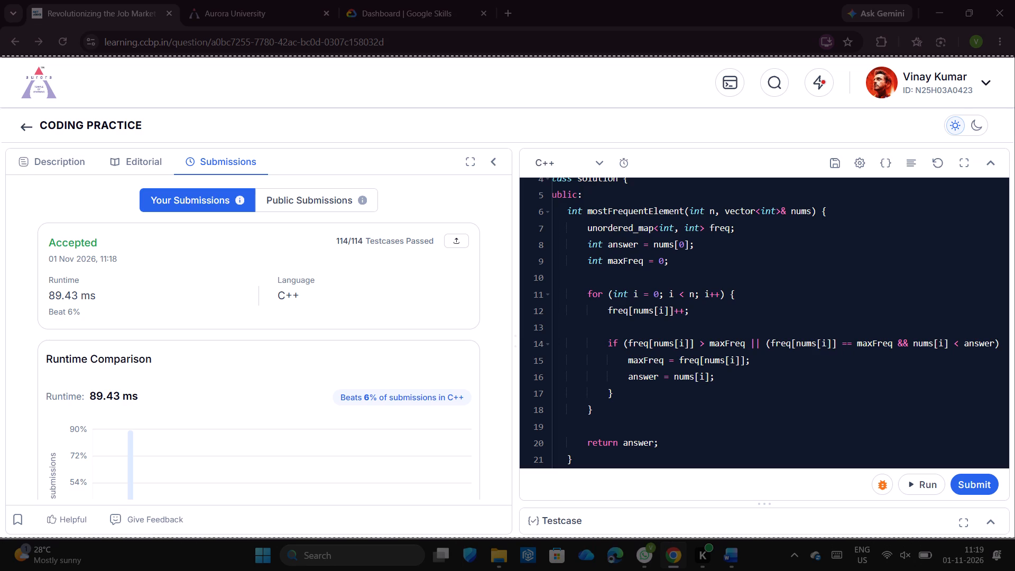
left_click_drag(1014, 536, 1014, 538)
left_click(710, 551)
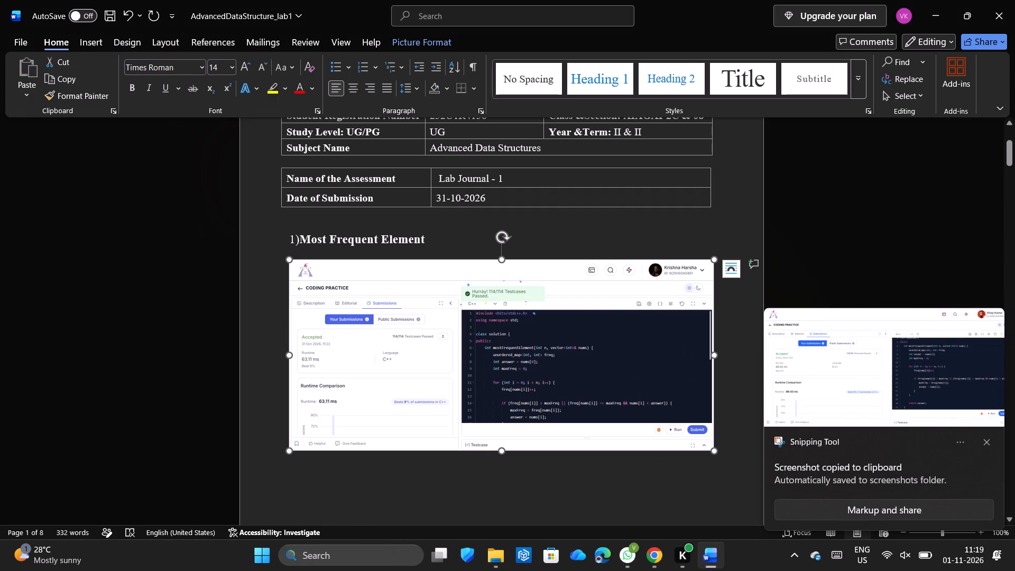
key("Delete")
key("ctrl+v")
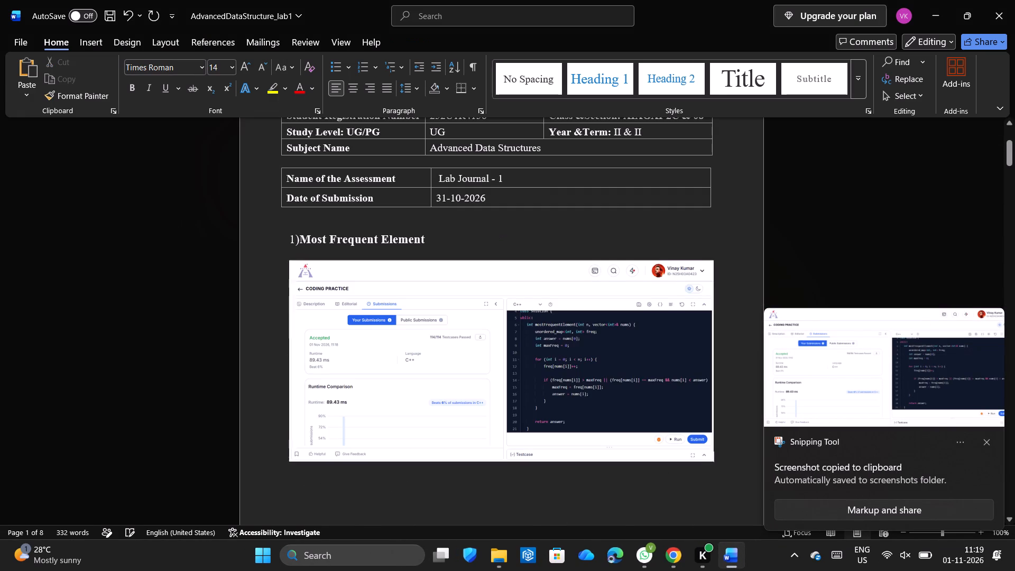
Select the existing screenshot under the Half Pair Check heading in the lab journal.
scroll(637, 414, "down", 2)
scroll(637, 414, "up", 1)
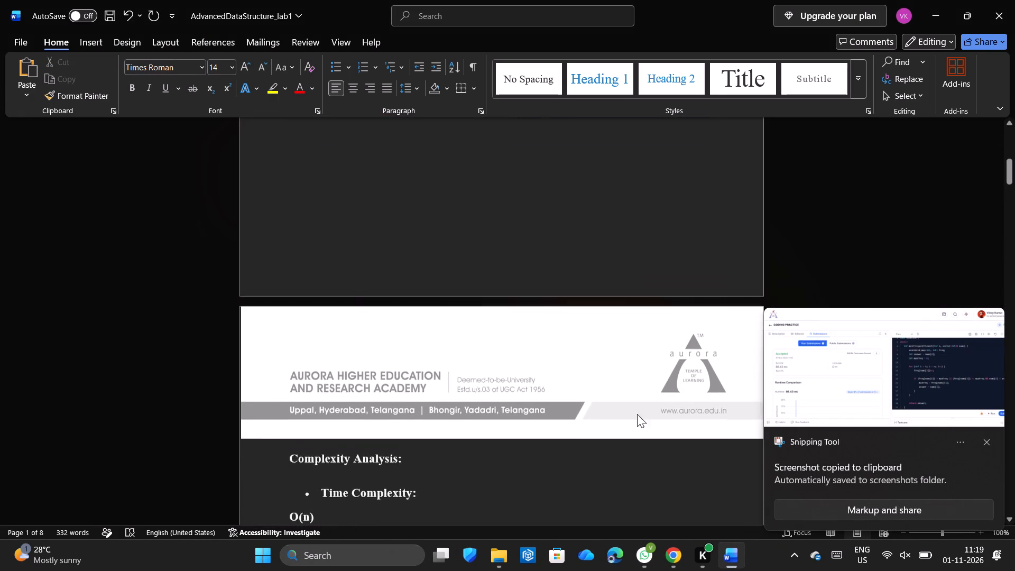
scroll(637, 414, "up", 1)
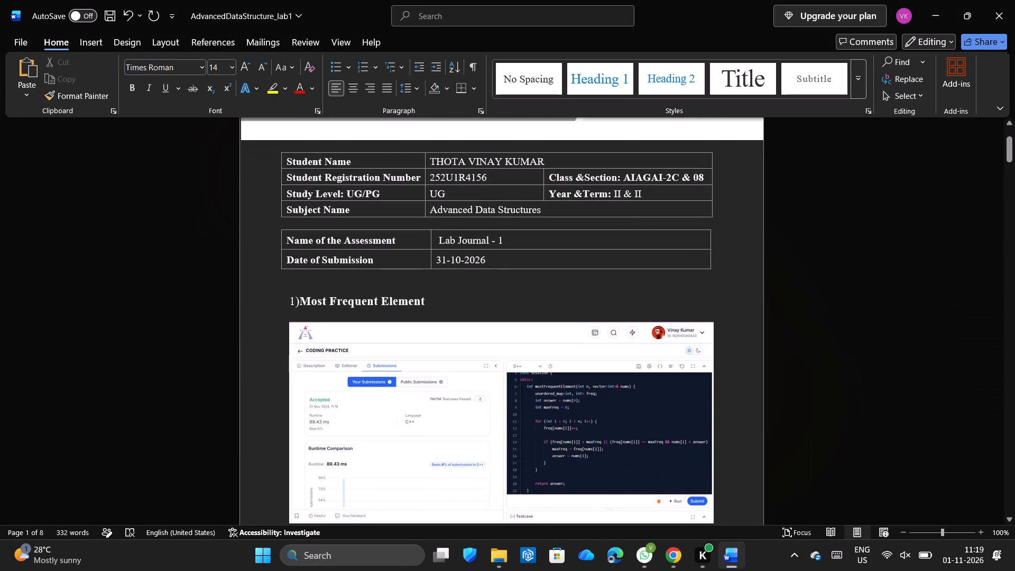
scroll(637, 414, "down", 2)
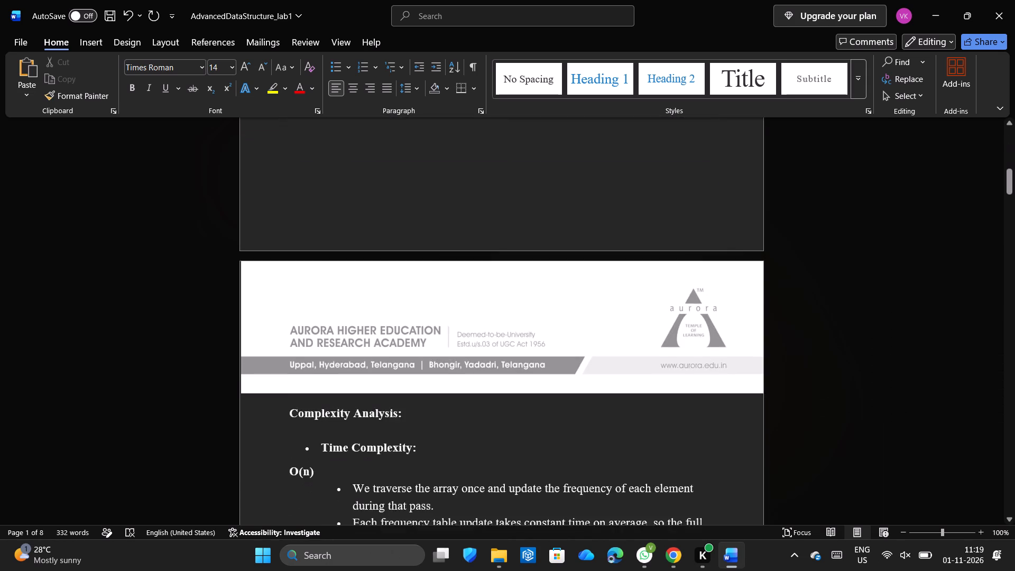
scroll(637, 414, "down", 3)
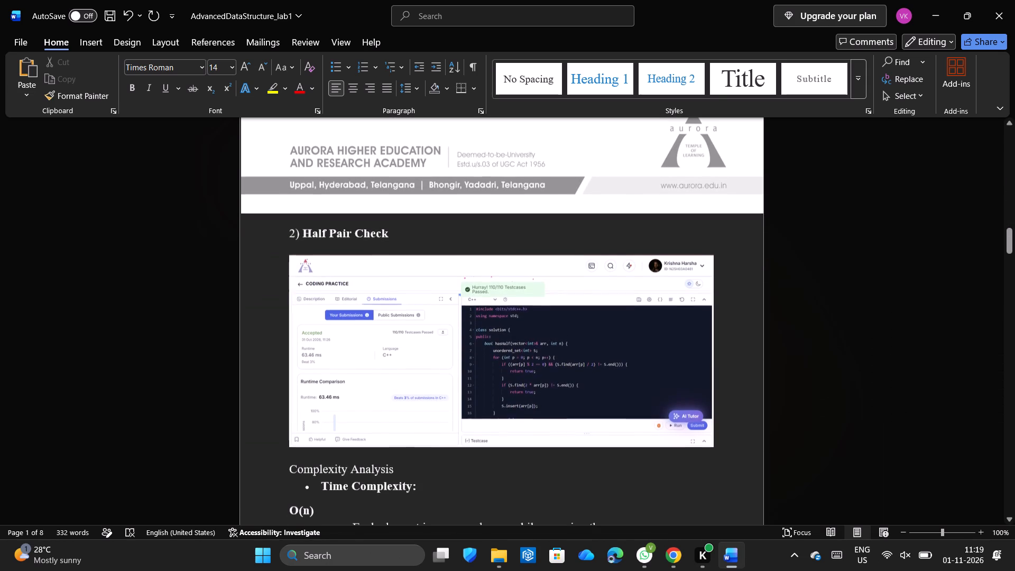
left_click(614, 374)
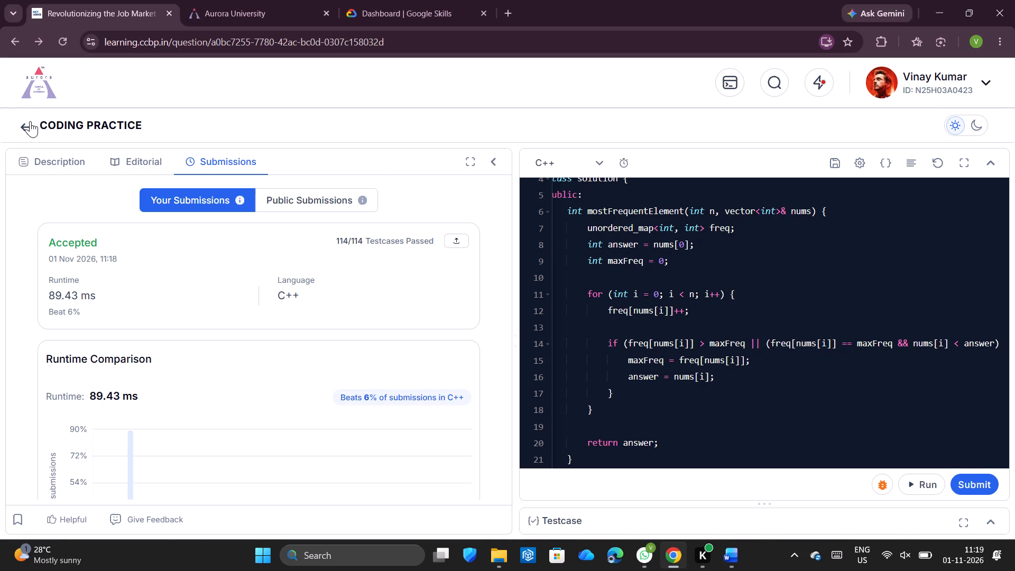
In Chrome, open the Half Pair Check problem from the Coding Practice question list and resubmit its C++ solution.
left_click(27, 121)
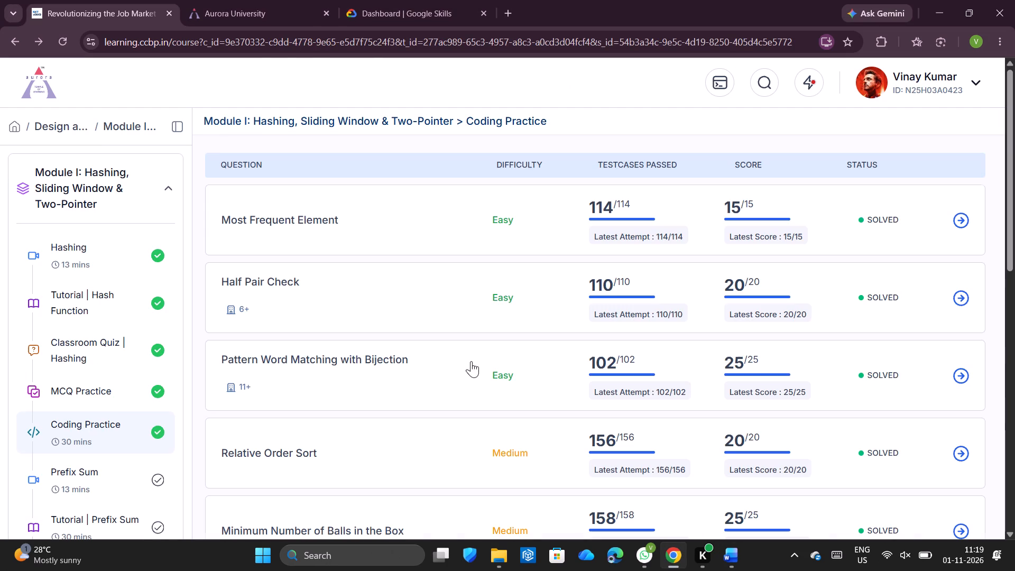
left_click(484, 301)
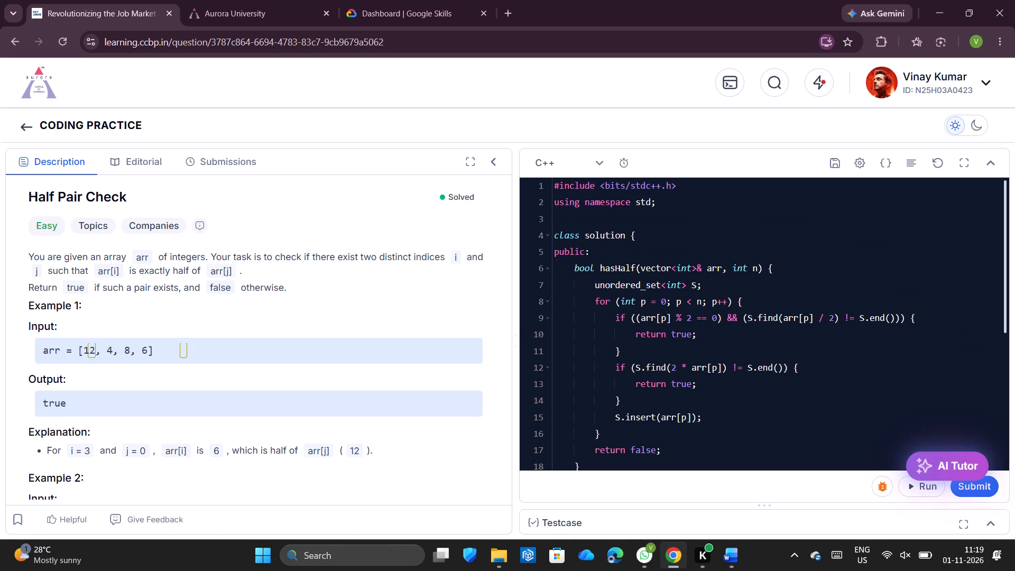
key("Print")
key("Escape")
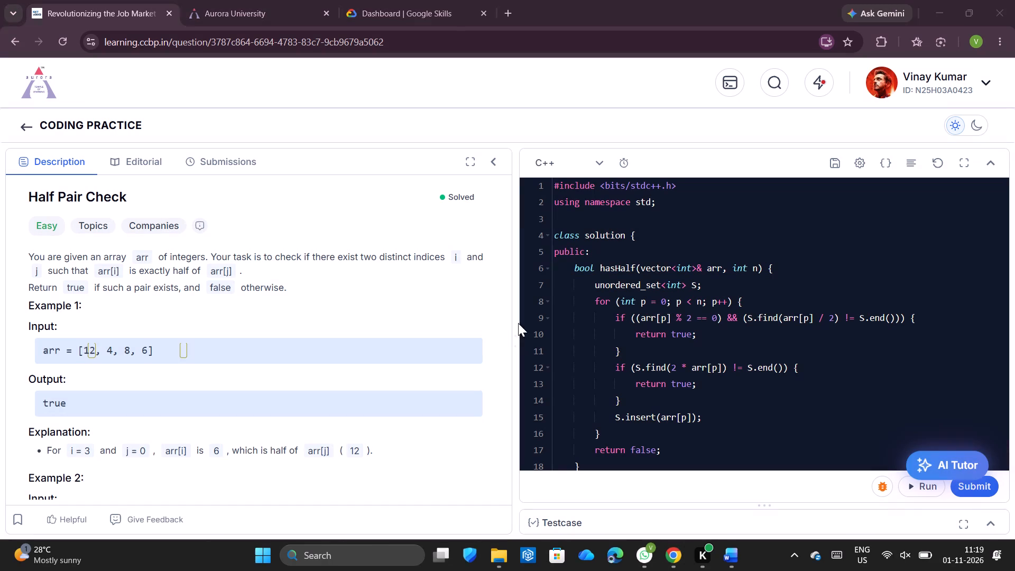
key("ctrl+Return")
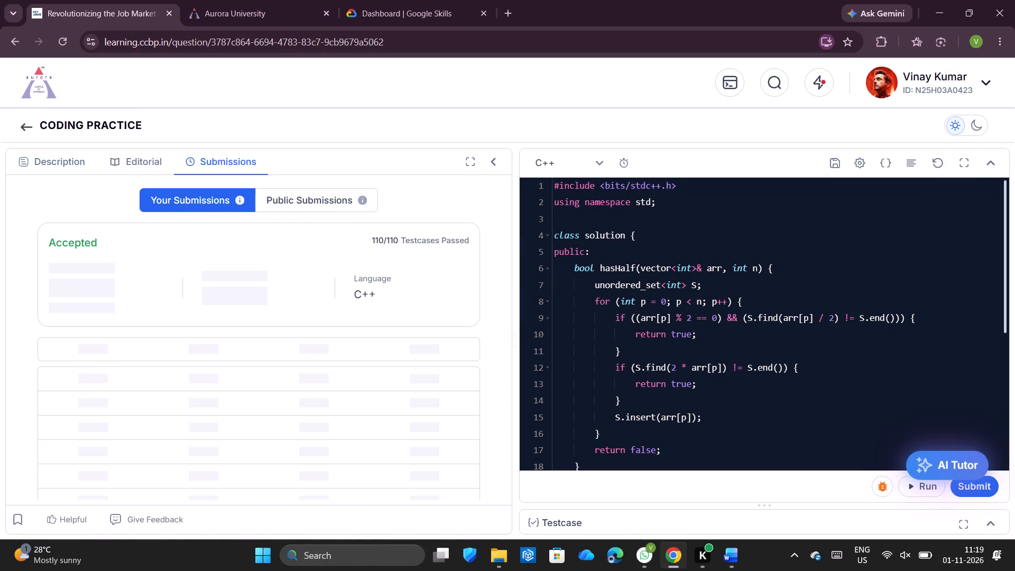
Capture the whole Half Pair Check submission page and replace the selected screenshot in the Word lab journal with it.
key("Print")
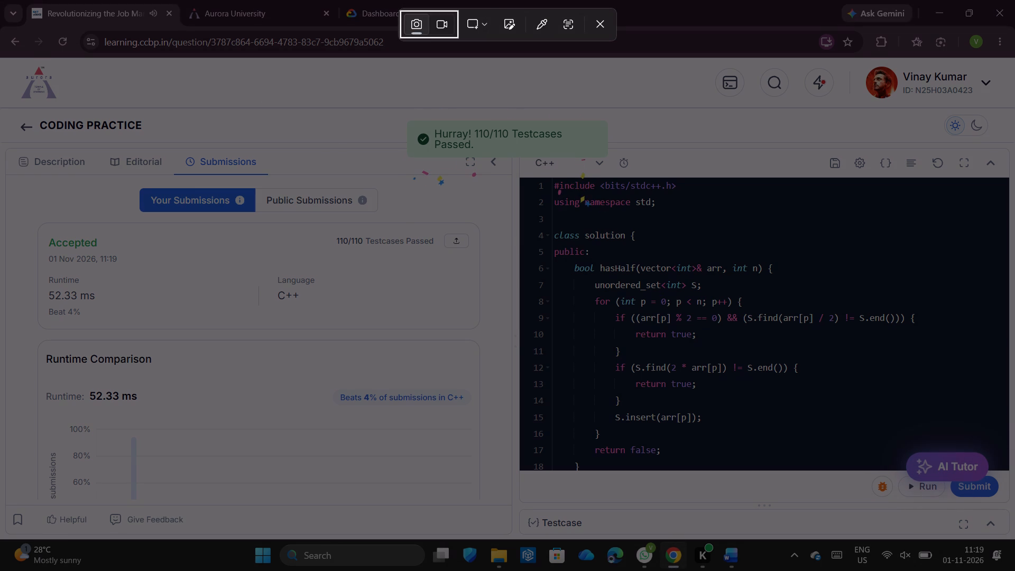
left_click_drag(1, 58, 1014, 546)
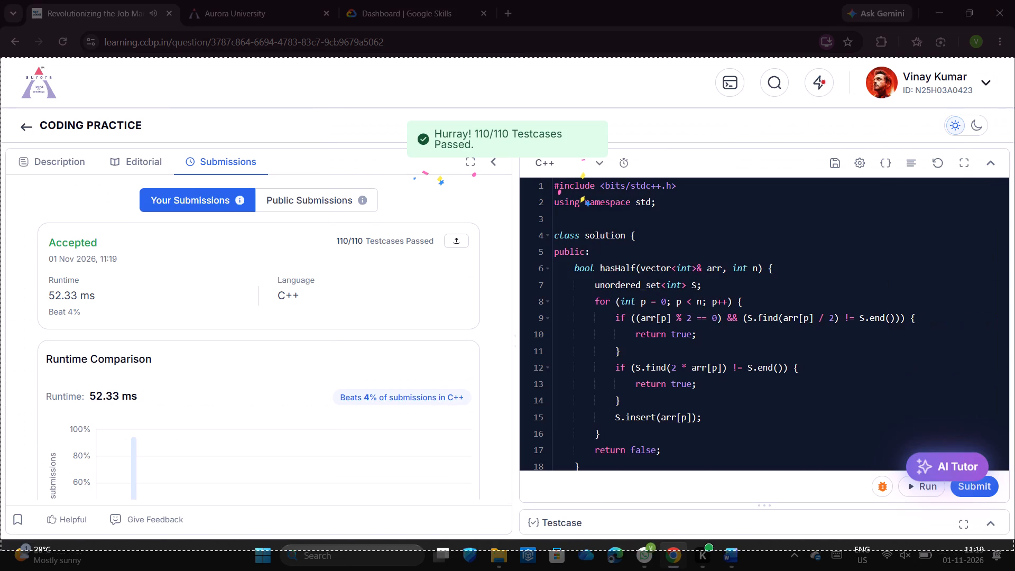
left_click_drag(1014, 546, 1014, 538)
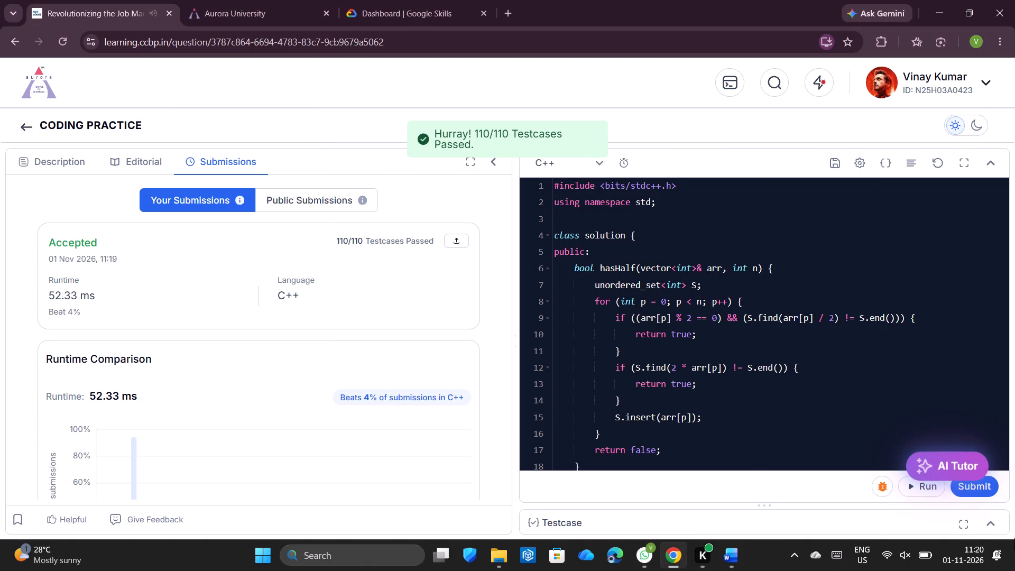
left_click(727, 556)
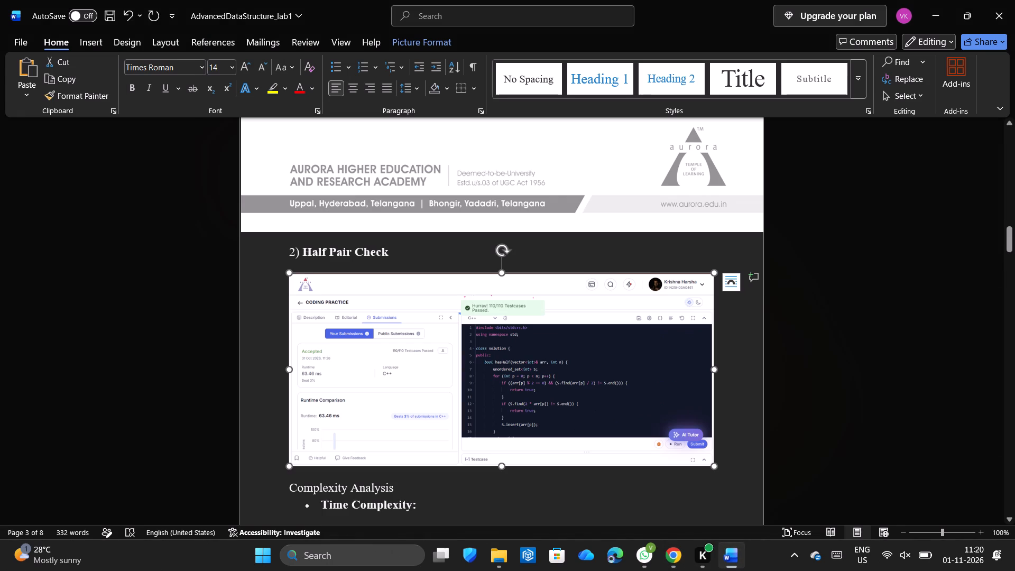
key("Delete")
key("ctrl+v")
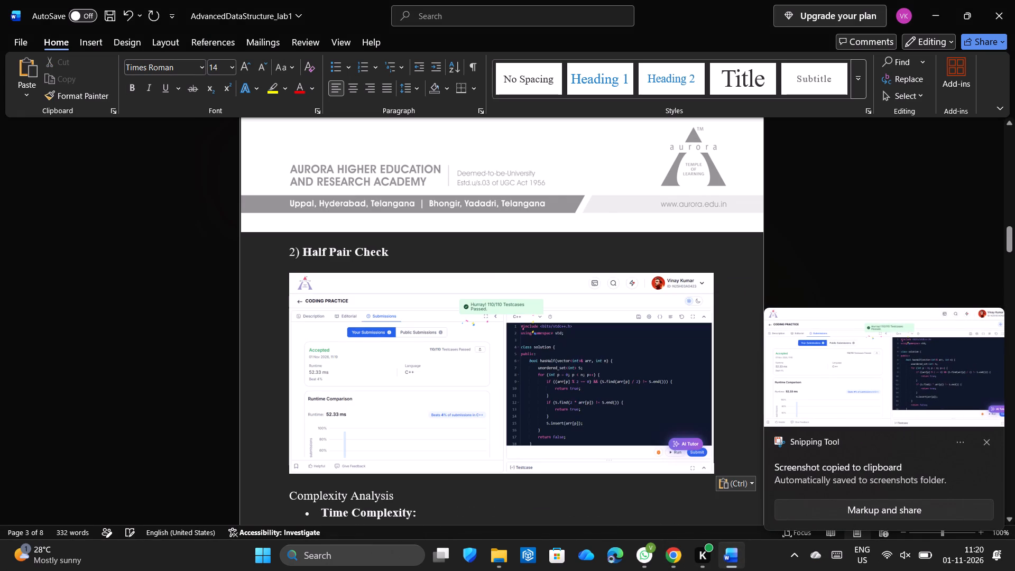
Select the existing screenshot under the Pattern Word Matching With Bijection heading in the lab journal.
scroll(565, 407, "down", 1)
scroll(565, 407, "up", 1)
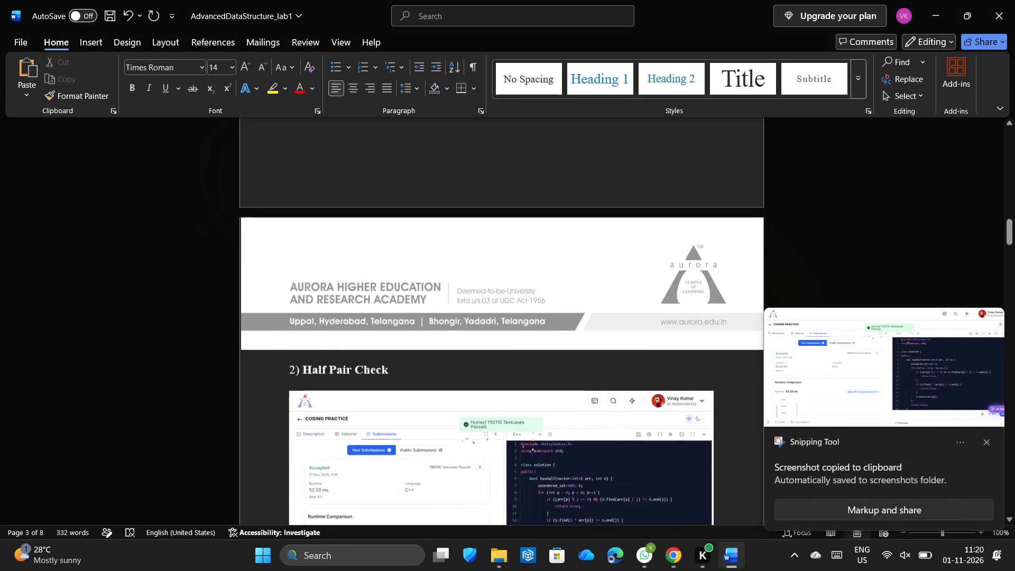
scroll(565, 407, "up", 1)
scroll(565, 407, "down", 1)
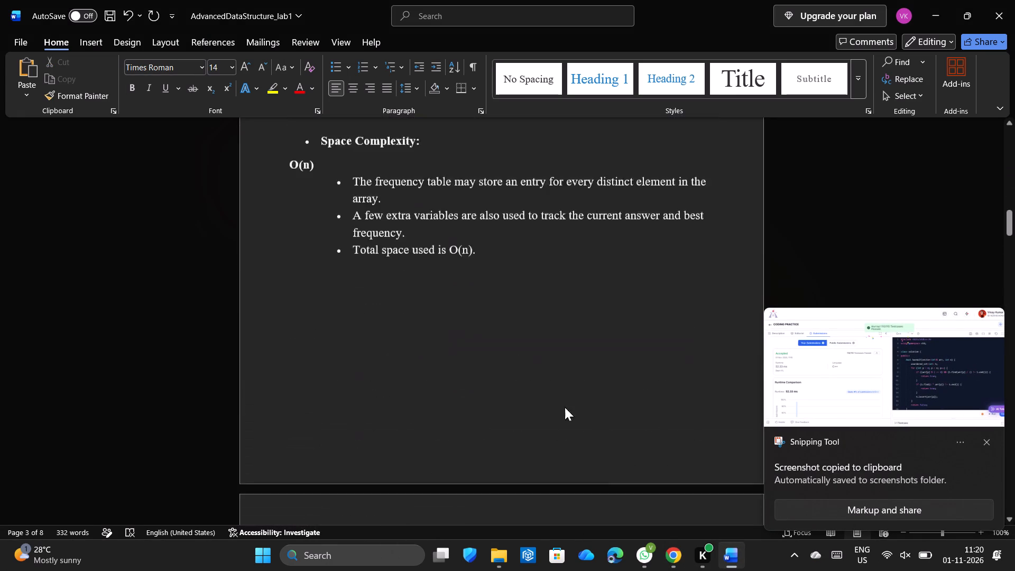
scroll(565, 407, "down", 2)
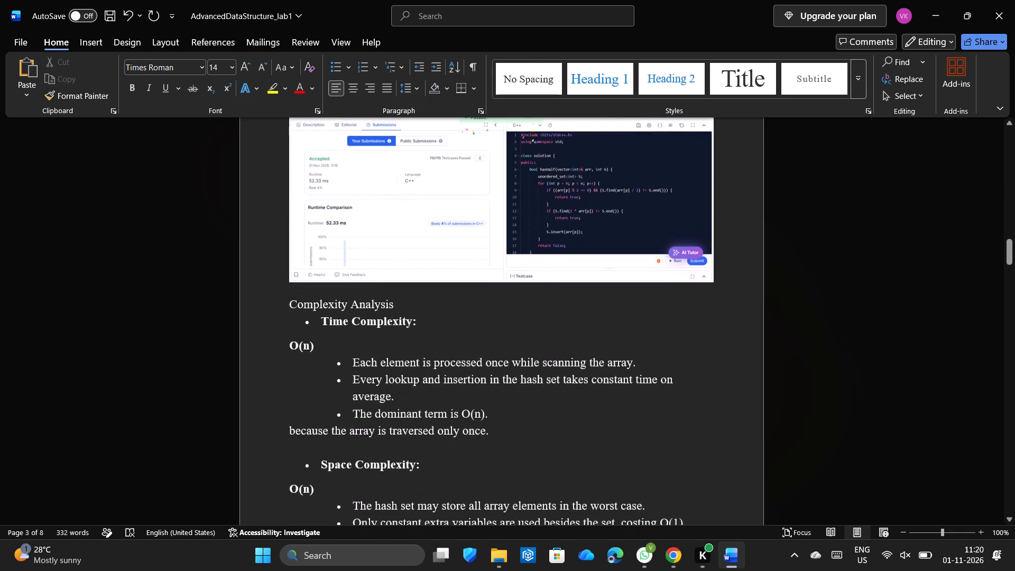
scroll(565, 407, "down", 1)
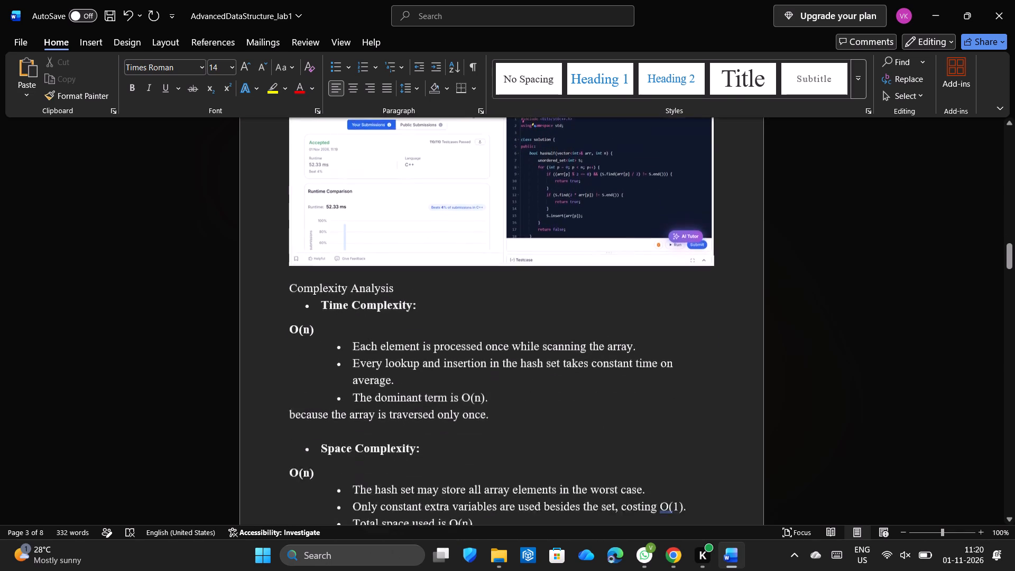
scroll(565, 407, "down", 1)
left_click(565, 407)
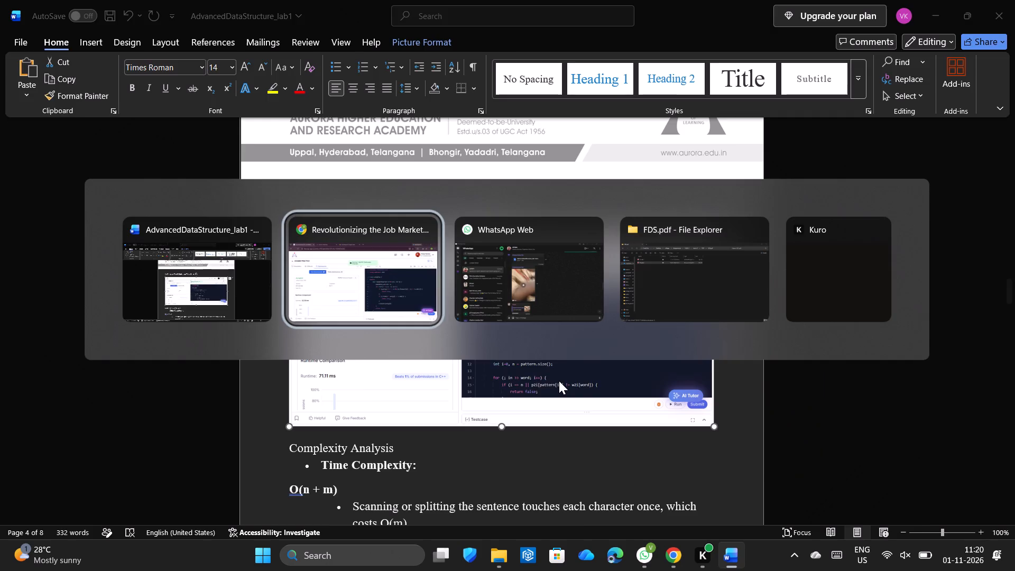
In Chrome, open the Pattern Word Matching with Bijection problem from the Coding Practice question list and resubmit its C++ solution.
left_click(23, 125)
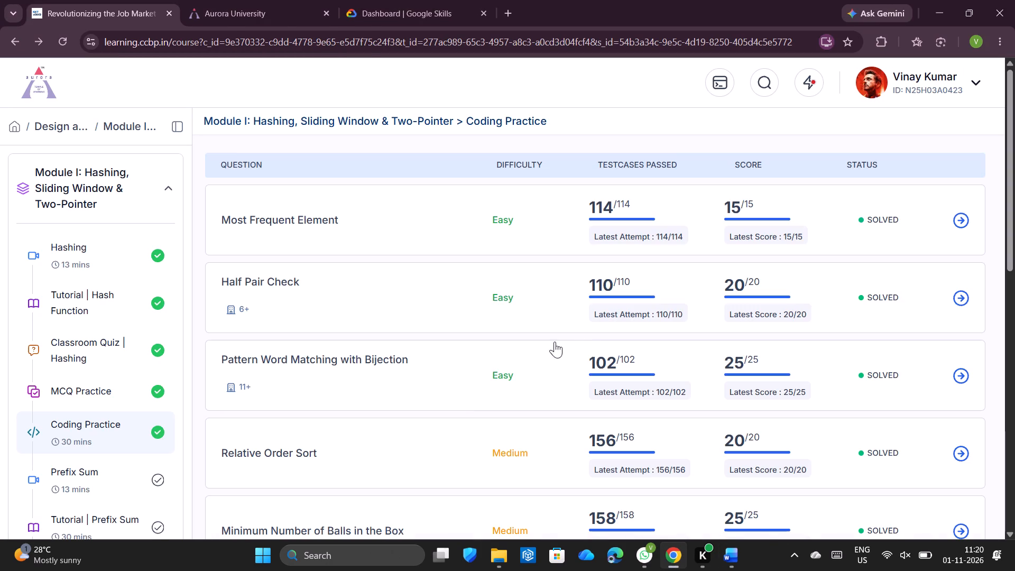
left_click(529, 365)
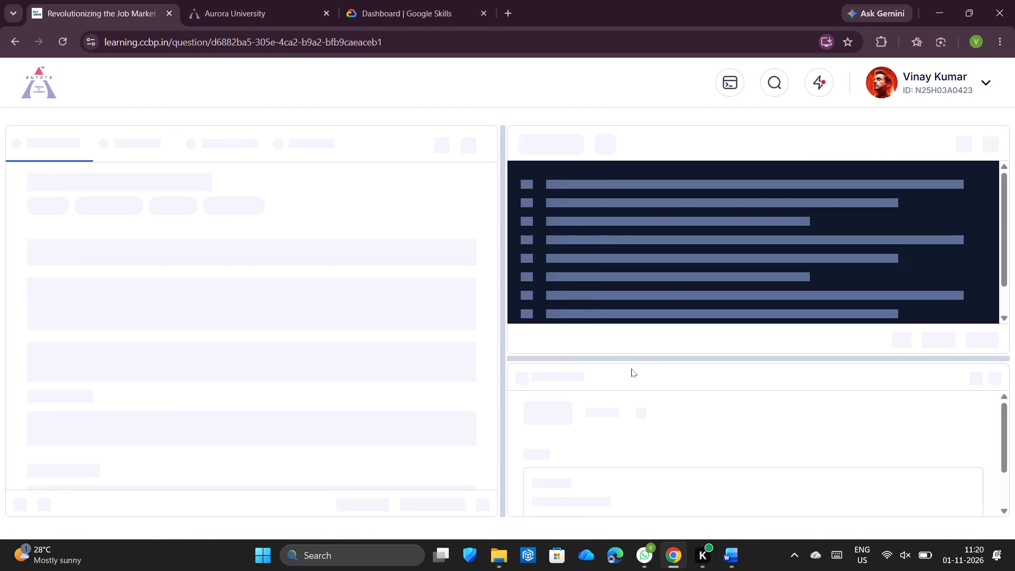
key("ctrl+Return")
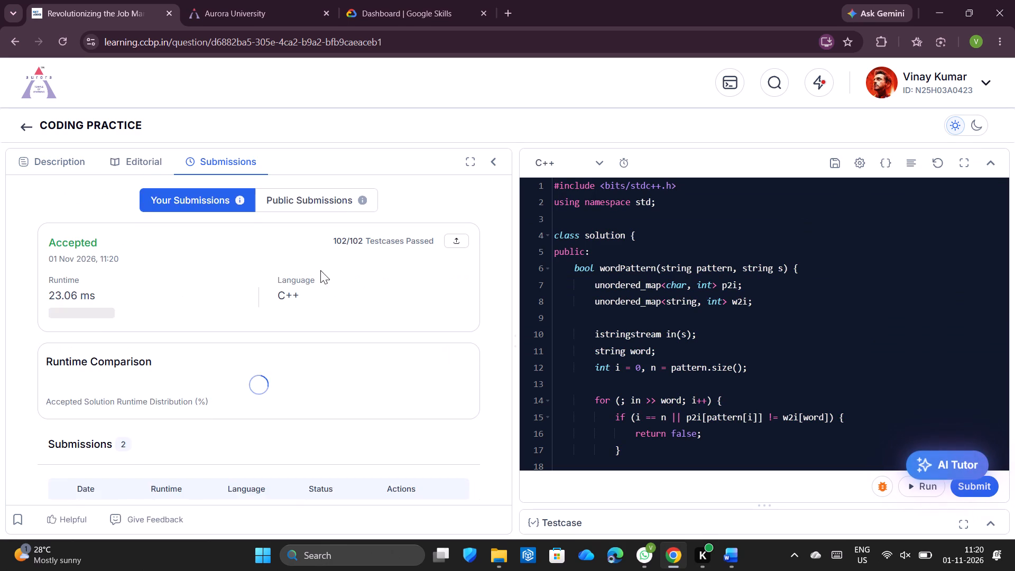
Capture the whole Pattern Word Matching submission page and replace the selected screenshot in the Word lab journal with it.
key("Print")
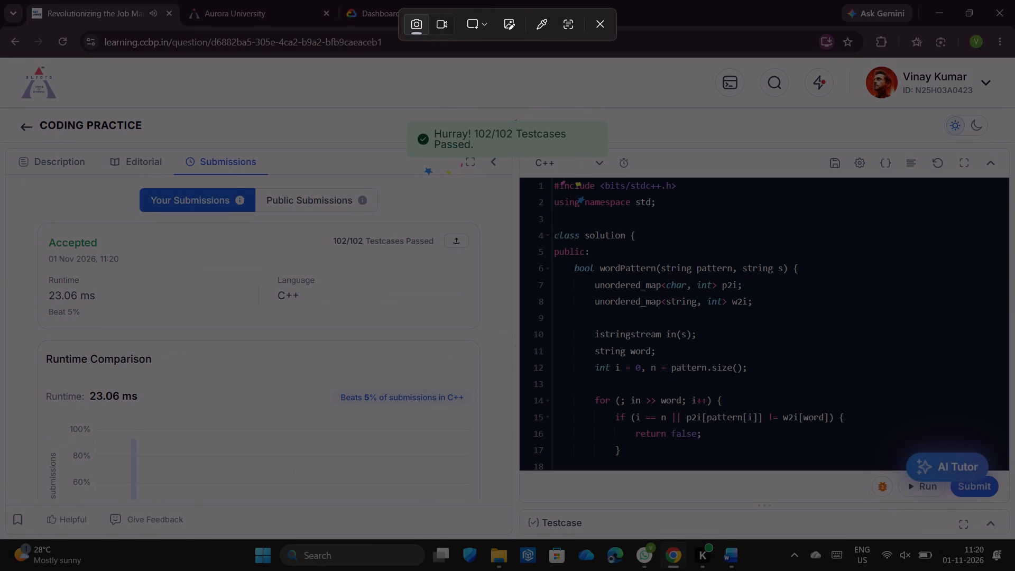
left_click_drag(1, 59, 1014, 504)
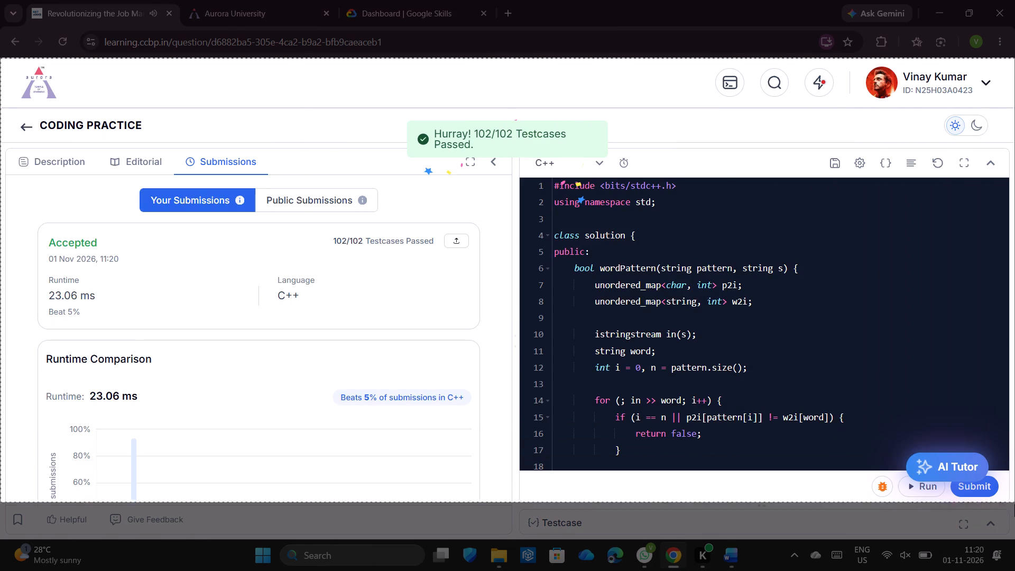
left_click_drag(1014, 504, 1014, 538)
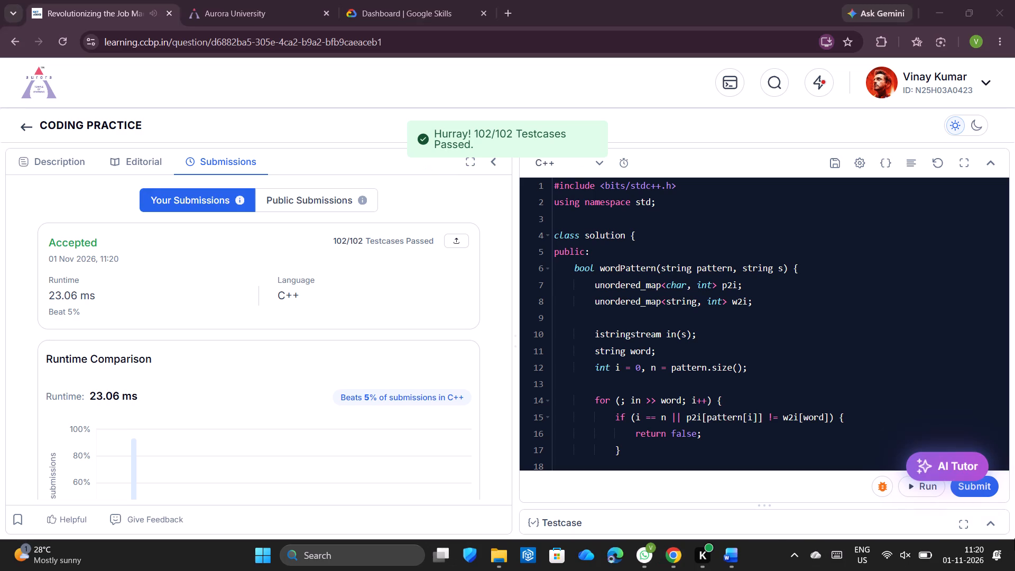
left_click(742, 563)
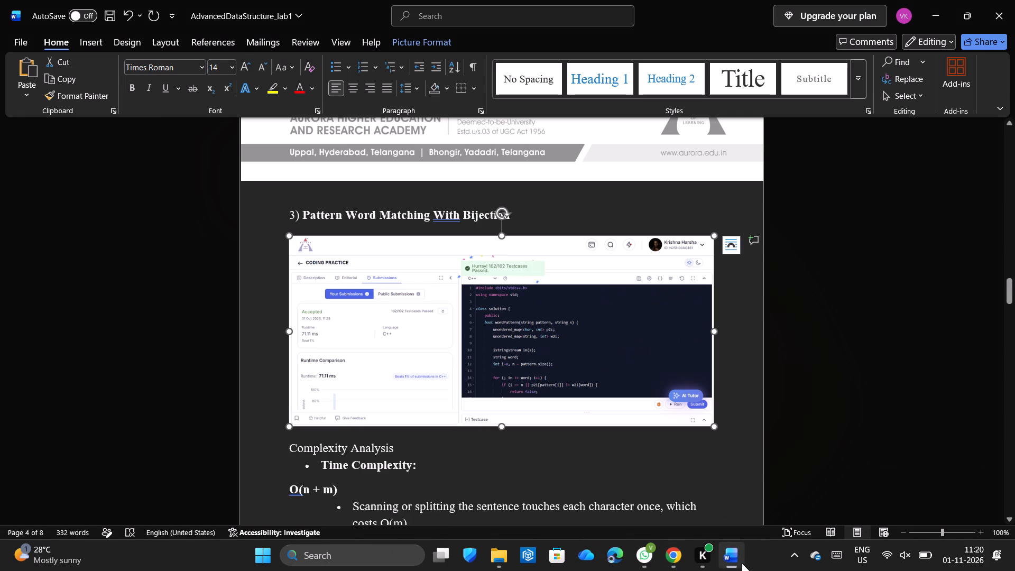
key("Delete")
key("ctrl+v")
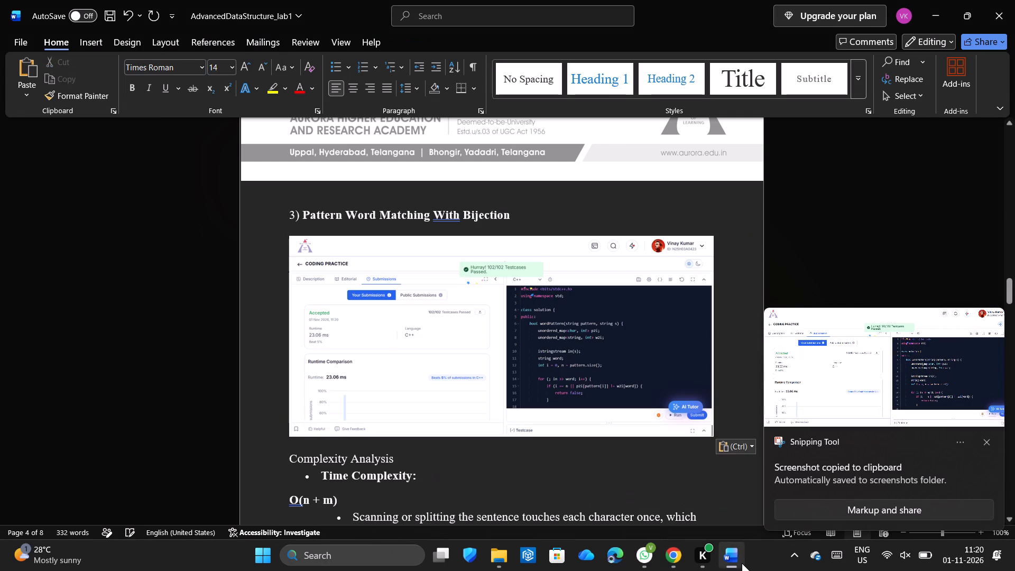
Select the existing screenshot under the Relative Order Slot heading in the lab journal.
scroll(559, 435, "down", 3)
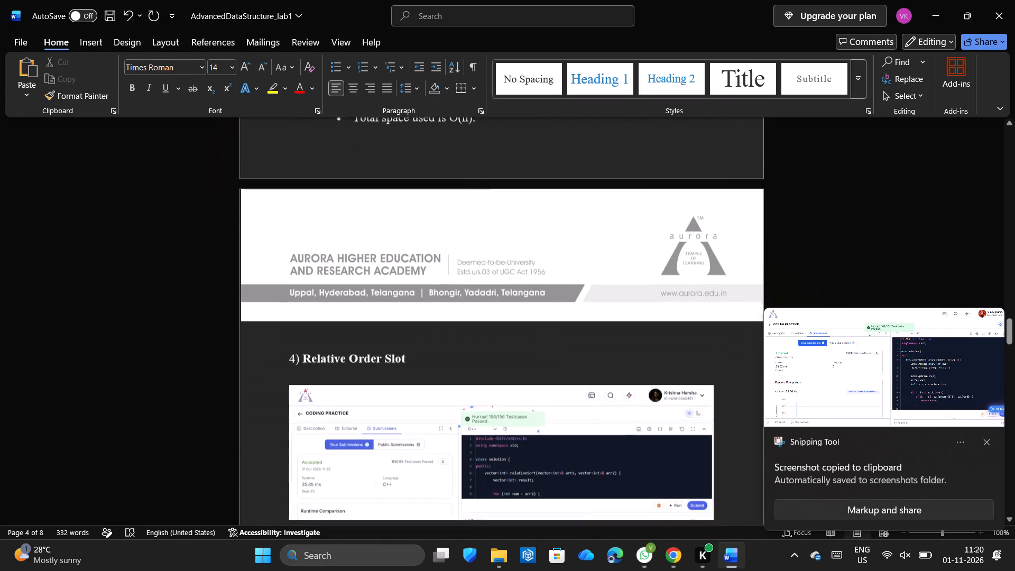
scroll(559, 435, "down", 1)
left_click(527, 360)
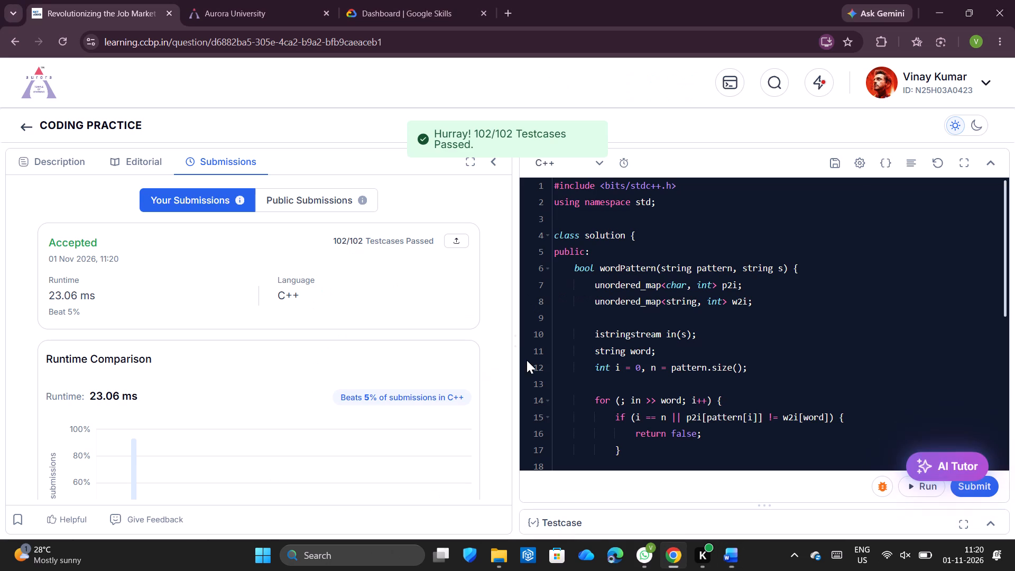
Return to the Coding Practice question list, open the Relative Order Sort problem and resubmit its C++ solution.
left_click(32, 128)
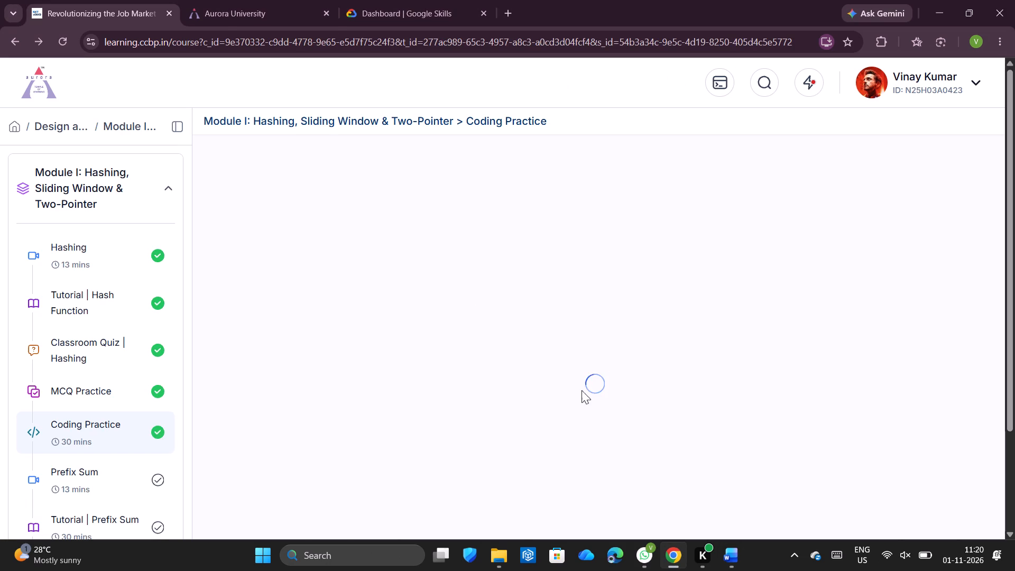
scroll(502, 424, "down", 1)
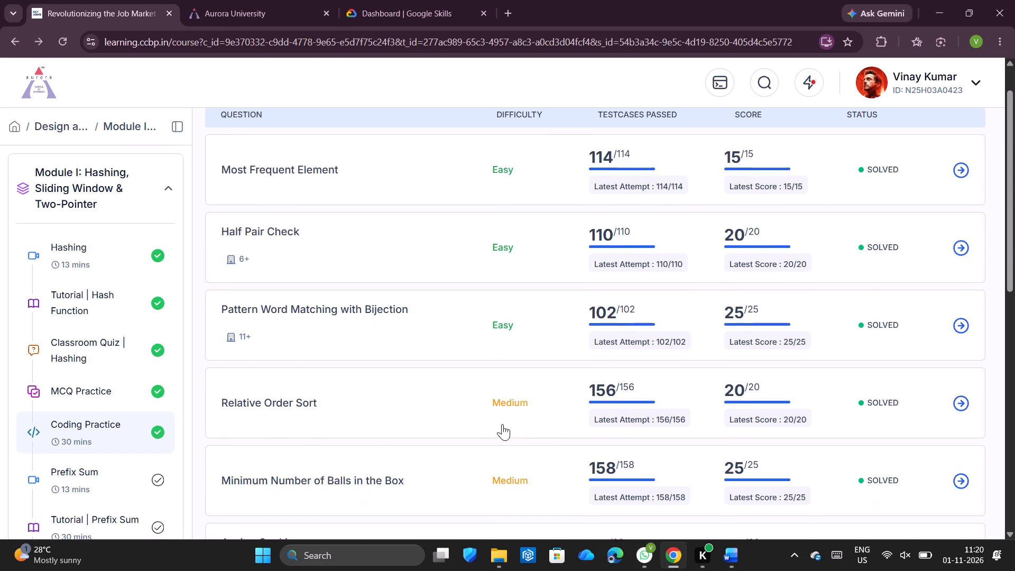
left_click(536, 401)
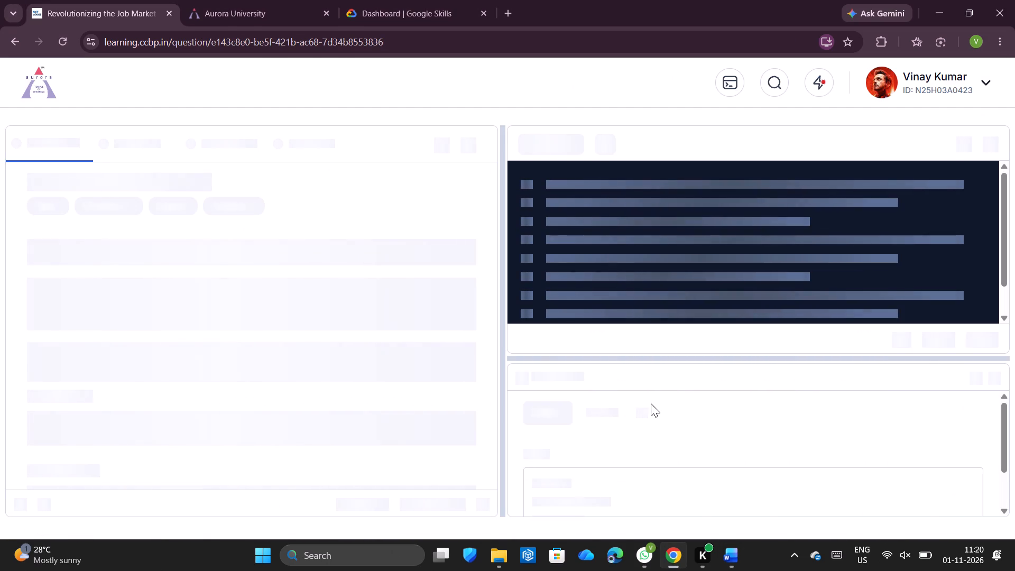
key("ctrl+Return")
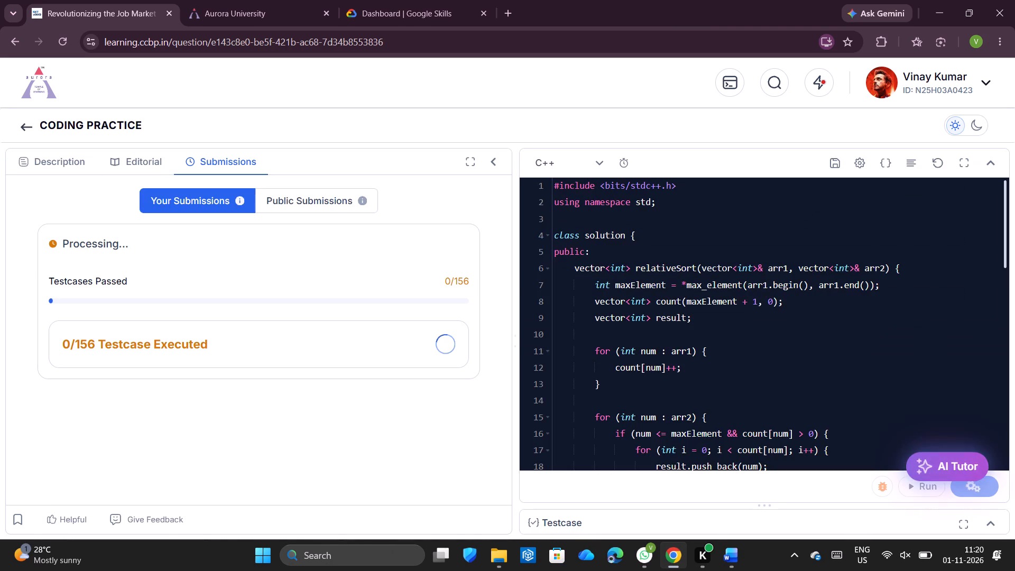
Capture the whole Relative Order Sort submission page and switch to the Word lab journal to replace the selected screenshot with it.
key("Print")
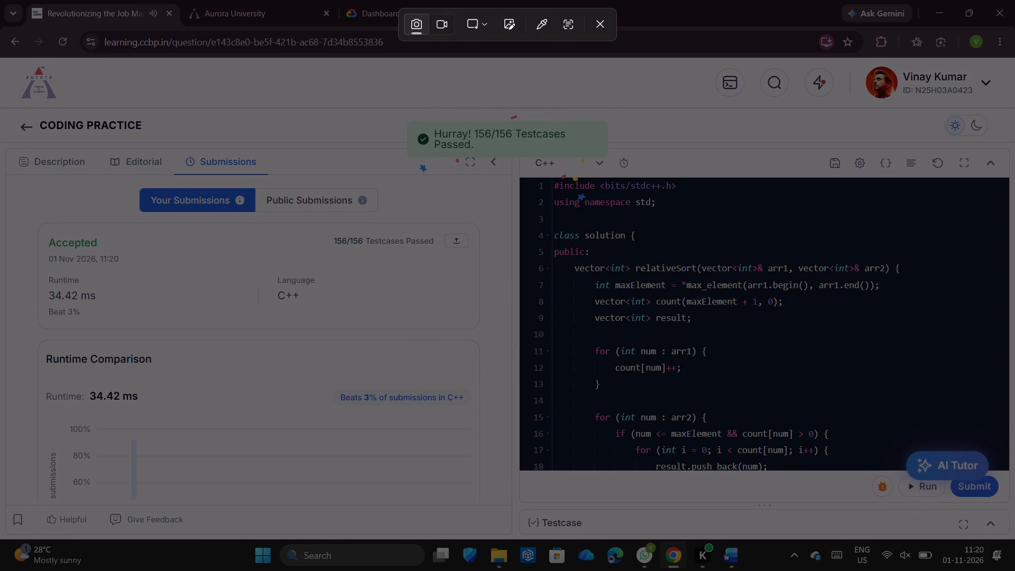
left_click_drag(0, 59, 1013, 537)
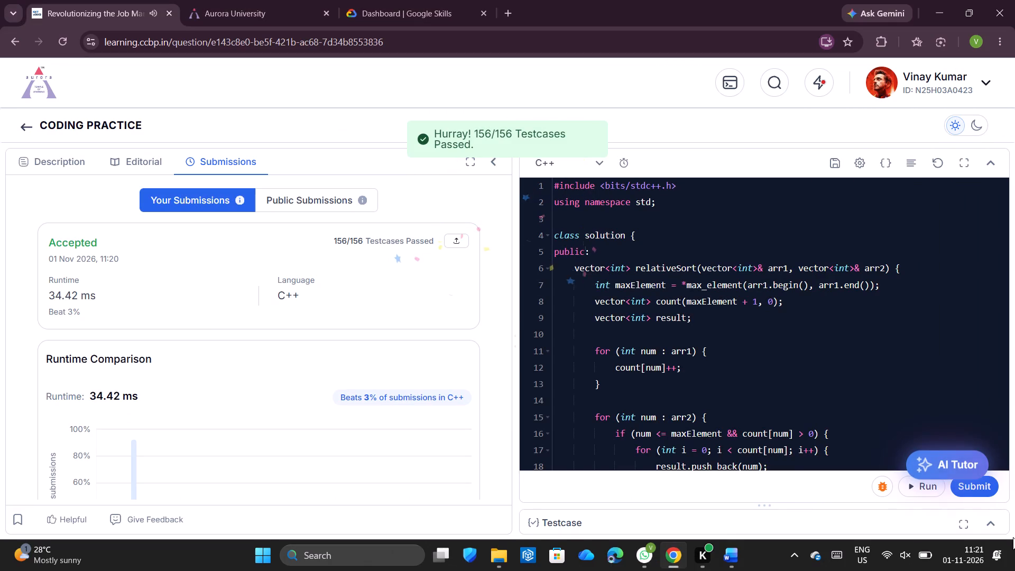
left_click(736, 554)
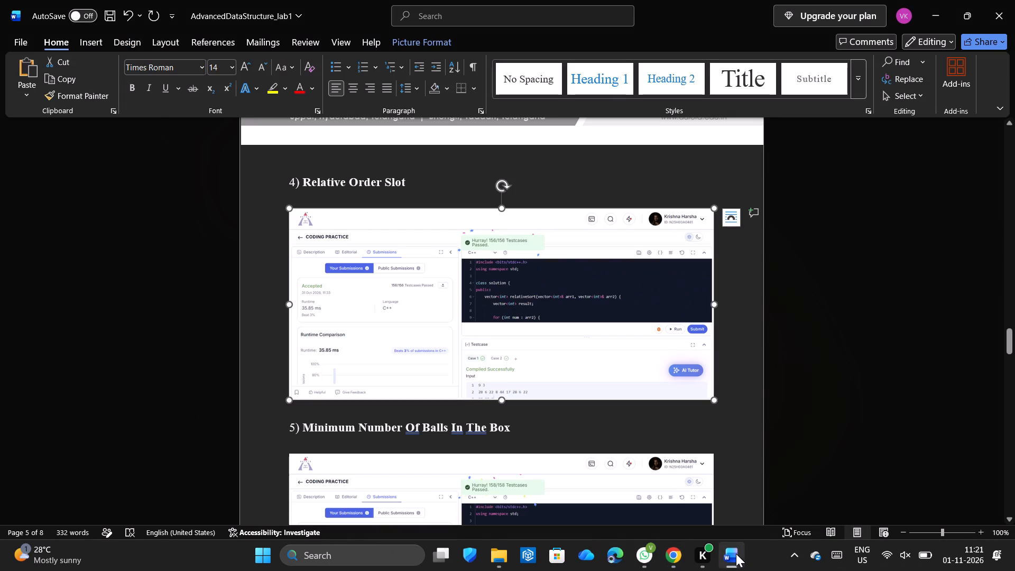
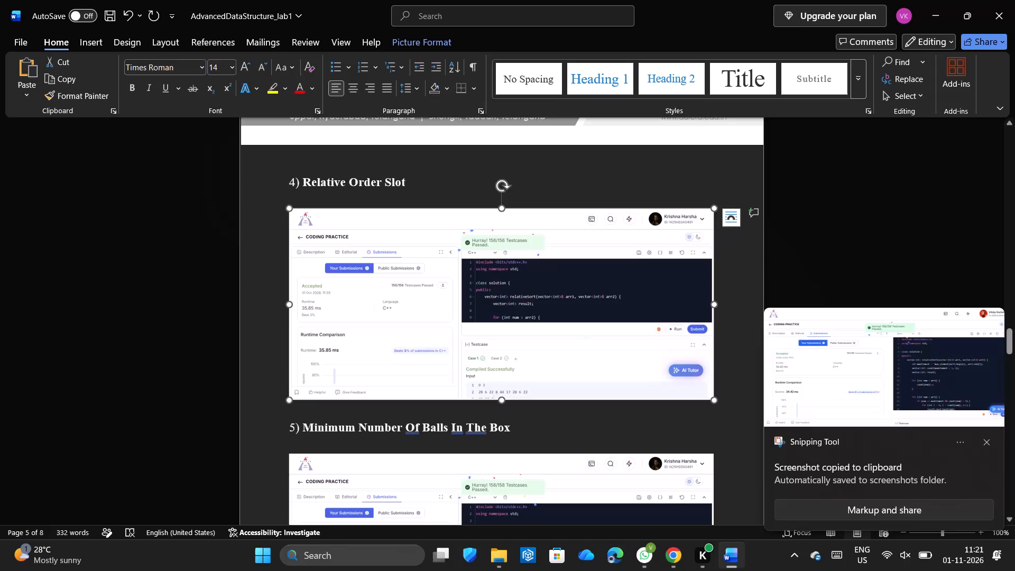
Replace the selected screenshot under the Relative Order Slot heading with the newly captured Relative Order Sort submission.
key("Delete")
key("ctrl+v")
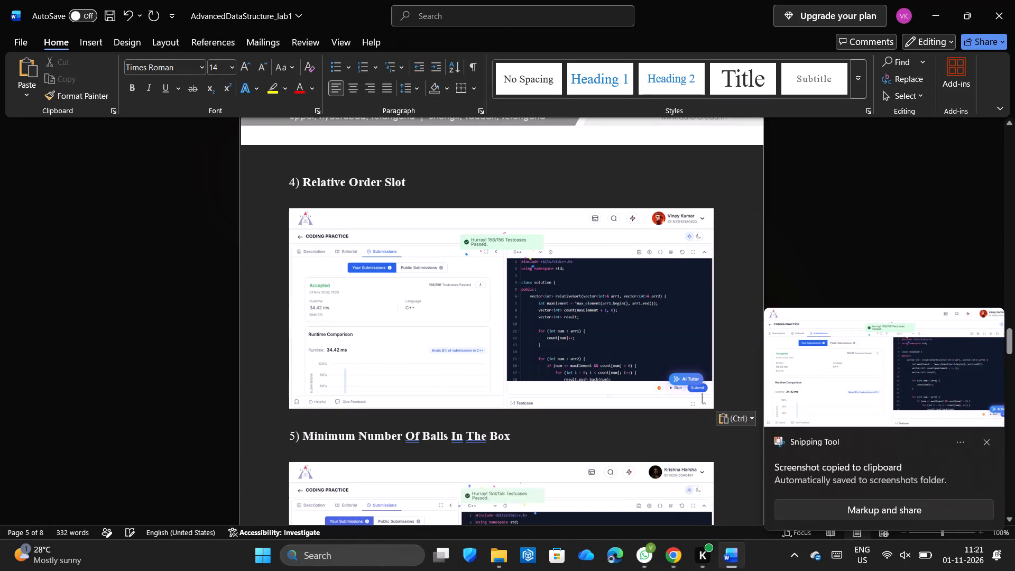
Select the existing screenshot under the Minimum Number Of Balls In The Box heading in the lab journal.
scroll(601, 305, "down", 1)
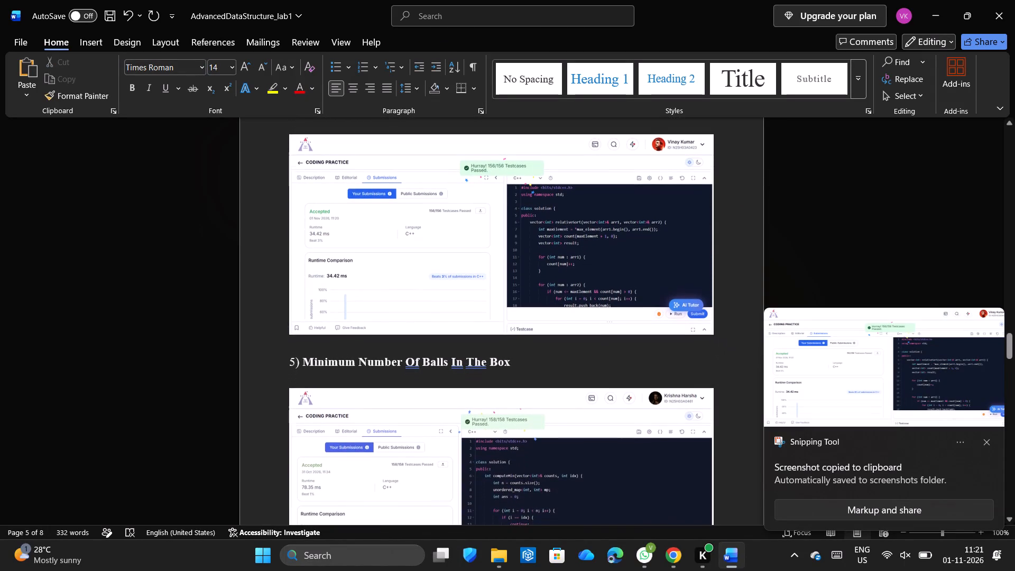
scroll(601, 305, "down", 1)
left_click(601, 305)
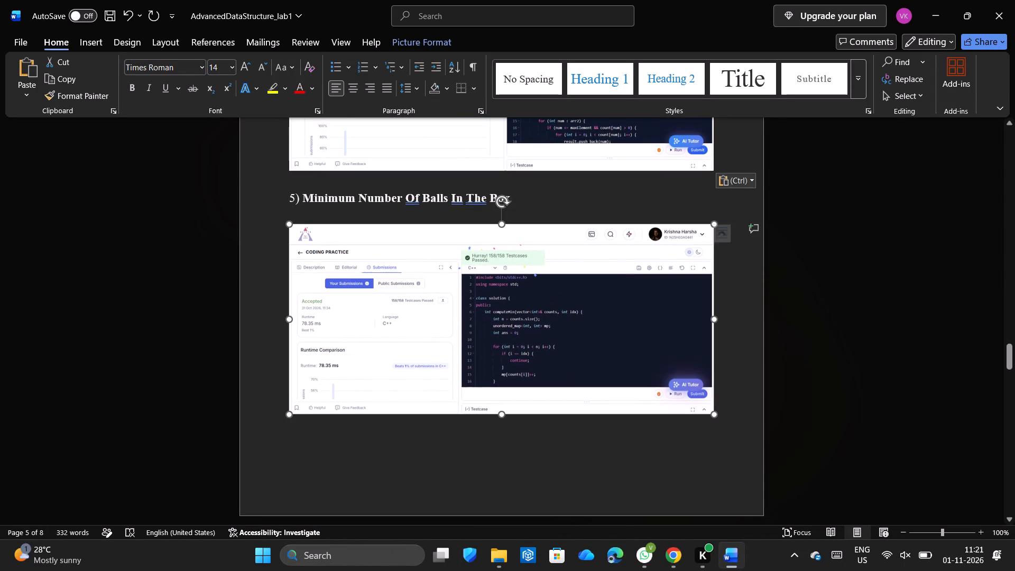
scroll(681, 462, "up", 1)
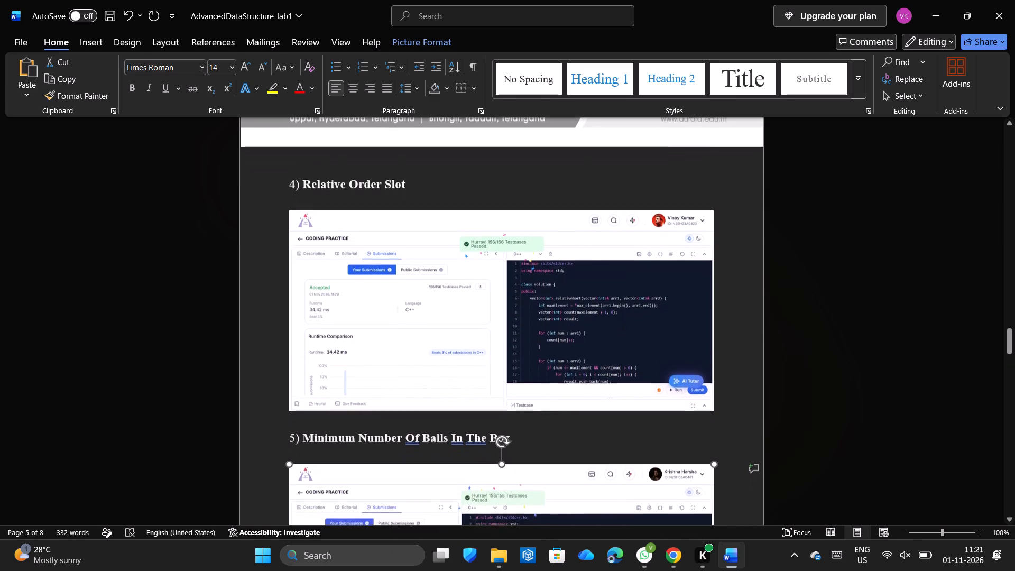
scroll(681, 462, "up", 1)
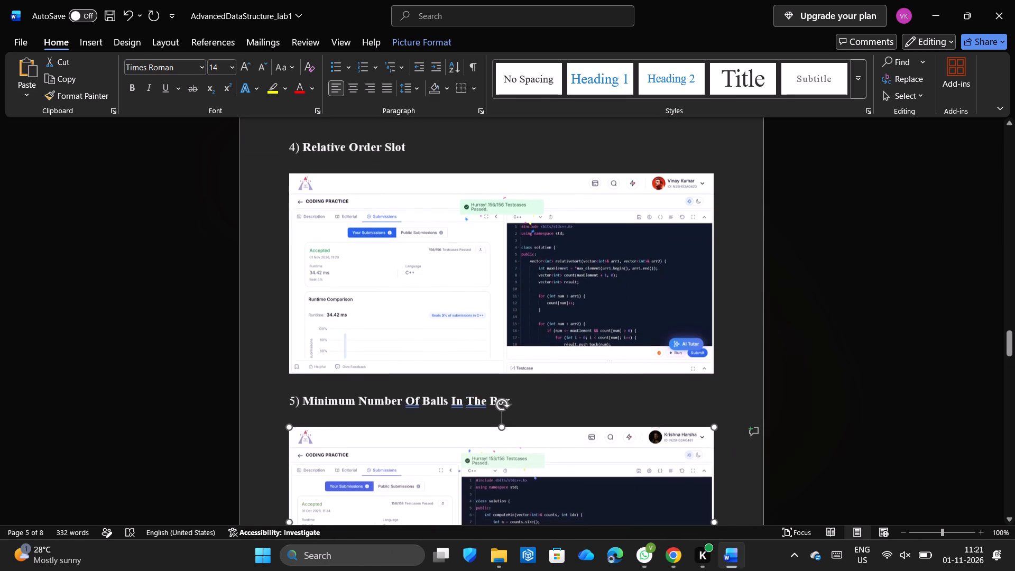
scroll(681, 462, "up", 2)
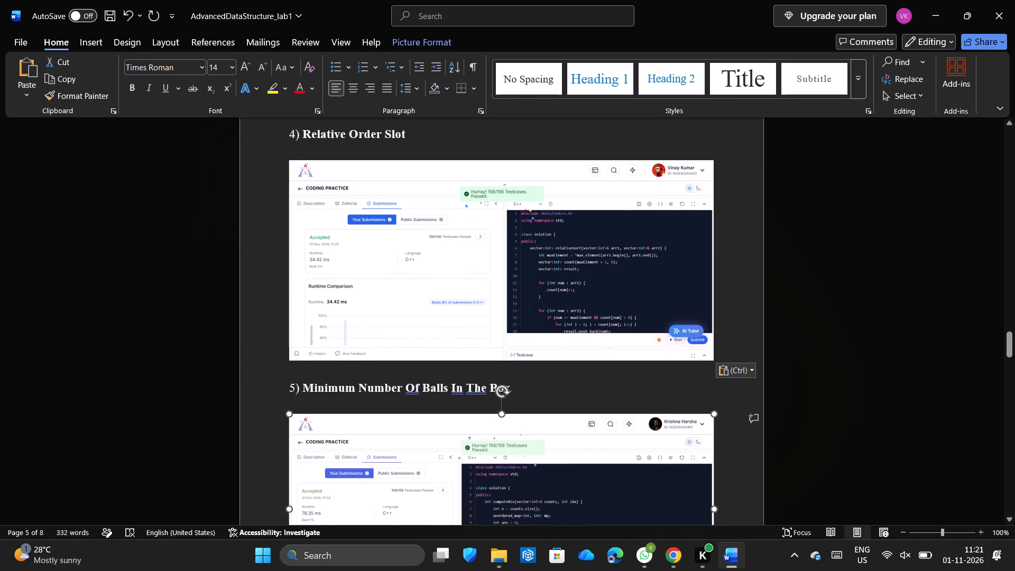
scroll(681, 462, "up", 1)
left_click(652, 453)
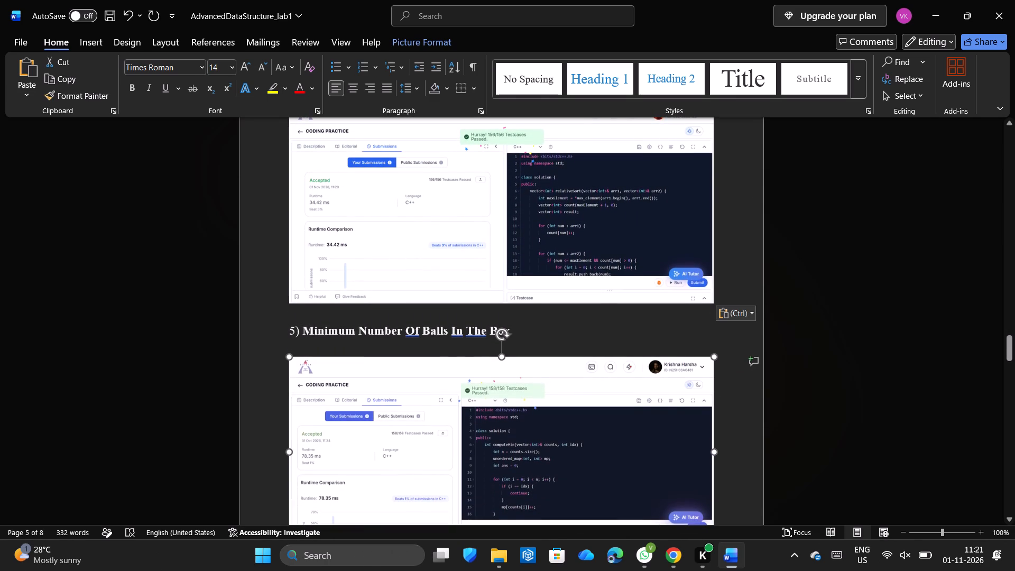
scroll(652, 453, "down", 1)
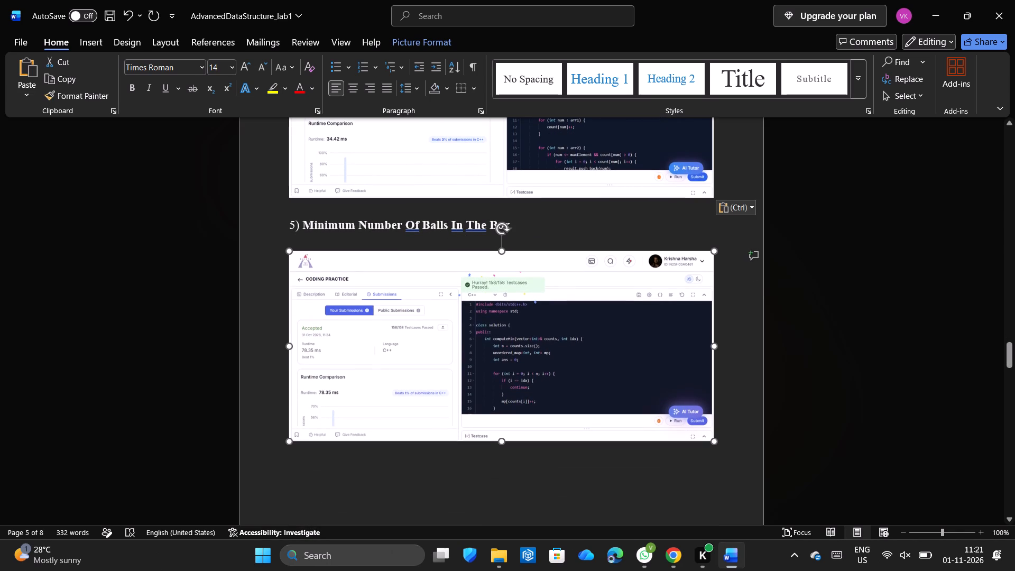
Switch to Chrome, return to the Coding Practice question list, open Minimum Number of Balls in the Box and resubmit its C++ solution.
left_click(678, 557)
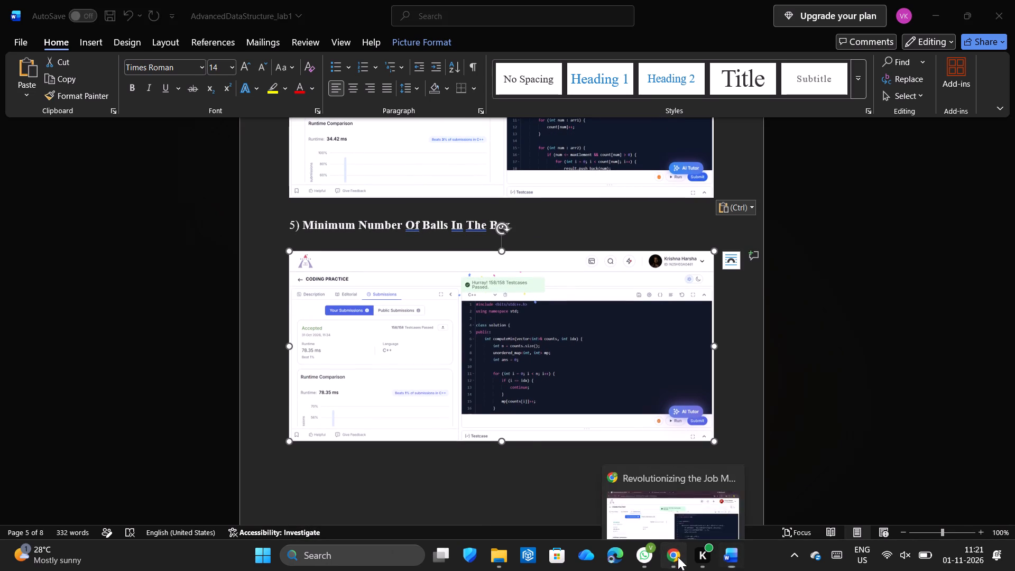
left_click(678, 557)
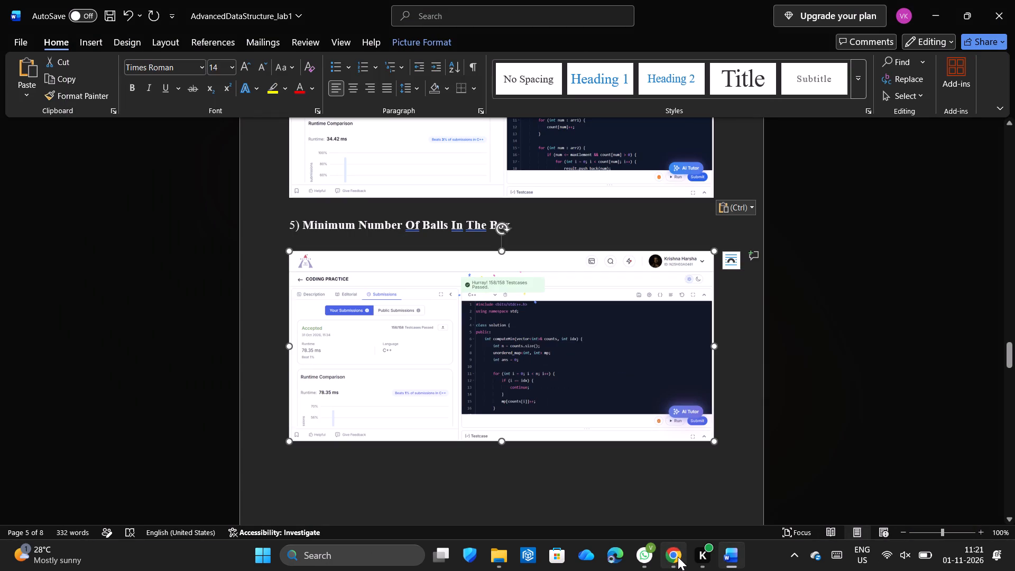
left_click(678, 557)
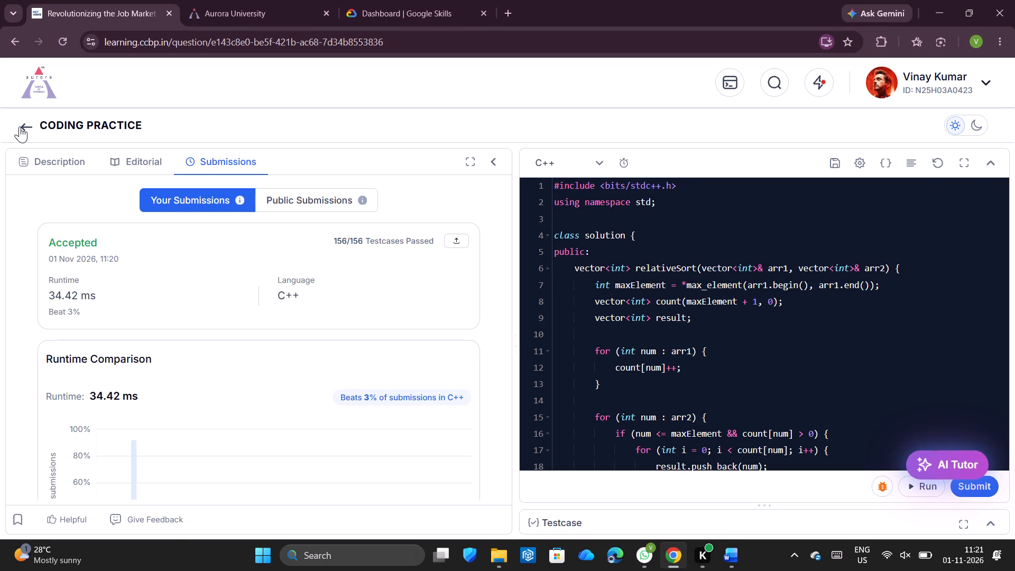
left_click(20, 126)
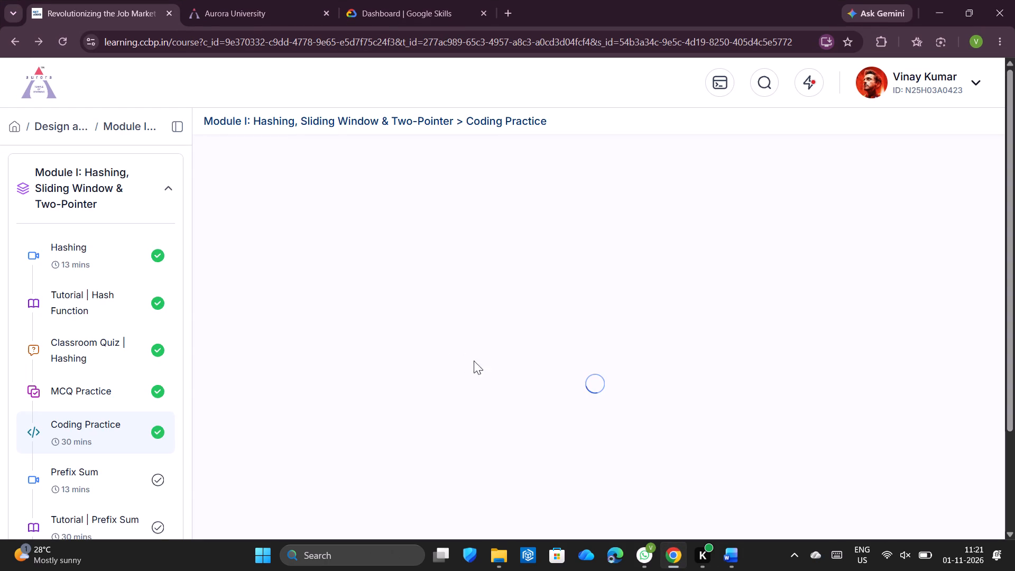
scroll(527, 408, "down", 1)
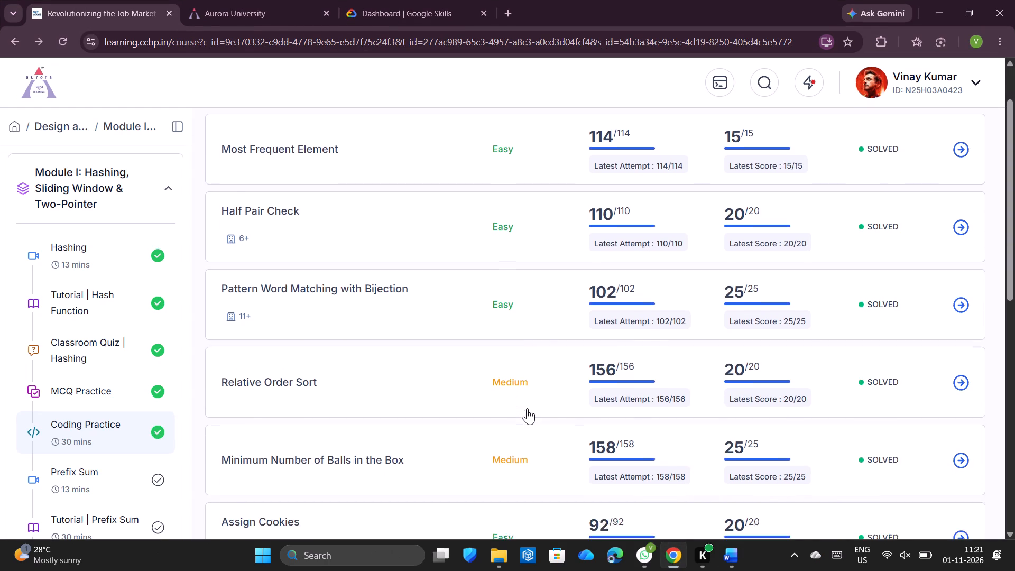
scroll(527, 408, "down", 1)
left_click(548, 424)
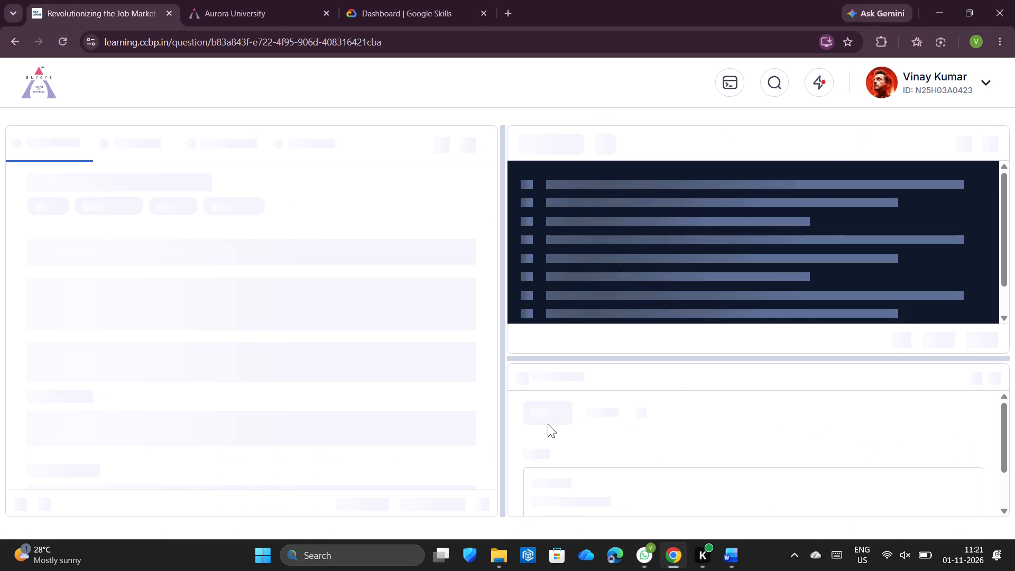
key("ctrl+Return")
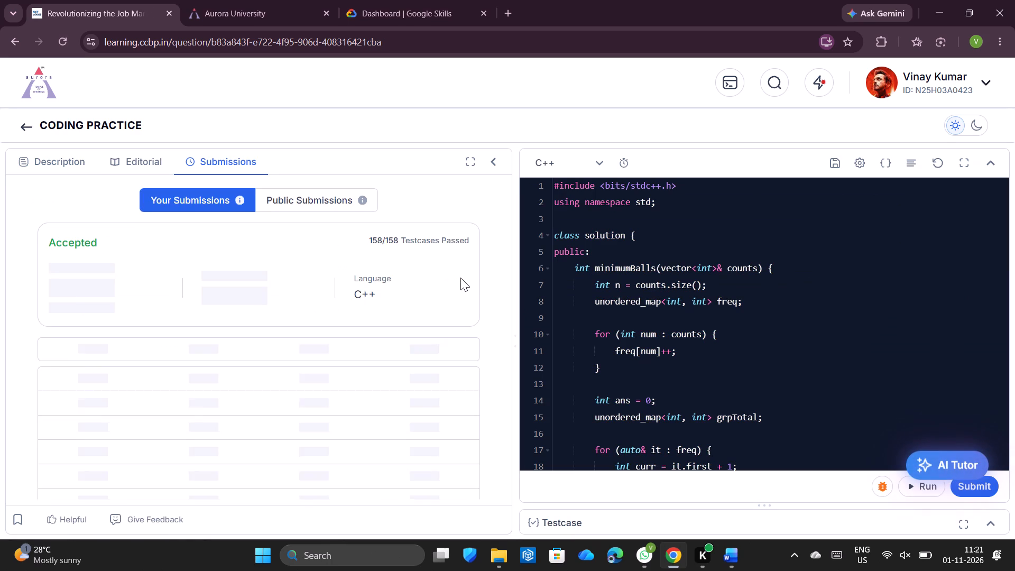
Capture the whole Minimum Number of Balls submission page and replace the selected screenshot in the Word lab journal with it.
key("Print")
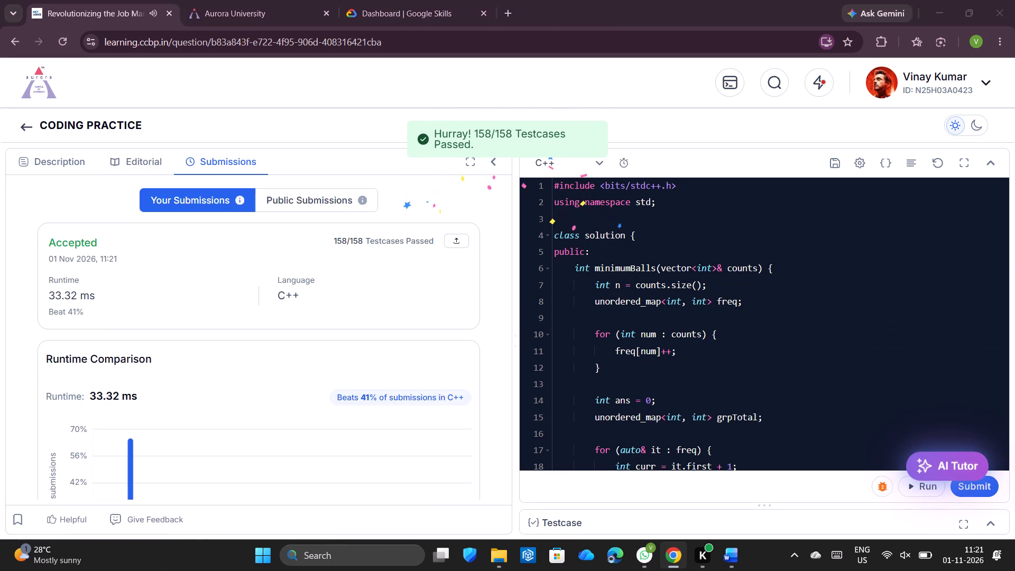
left_click_drag(0, 56, 977, 498)
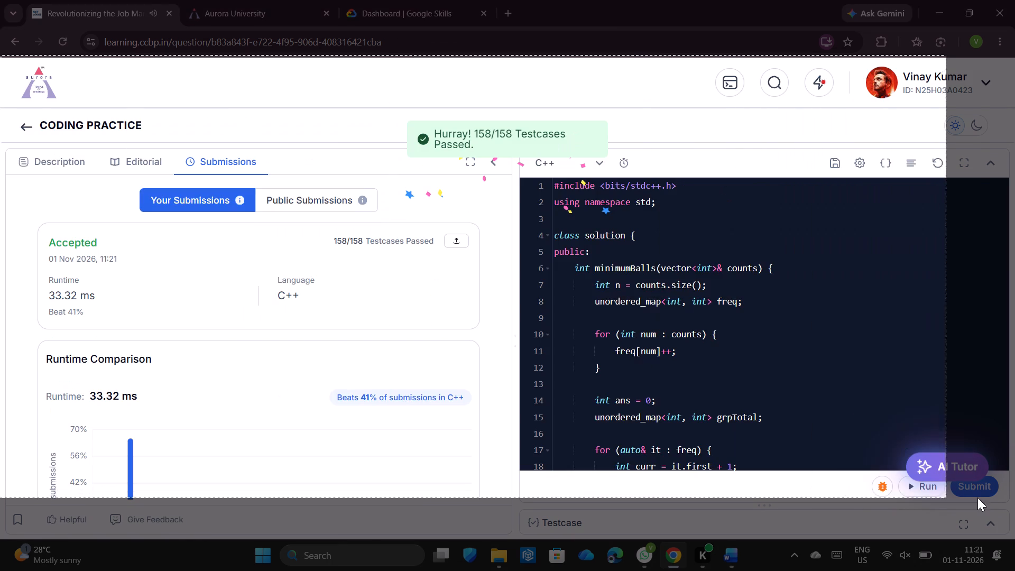
left_click_drag(977, 498, 1014, 536)
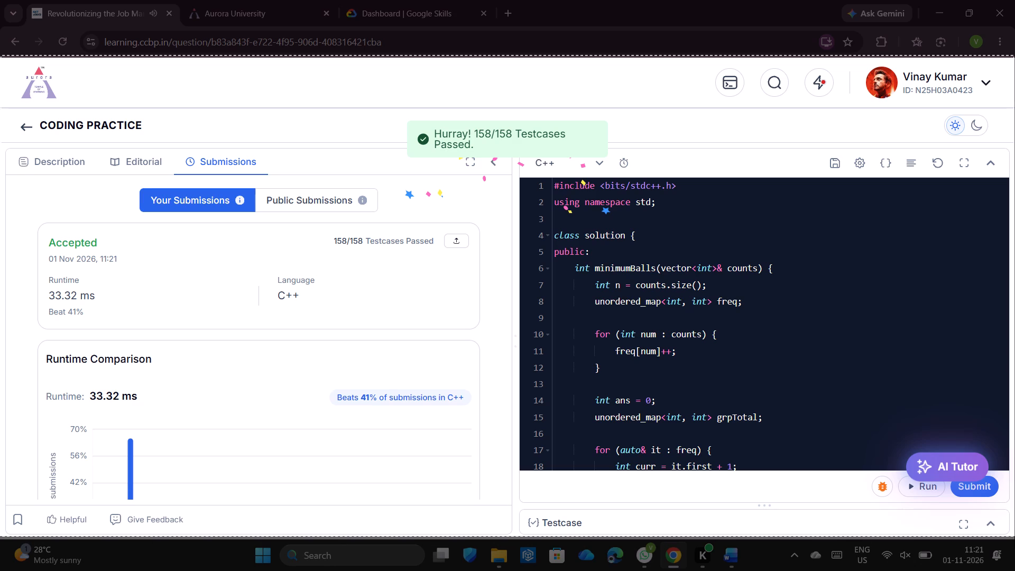
left_click_drag(1014, 536, 1014, 539)
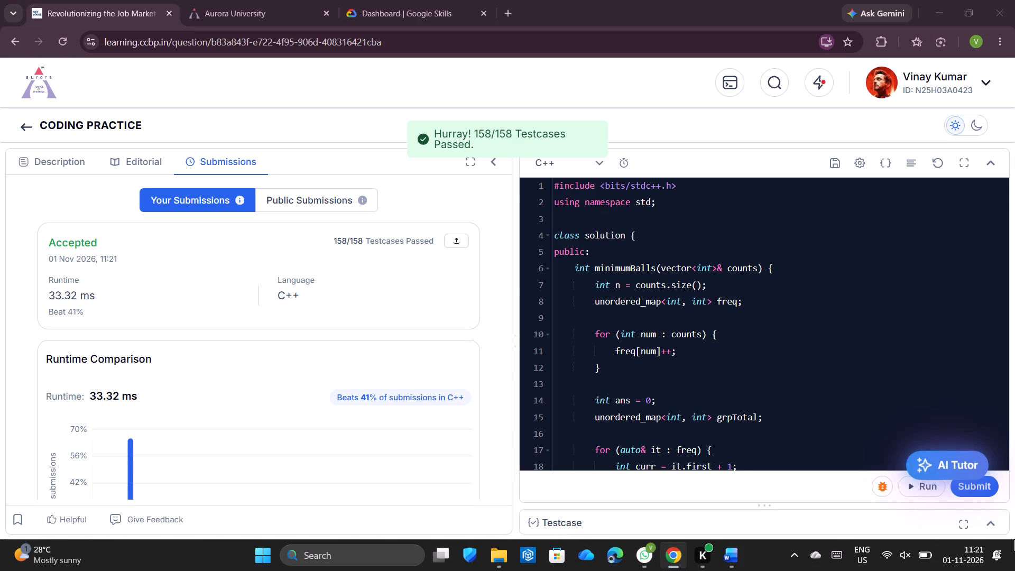
left_click(737, 554)
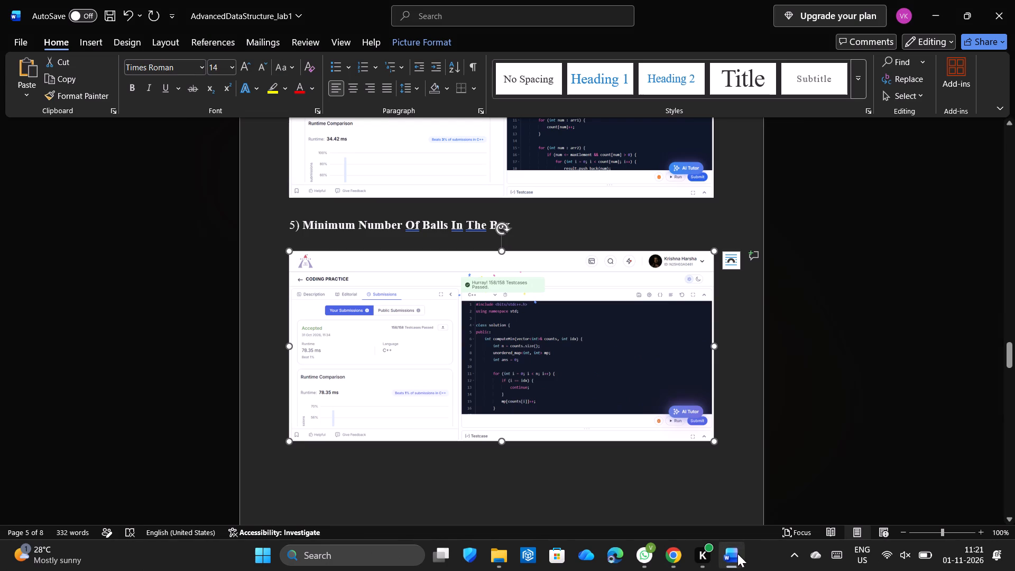
key("Delete")
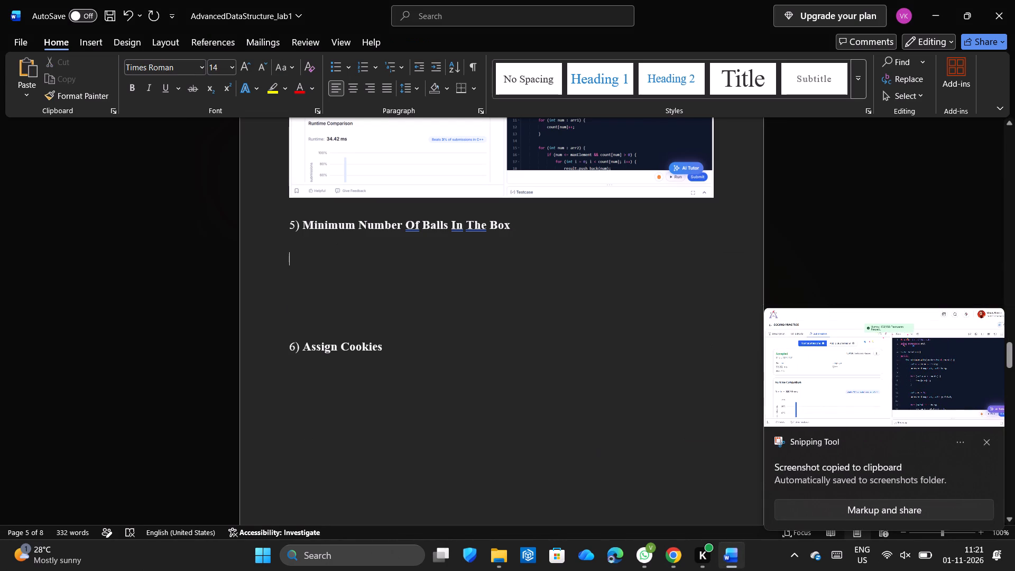
key("ctrl+v")
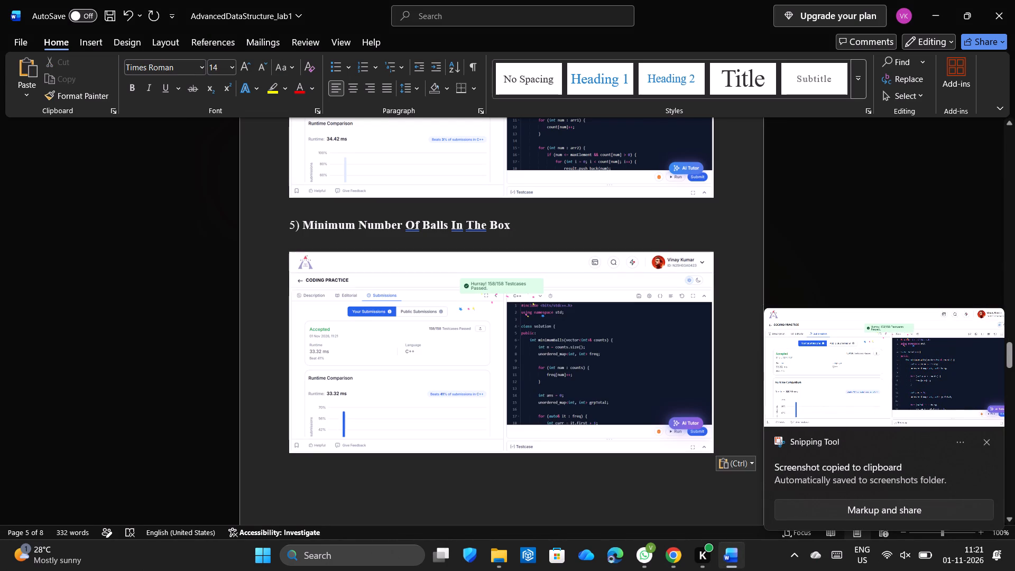
Select the existing screenshot under the Assign Cookies heading in the lab journal.
scroll(575, 362, "down", 2)
left_click(575, 362)
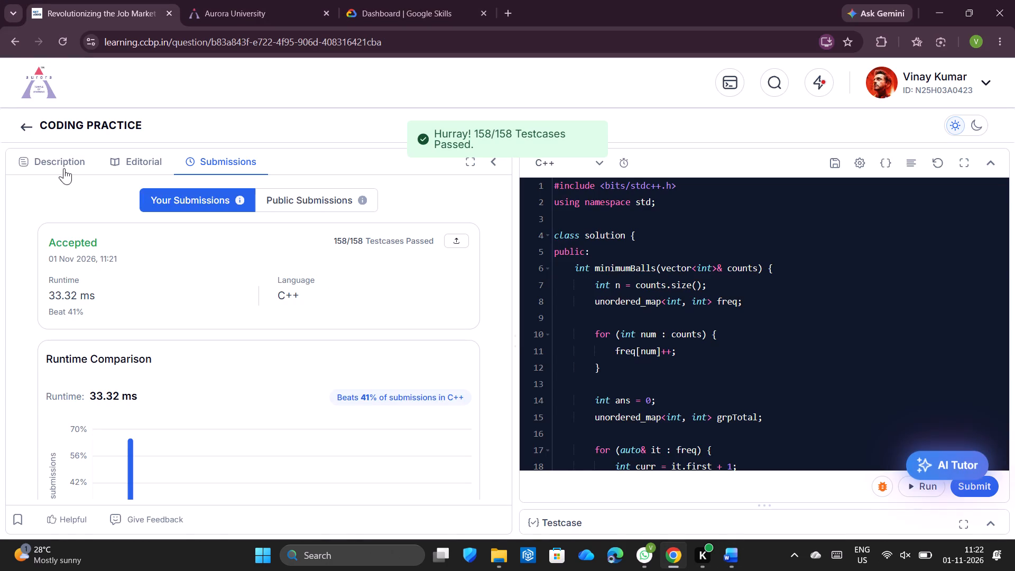
In Chrome, return to the Coding Practice question list, open the Assign Cookies problem and resubmit its C++ solution.
left_click(20, 130)
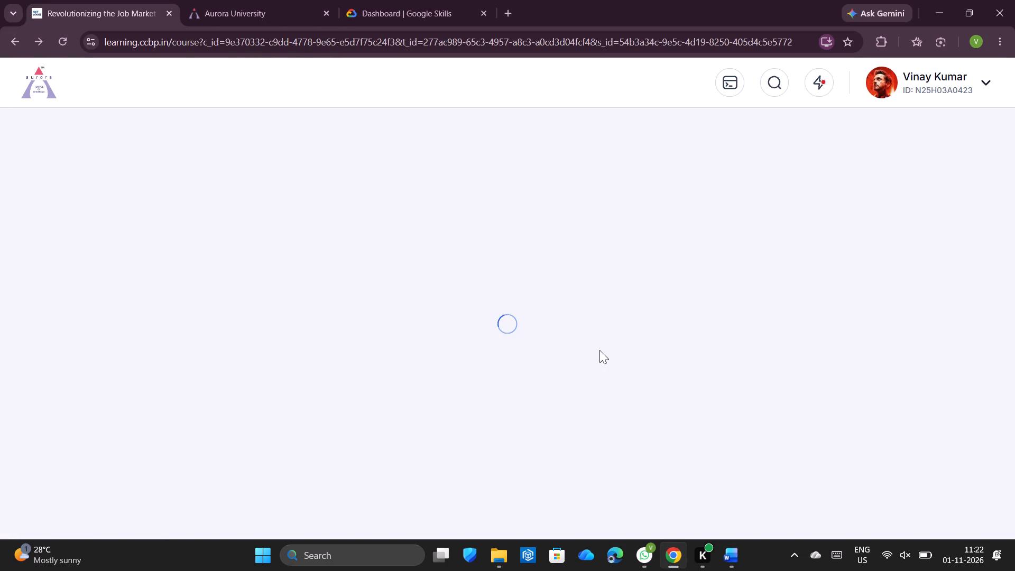
scroll(607, 355, "down", 1)
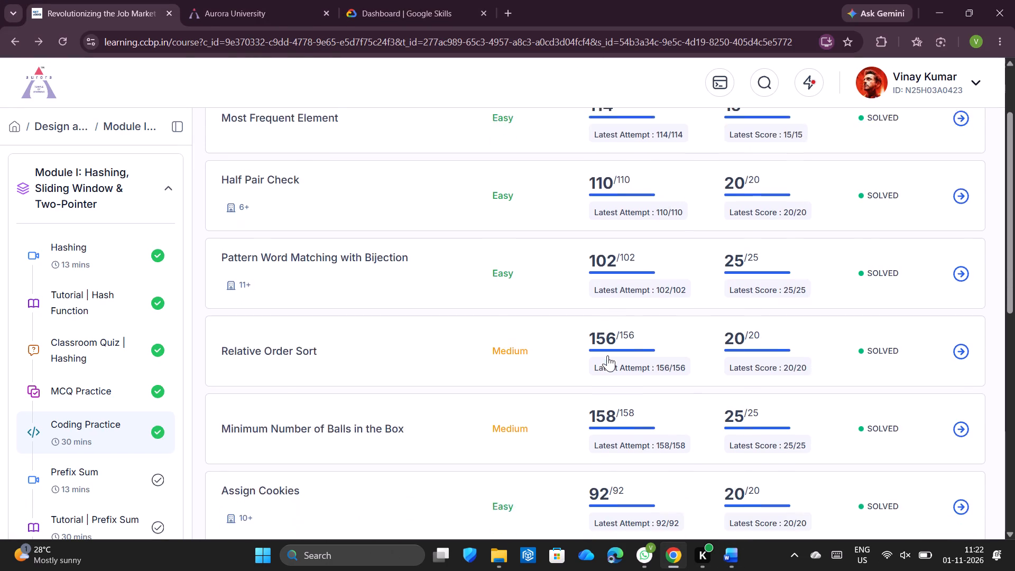
scroll(607, 355, "down", 2)
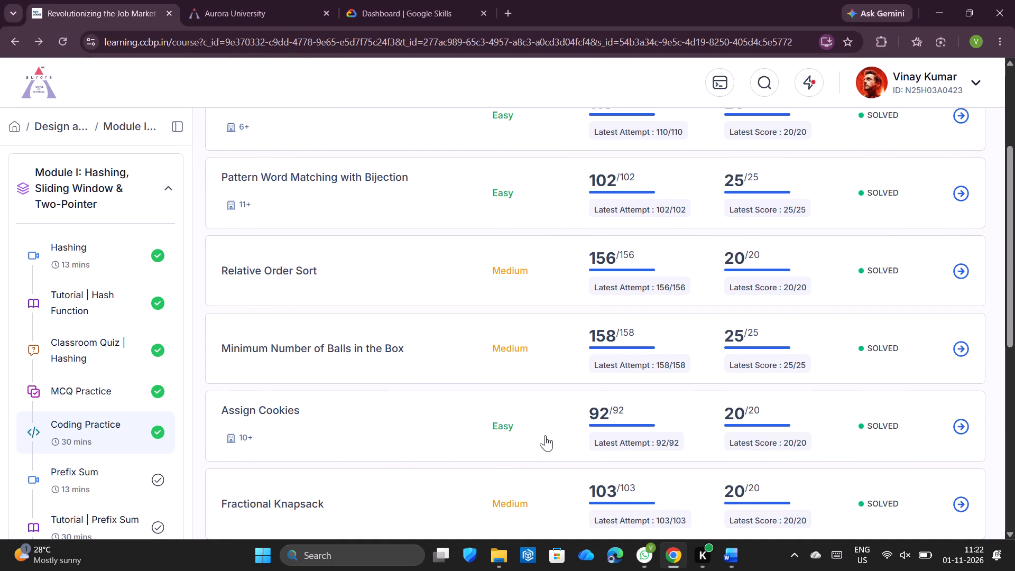
left_click(545, 435)
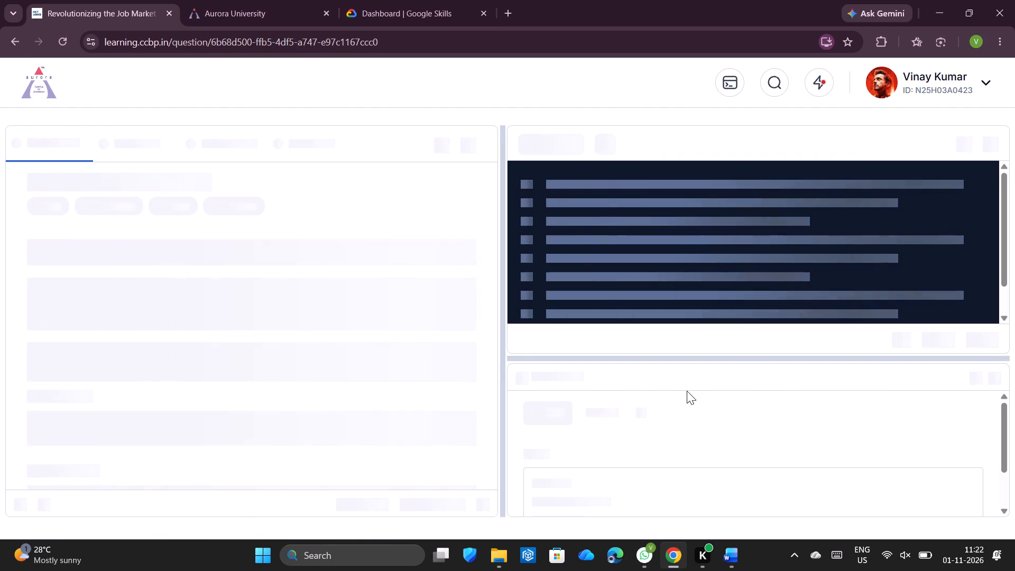
key("ctrl+Return")
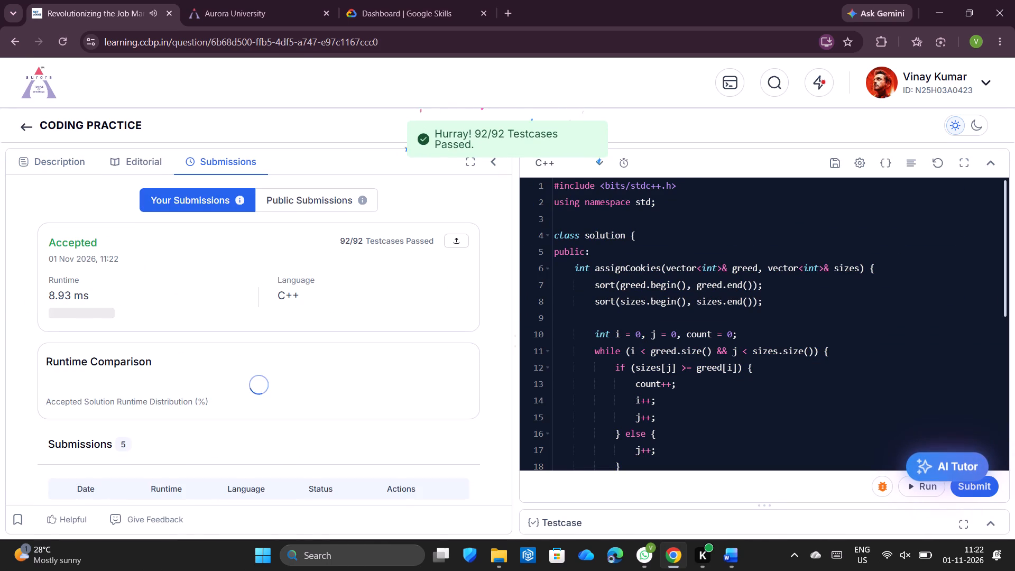
Capture the whole Assign Cookies submission page and replace the selected screenshot in the Word lab journal with it.
key("Print")
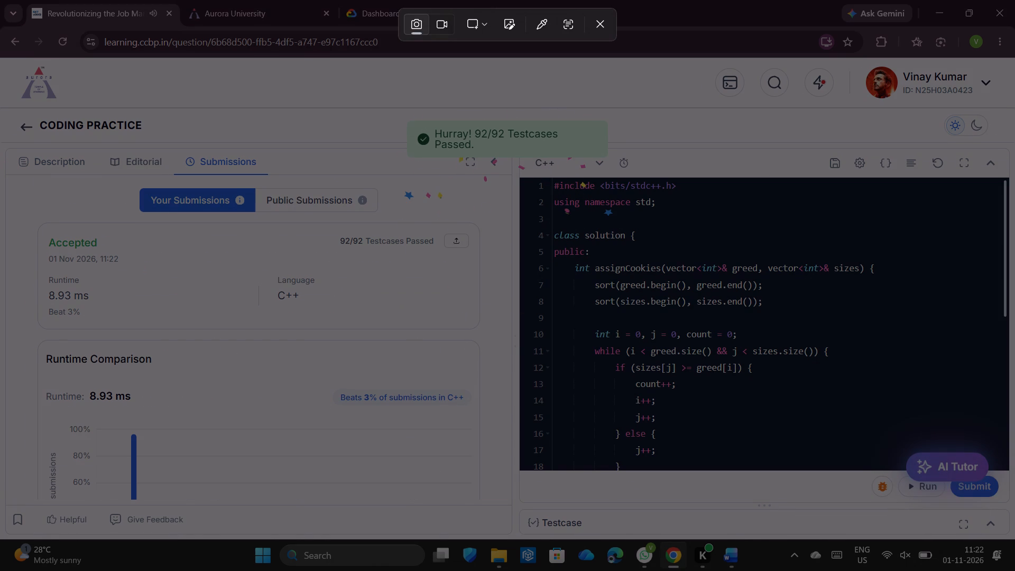
left_click_drag(0, 57, 1014, 527)
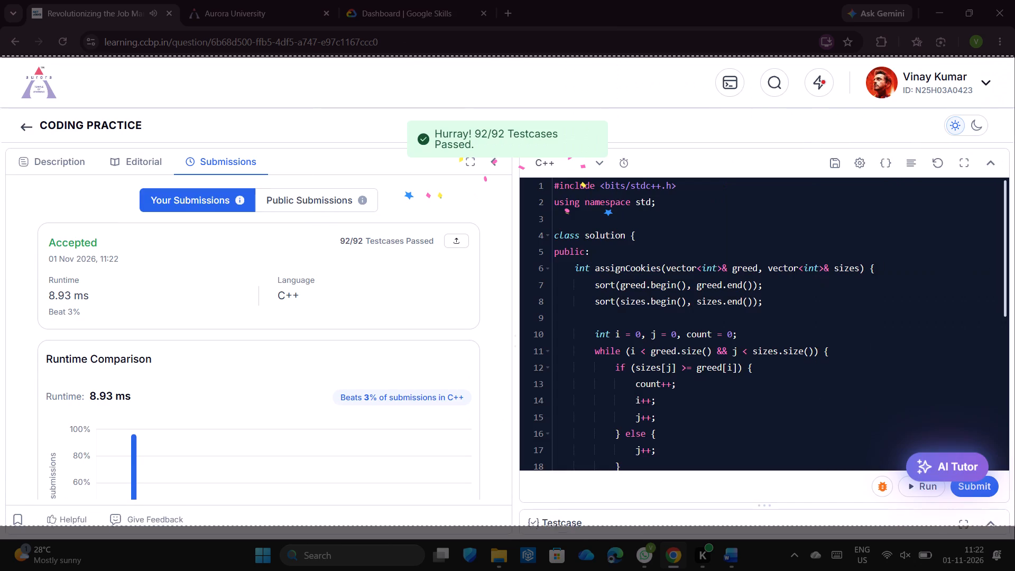
left_click_drag(1014, 527, 1014, 536)
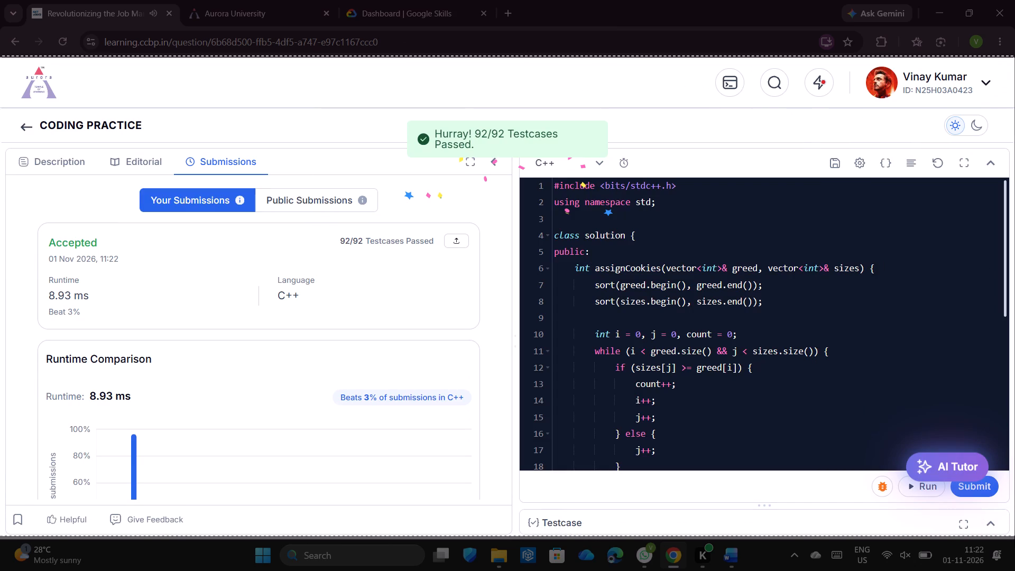
left_click_drag(1014, 536, 1014, 539)
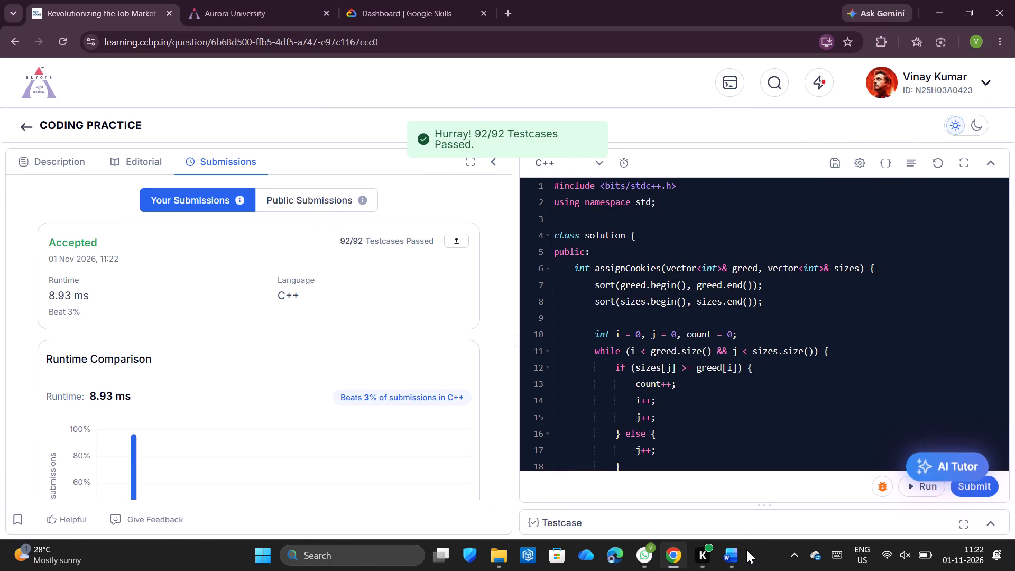
left_click(746, 550)
left_click(730, 552)
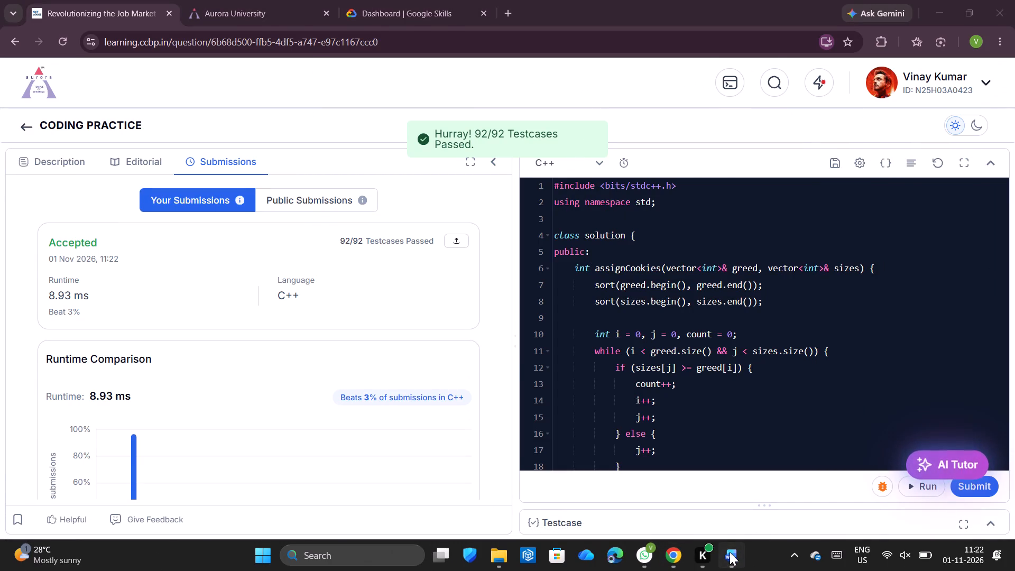
key("Delete")
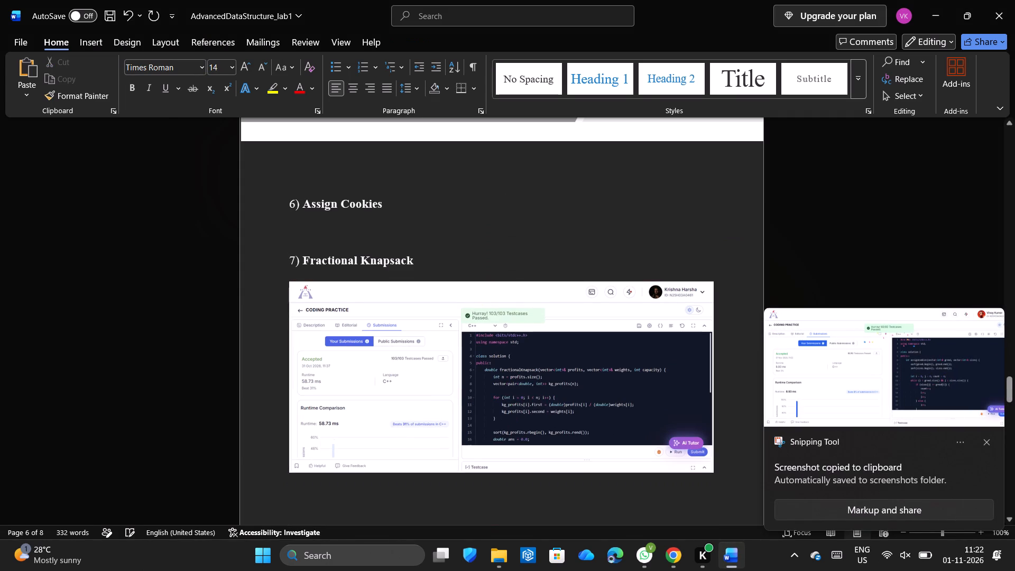
key("ctrl+v")
scroll(565, 363, "down", 1)
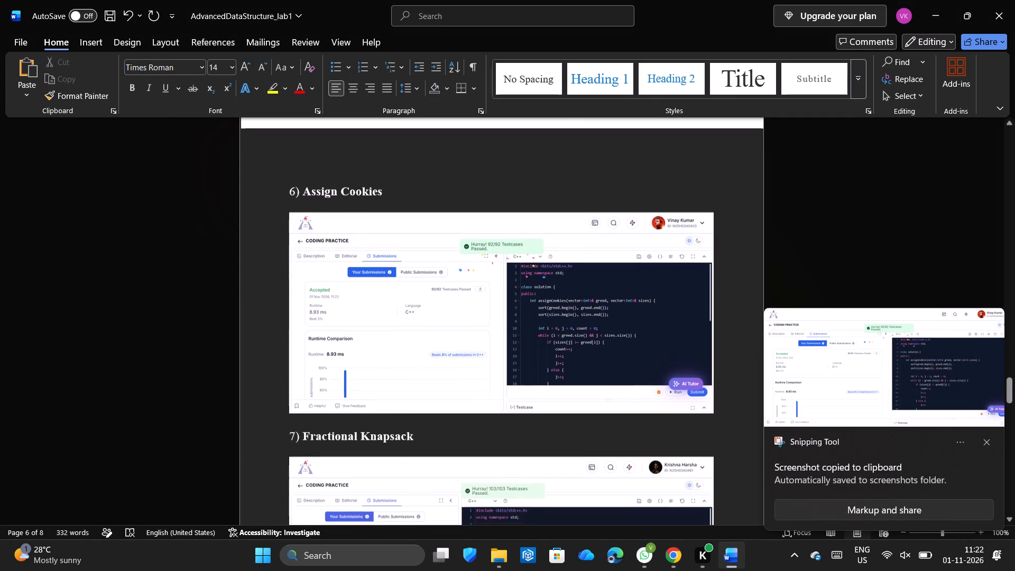
Select the existing screenshot under the Fractional Knapsack heading in the lab journal.
scroll(565, 363, "down", 1)
left_click(565, 363)
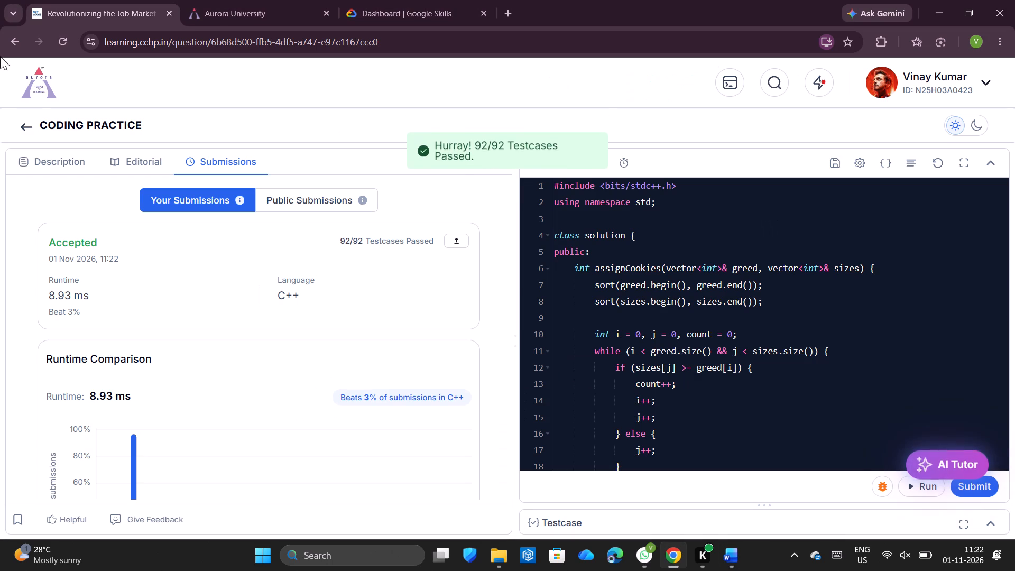
In Chrome, return to the Coding Practice question list, open the Fractional Knapsack problem and resubmit its C++ solution.
left_click(27, 123)
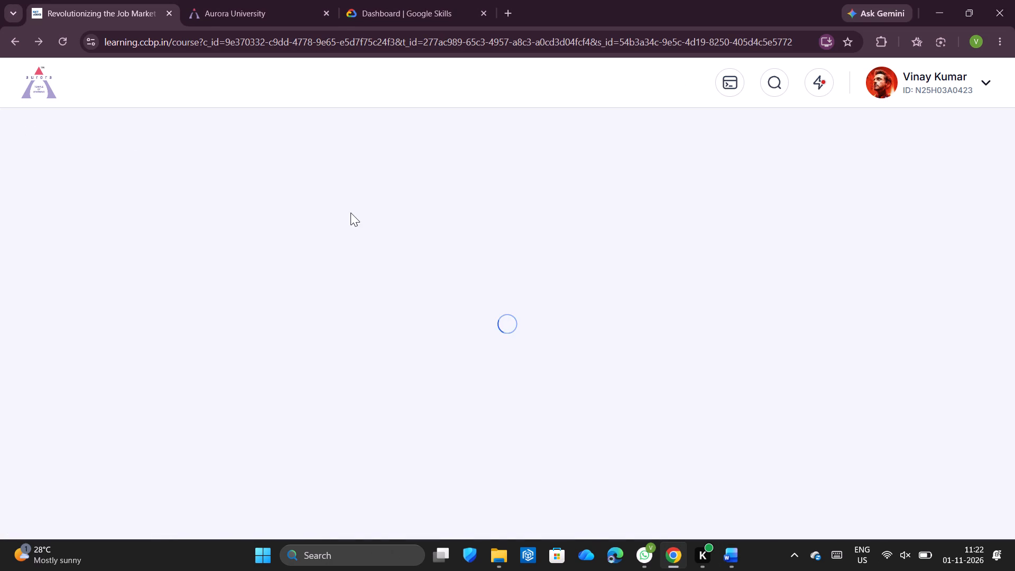
scroll(566, 362, "down", 2)
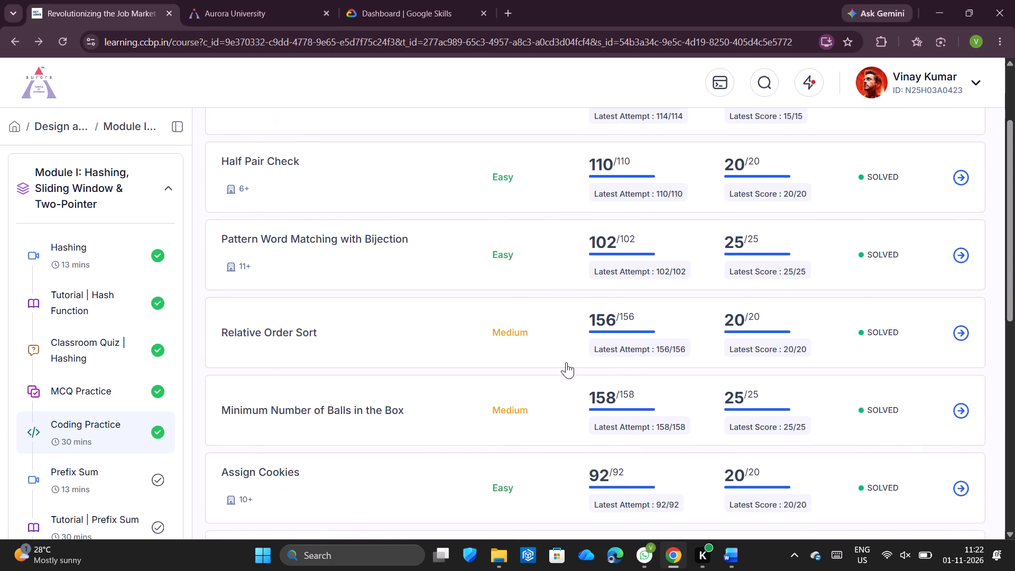
scroll(566, 362, "down", 2)
left_click(569, 385)
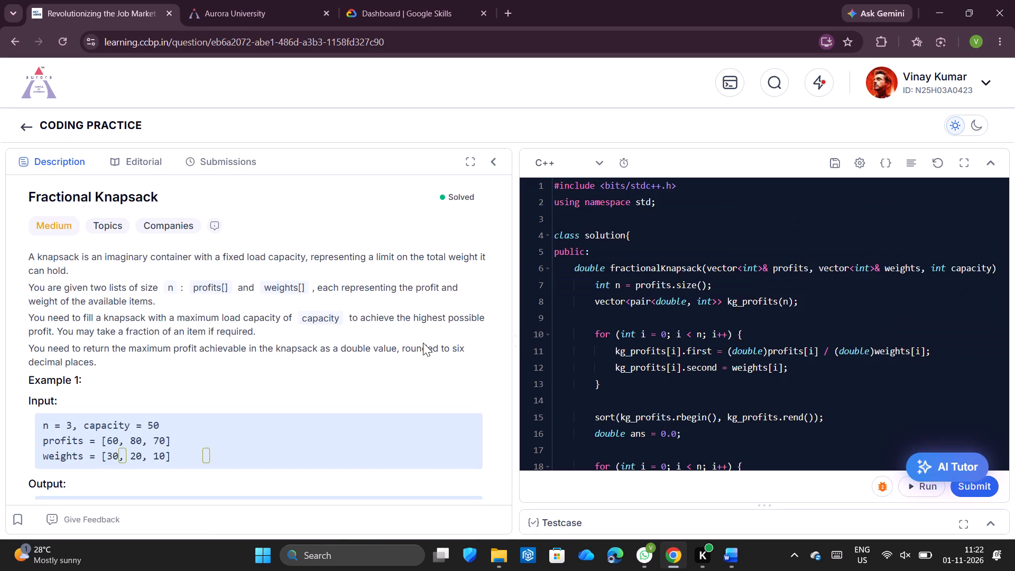
key("ctrl+Return")
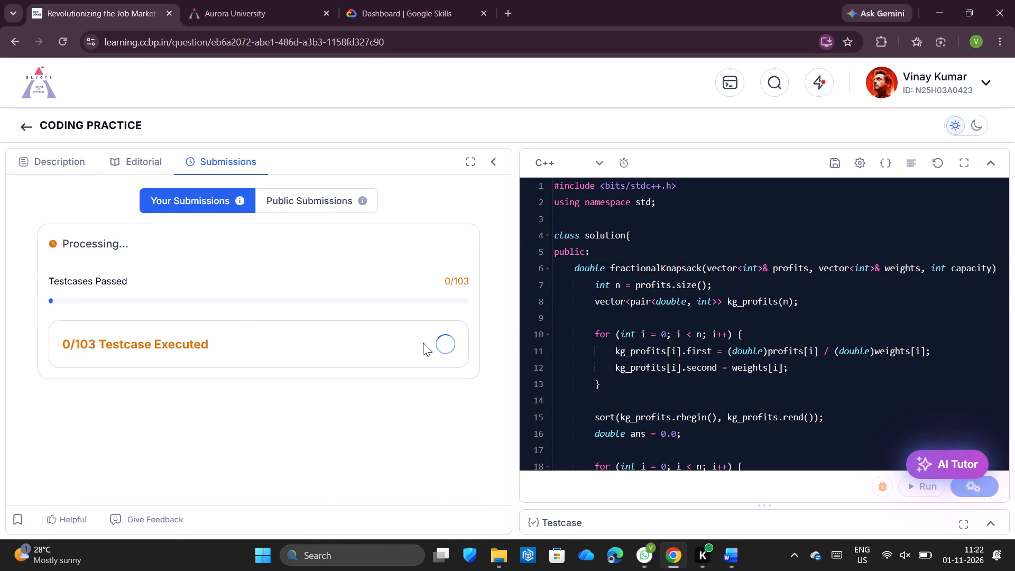
Capture the whole Fractional Knapsack submission page and replace the selected screenshot in the Word lab journal with it.
key("Print")
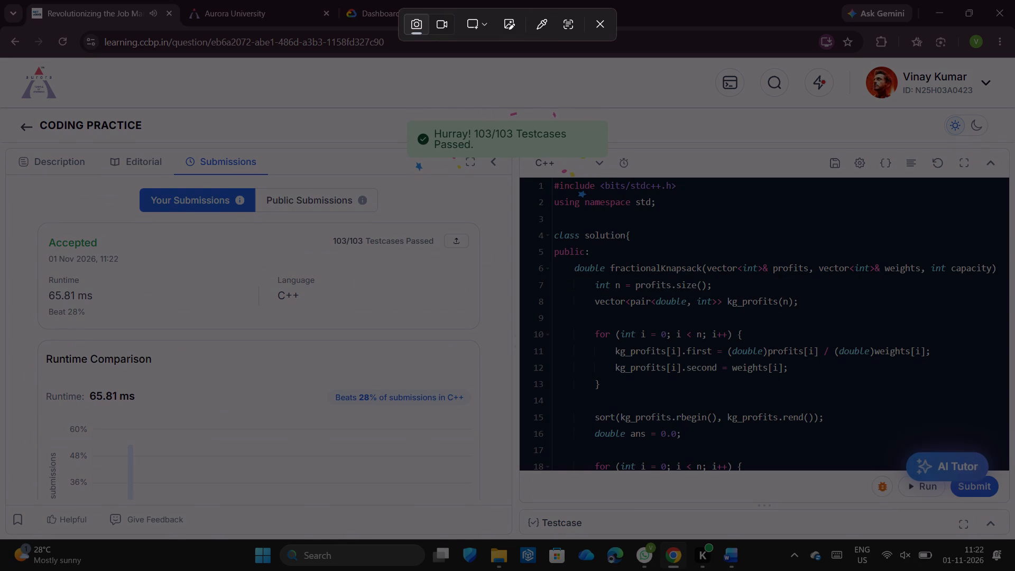
left_click_drag(0, 60, 1014, 549)
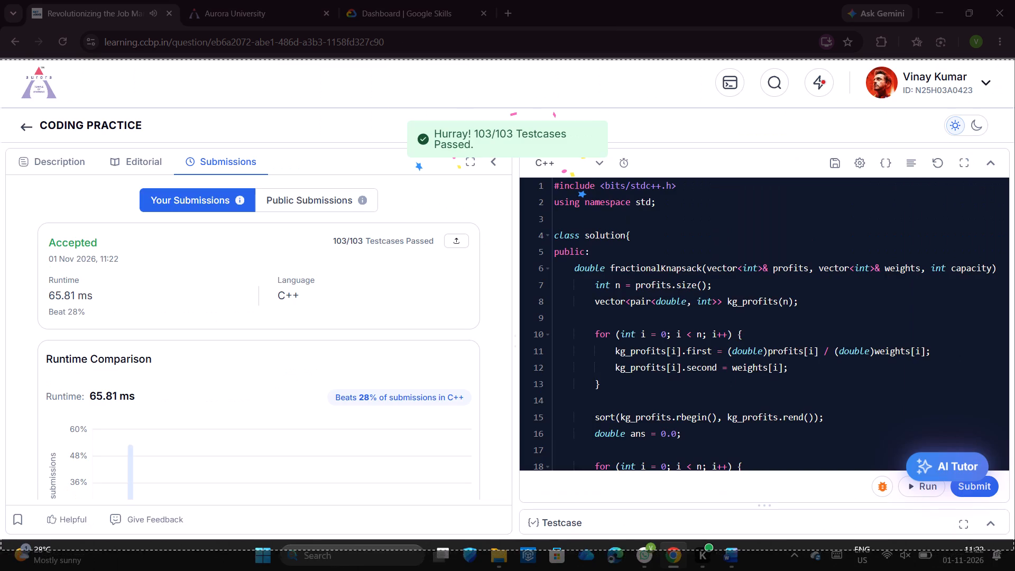
left_click_drag(1014, 549, 1014, 539)
left_click(739, 559)
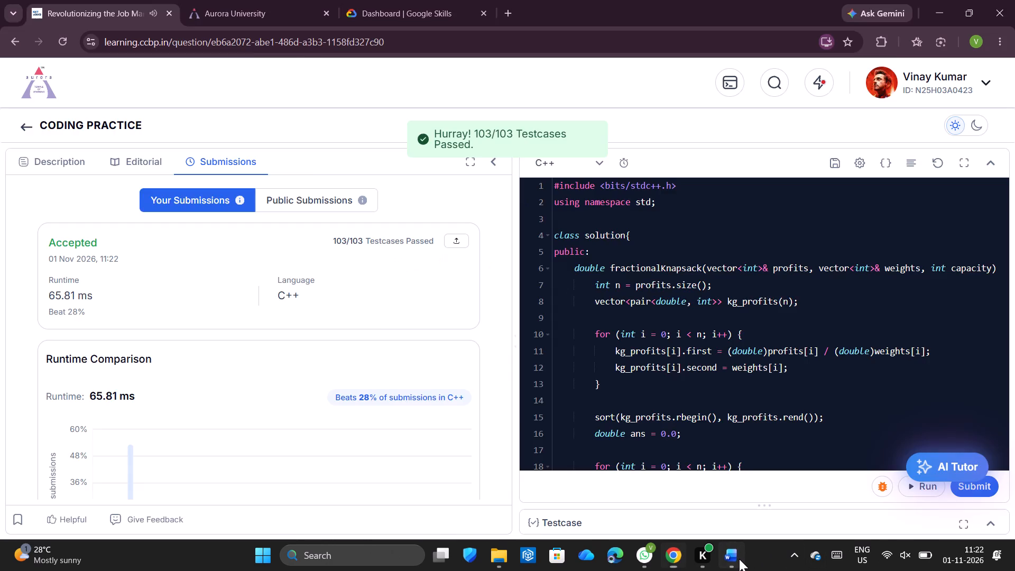
key("Delete")
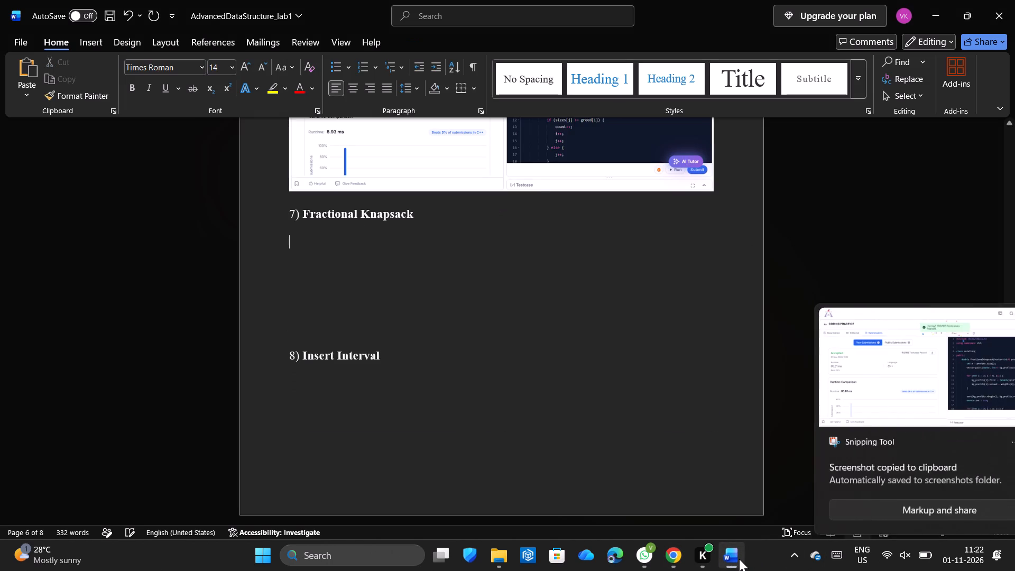
key("ctrl+v")
Select the existing screenshot under the Insert Interval heading in the lab journal.
scroll(614, 534, "down", 1)
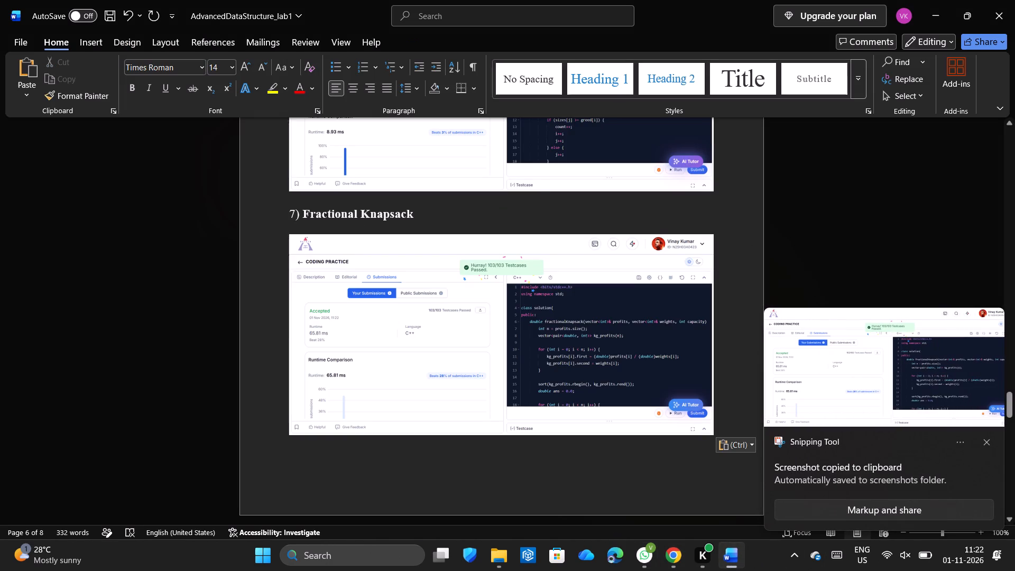
scroll(562, 462, "down", 1)
left_click(512, 291)
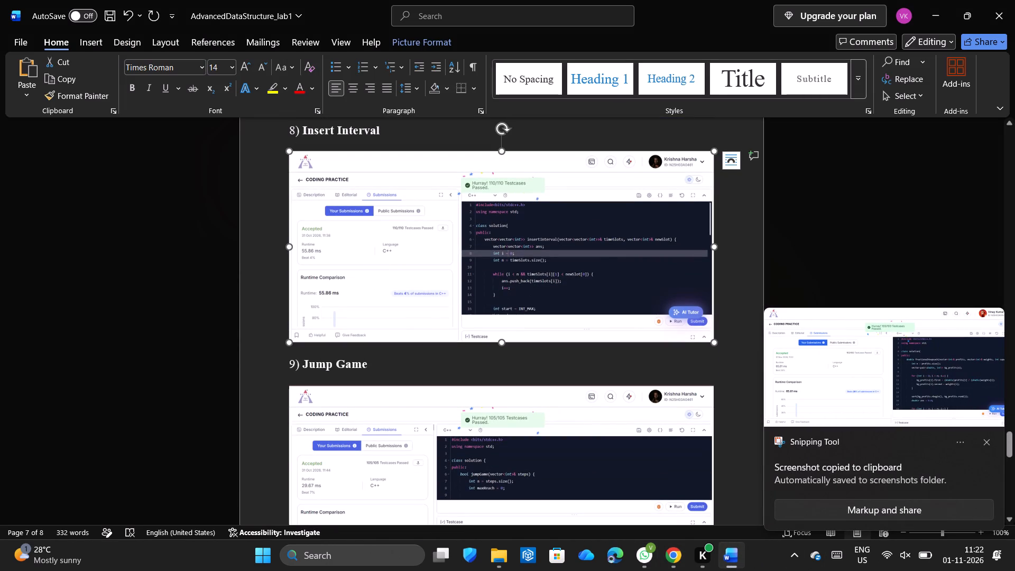
In Chrome, return to the Coding Practice question list, open the Insert Interval problem and resubmit its C++ solution.
key("alt+Tab")
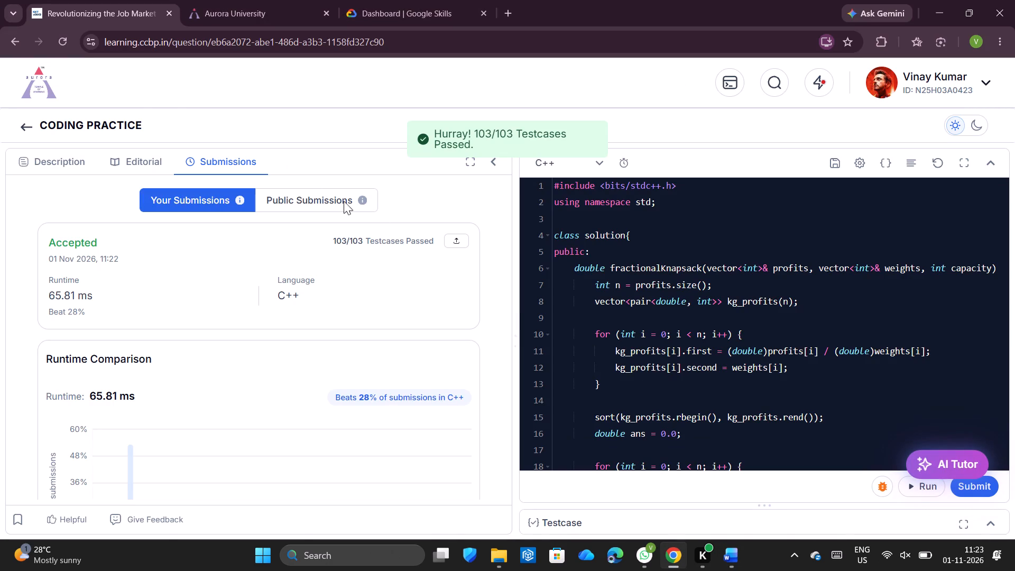
left_click(20, 127)
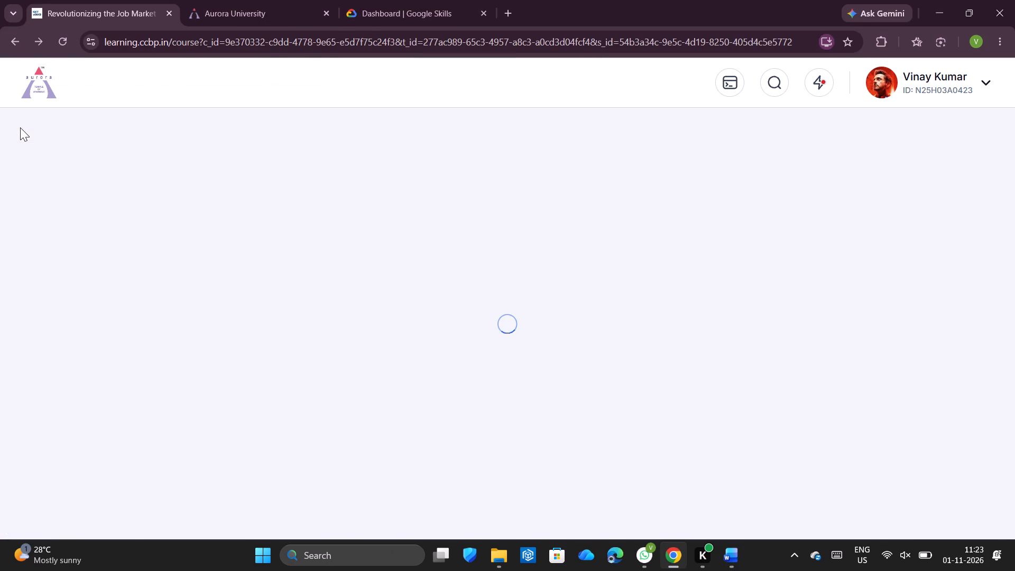
scroll(554, 385, "down", 1)
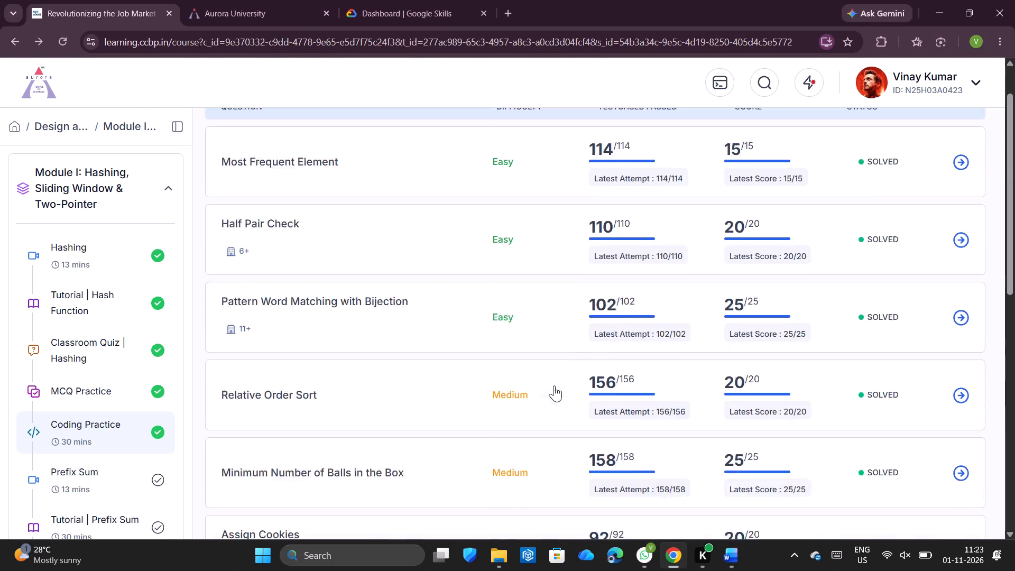
scroll(554, 385, "down", 3)
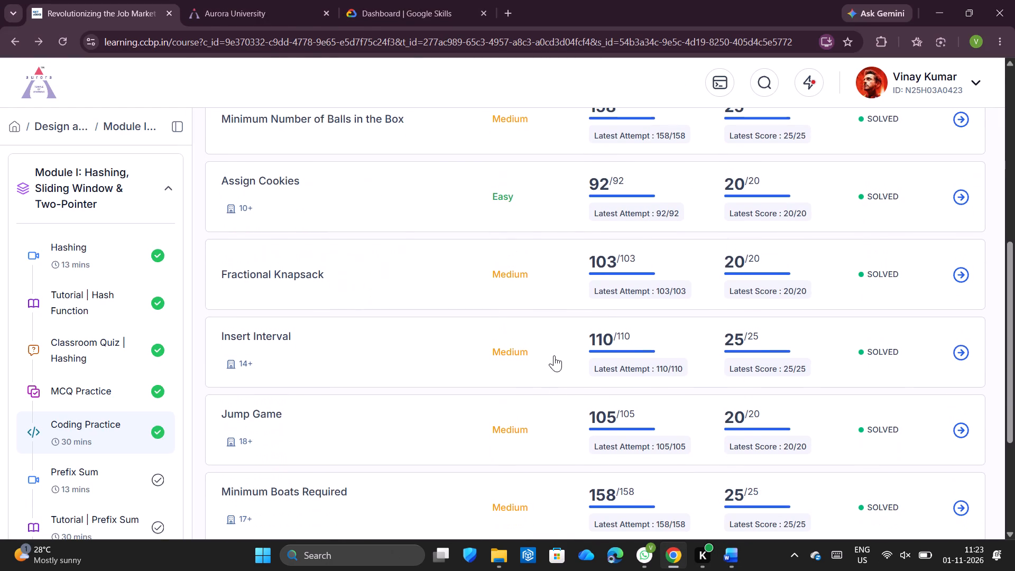
left_click(554, 355)
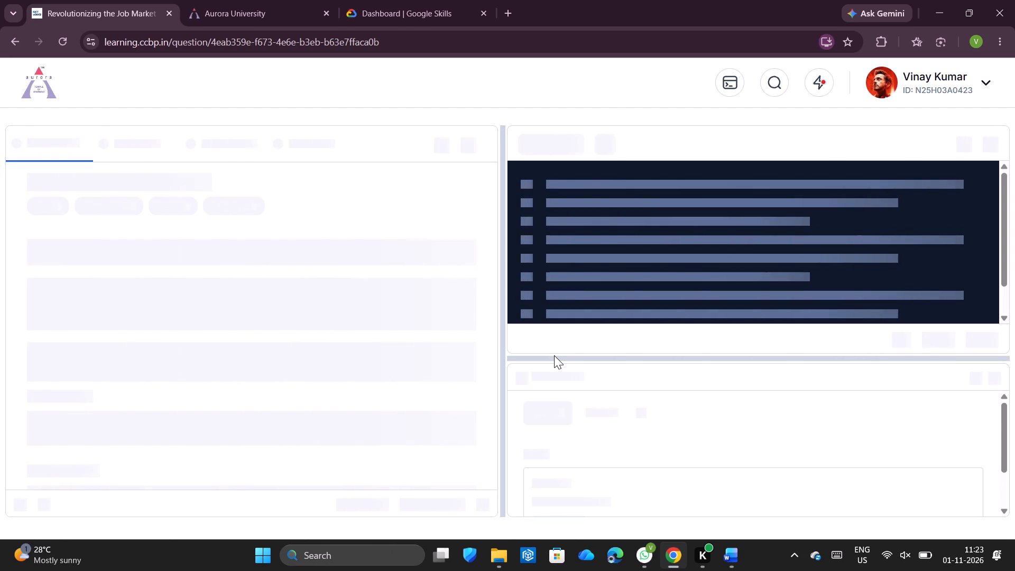
key("ctrl+Return")
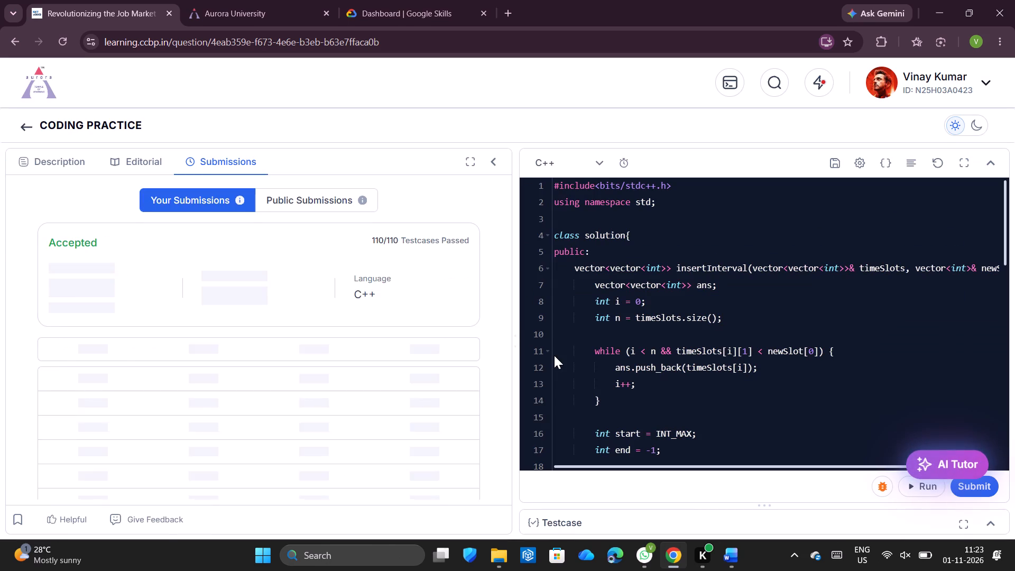
Capture the whole Insert Interval submission page and replace the selected screenshot in the Word lab journal with it.
key("Print")
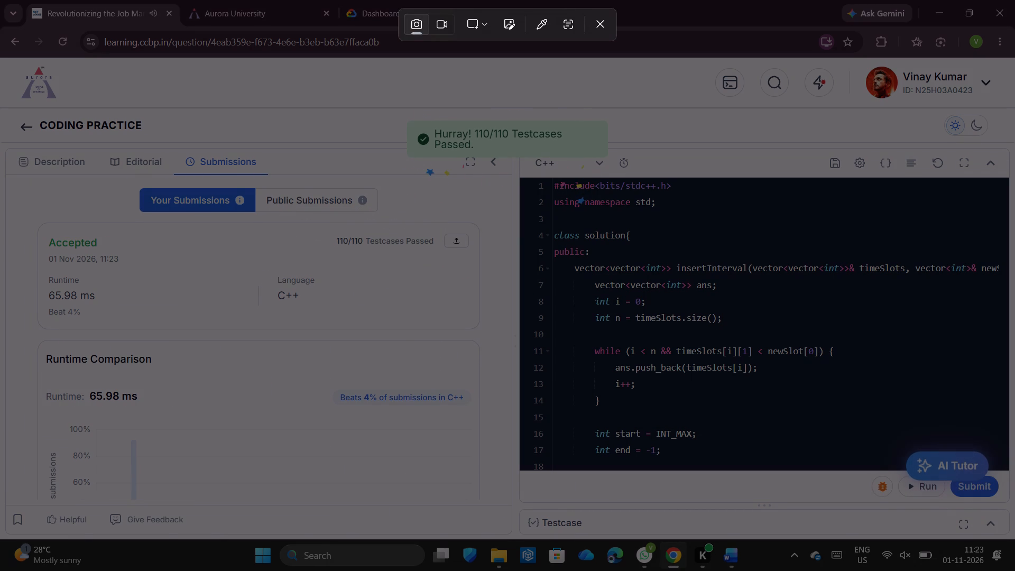
left_click_drag(0, 61, 1014, 542)
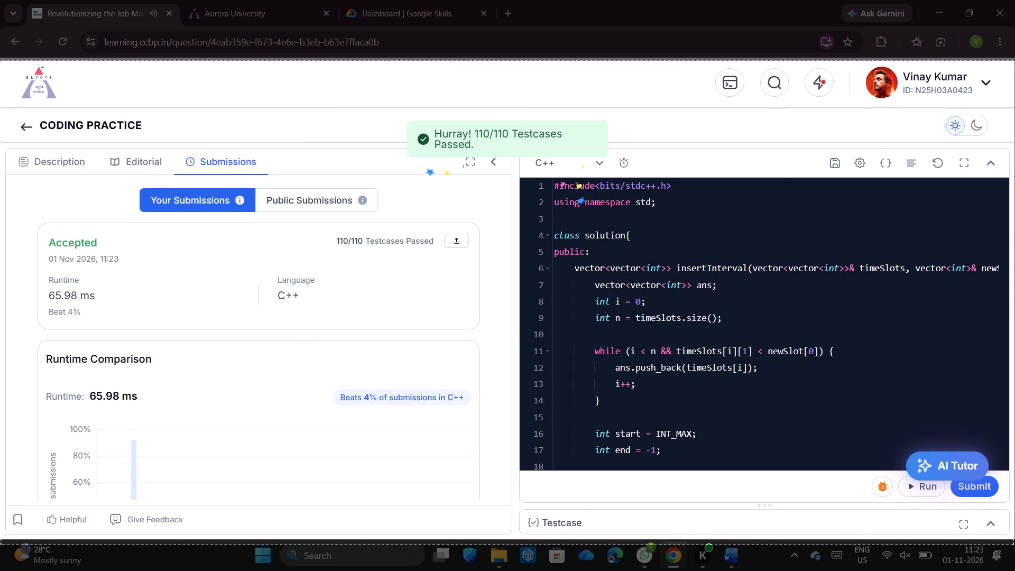
left_click_drag(1014, 542, 1014, 537)
key("alt+Tab")
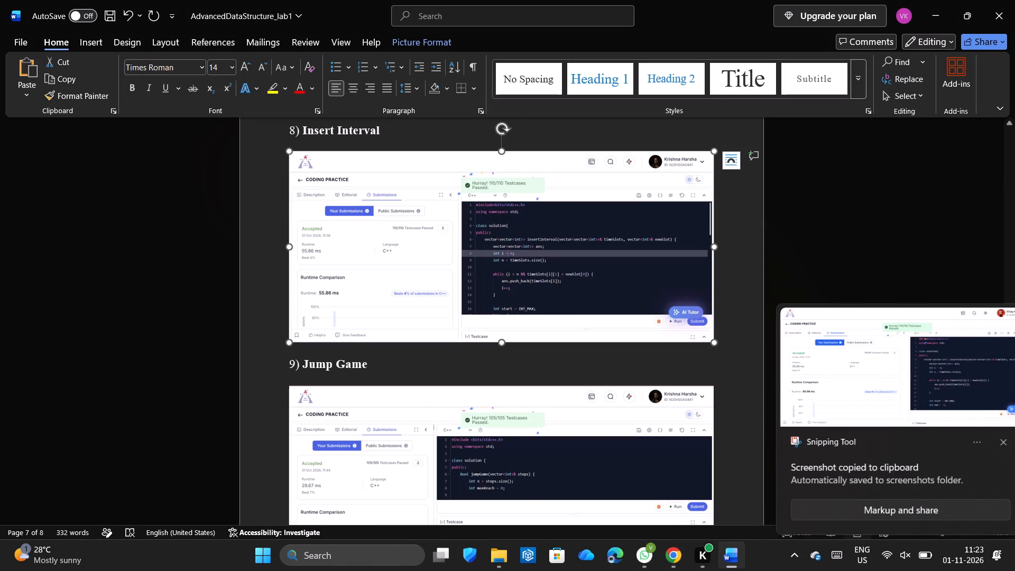
key("Delete")
key("ctrl+v")
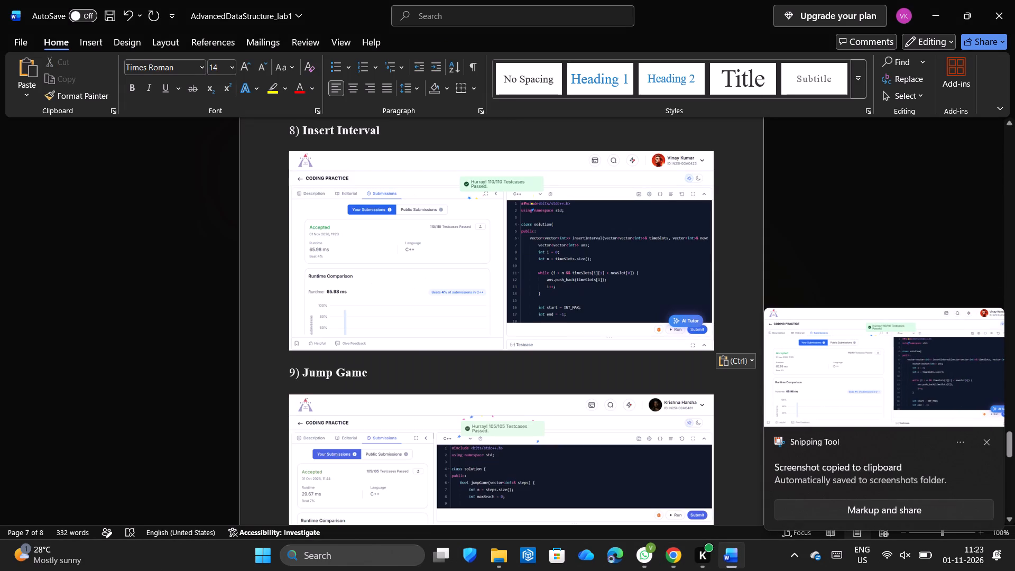
Select the existing screenshot under the Jump Game heading in the lab journal.
scroll(617, 263, "down", 1)
left_click(606, 298)
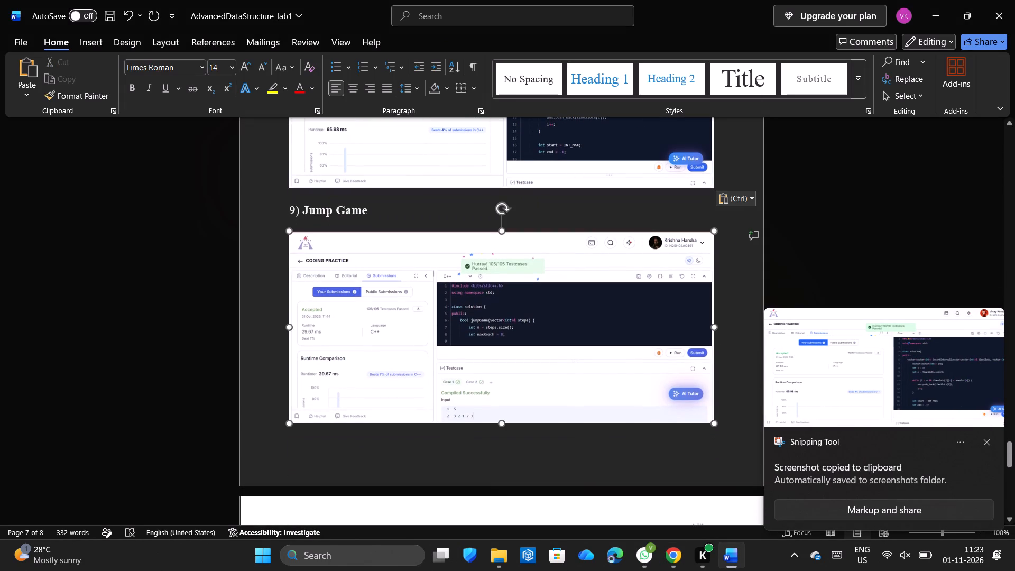
In Chrome, return to the Coding Practice question list, open the Jump Game problem and resubmit its C++ solution.
key("alt+Tab")
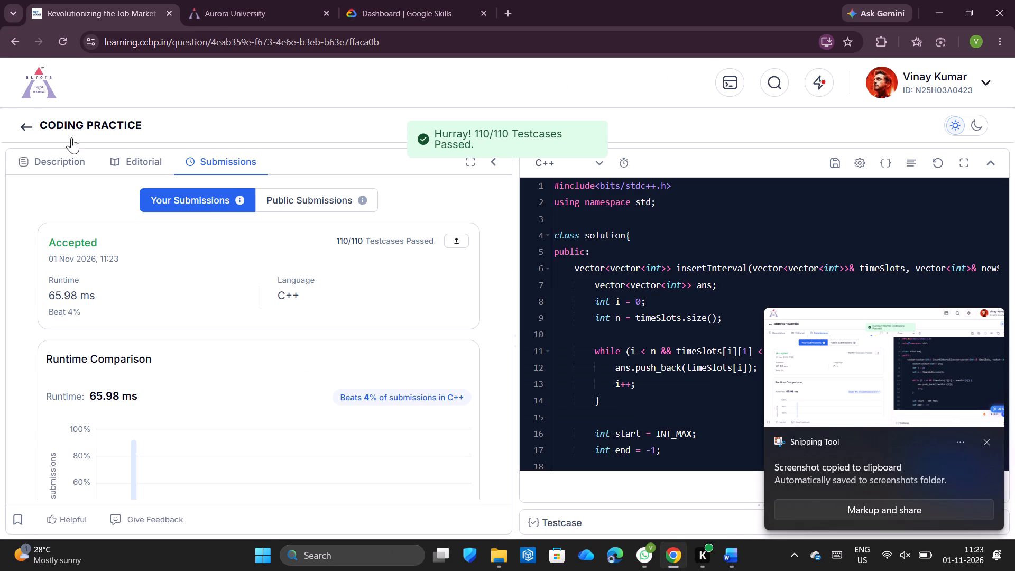
left_click(25, 125)
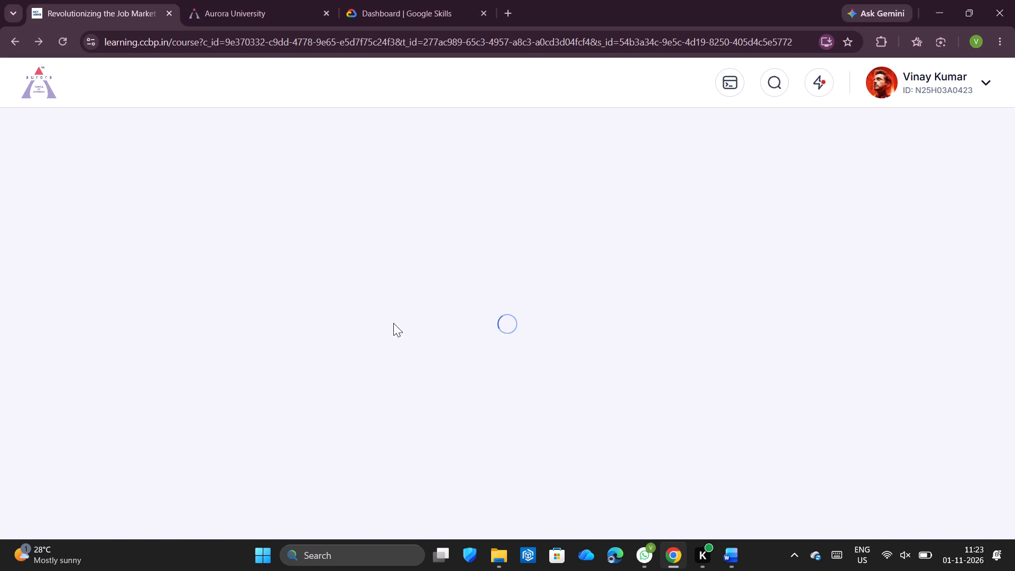
scroll(556, 434, "down", 1)
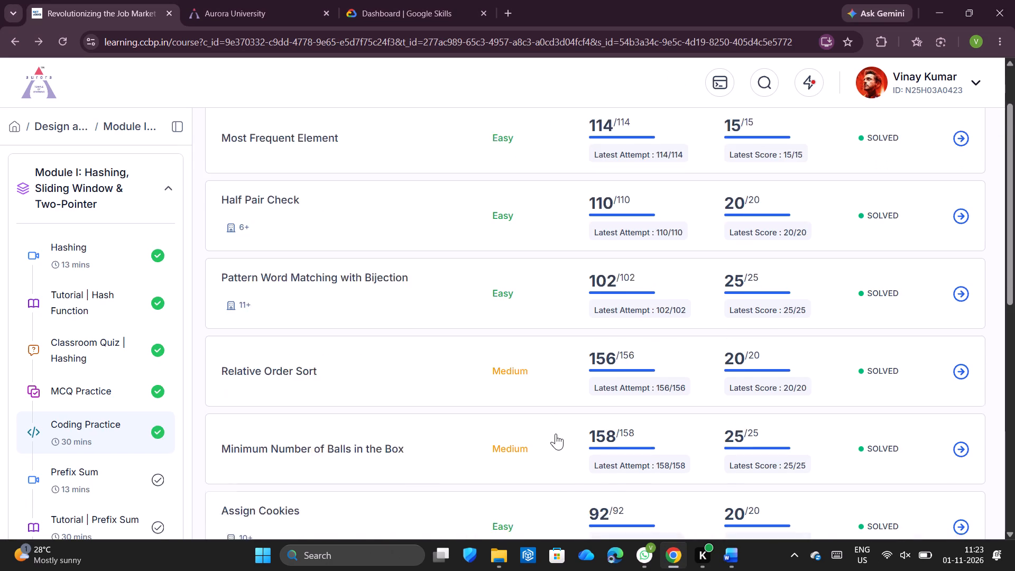
scroll(556, 434, "down", 6)
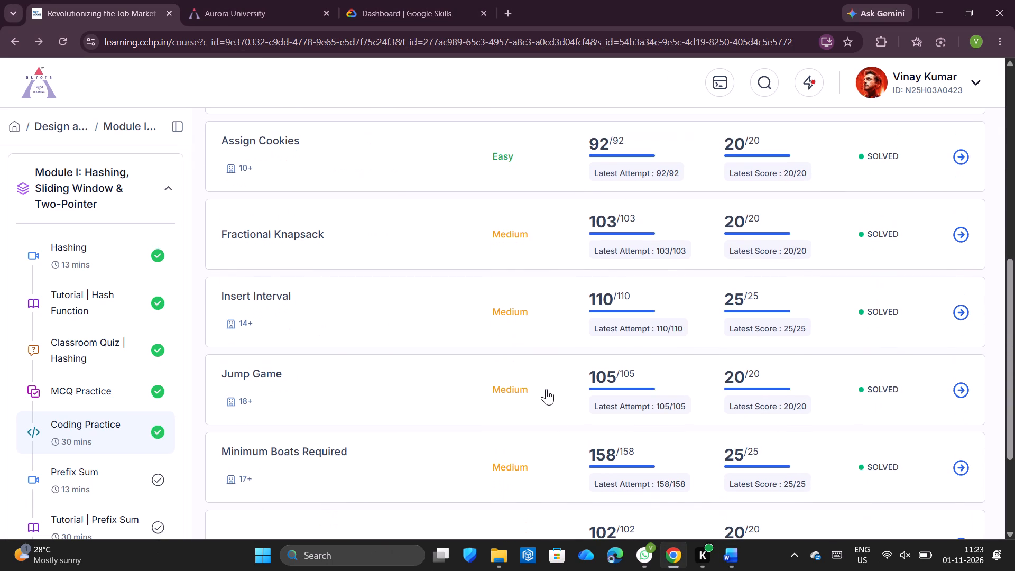
left_click(546, 389)
key("ctrl+Return")
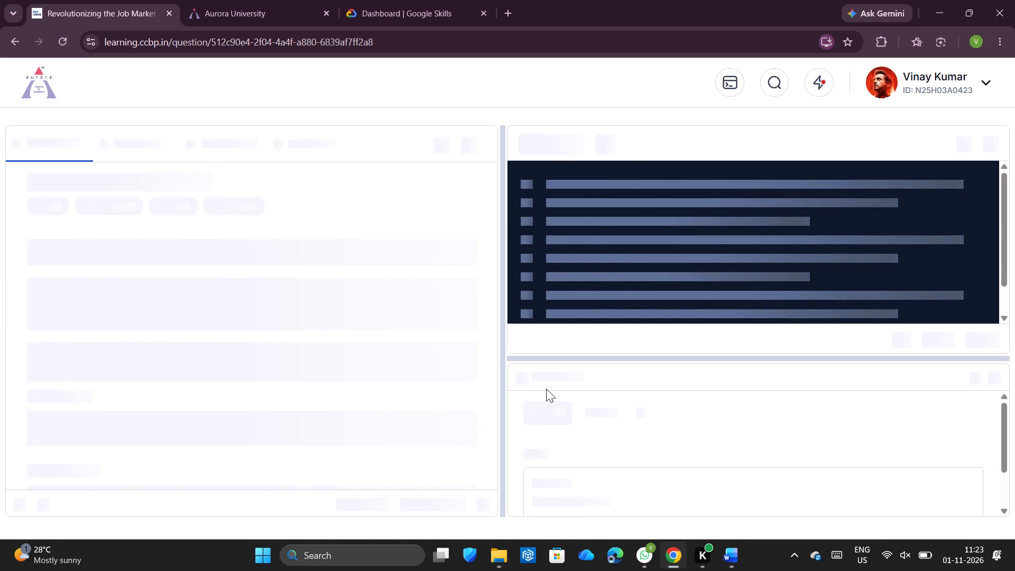
key("ctrl+Return")
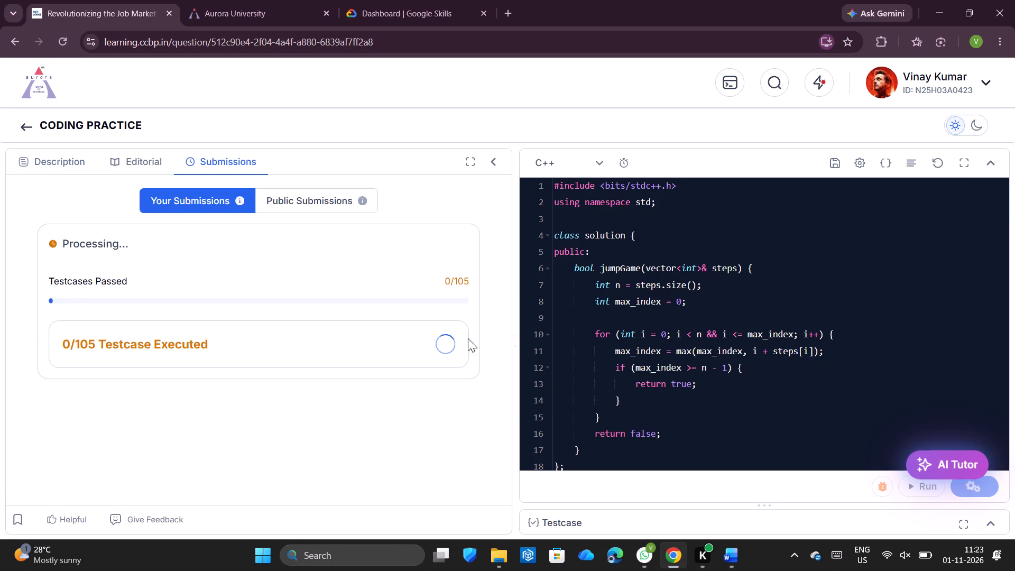
Capture the whole Jump Game submission page and replace the selected screenshot in the Word lab journal with it.
key("Print")
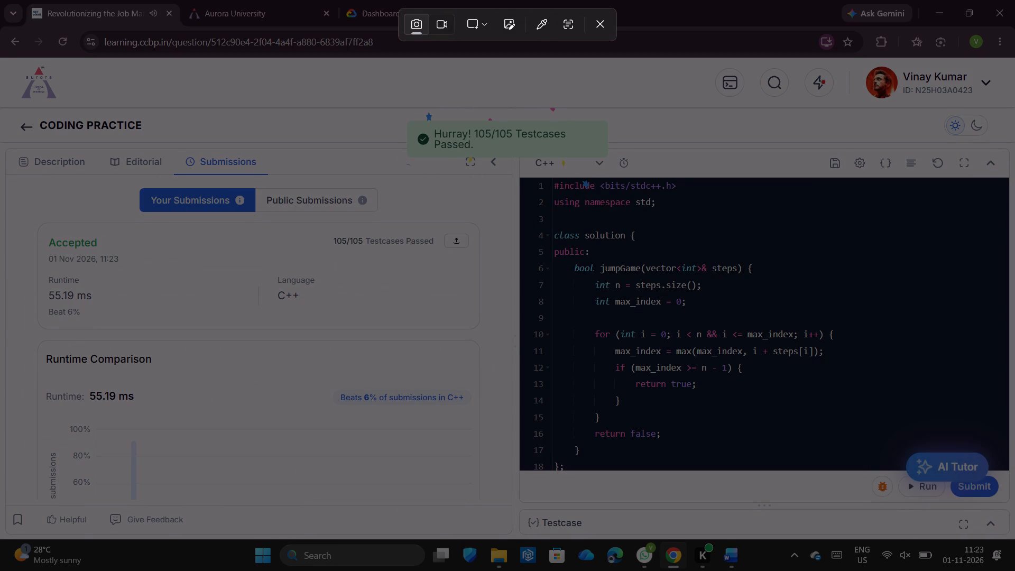
left_click_drag(0, 57, 1014, 549)
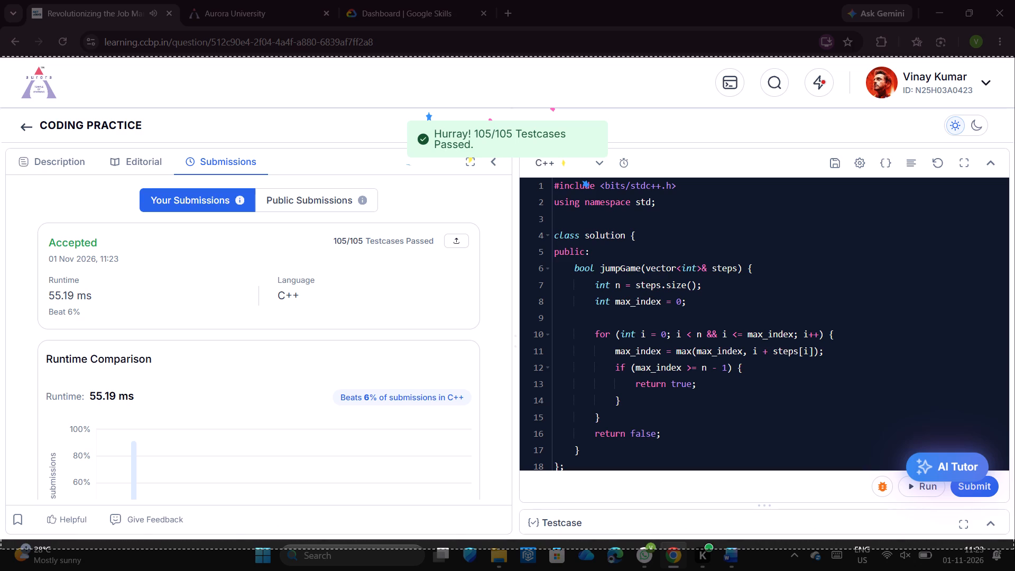
left_click_drag(1014, 549, 1013, 539)
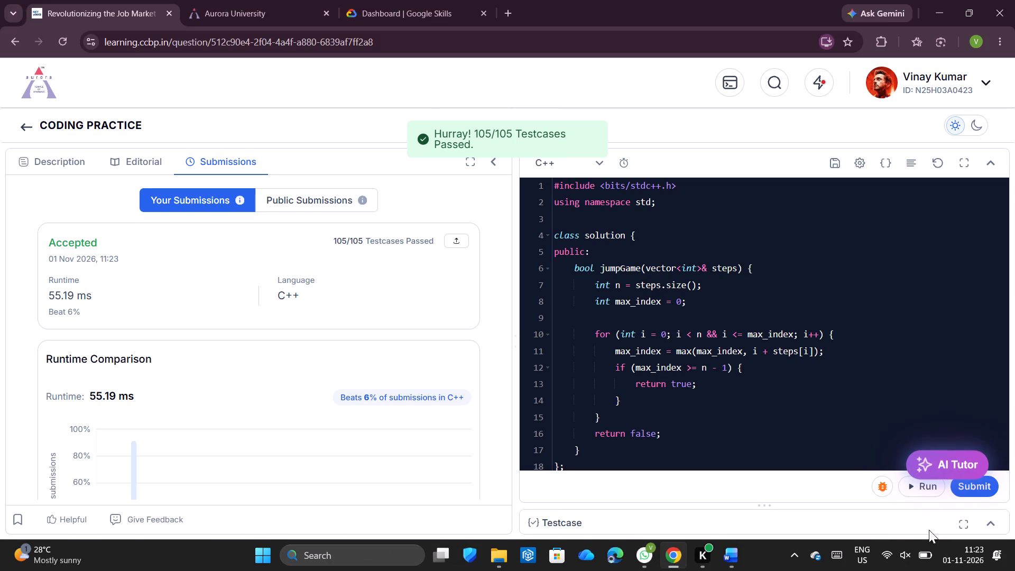
key("alt+Tab")
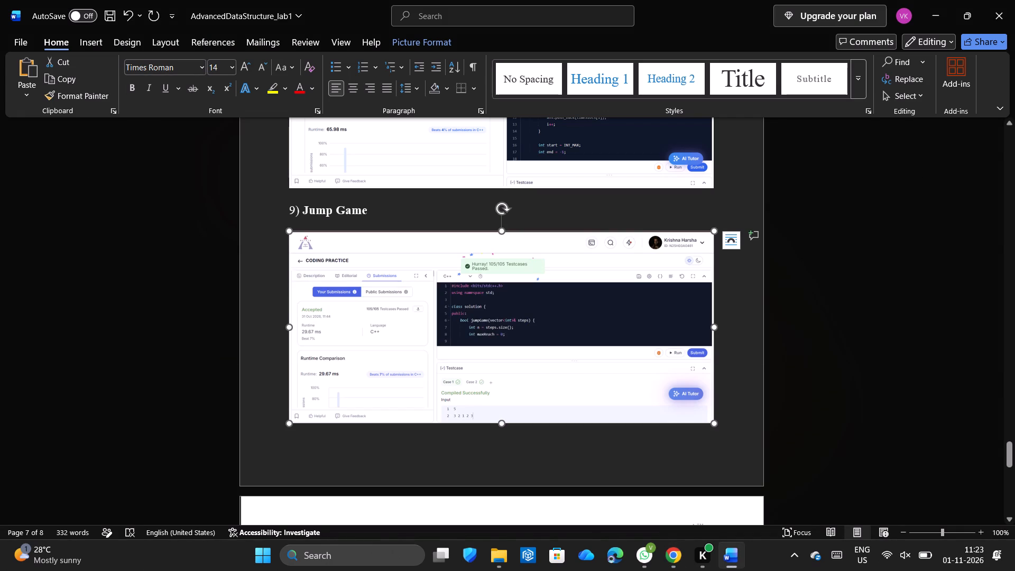
key("Delete")
key("ctrl+v")
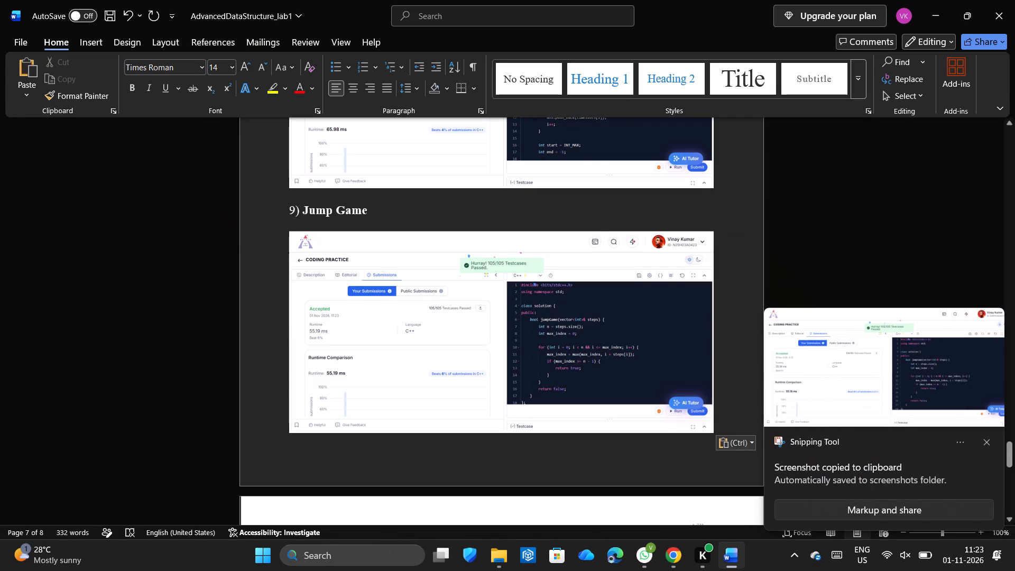
Select the existing screenshot under the Minimum Boat Required heading in the lab journal.
scroll(624, 381, "down", 2)
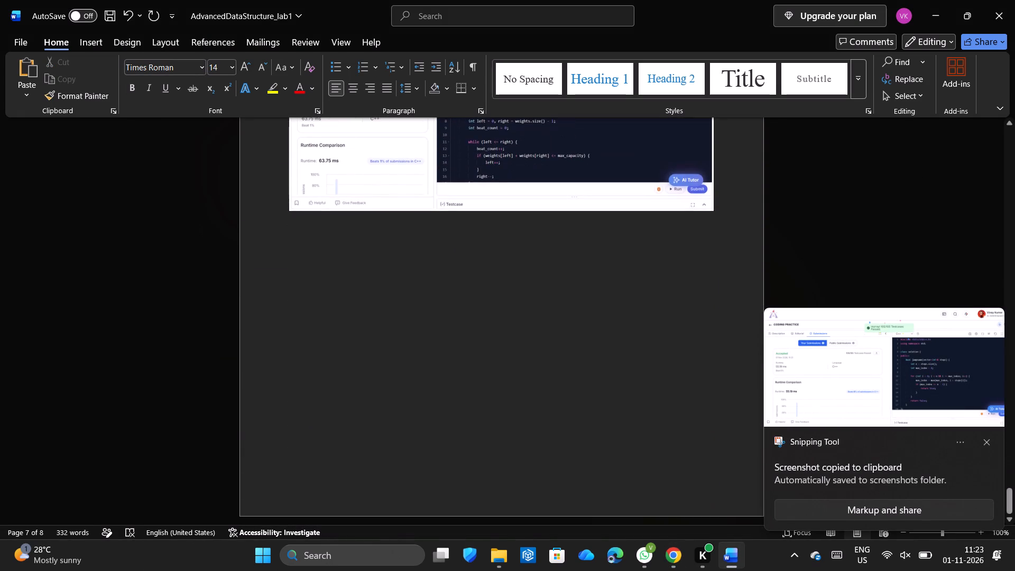
scroll(617, 364, "up", 1)
left_click(617, 364)
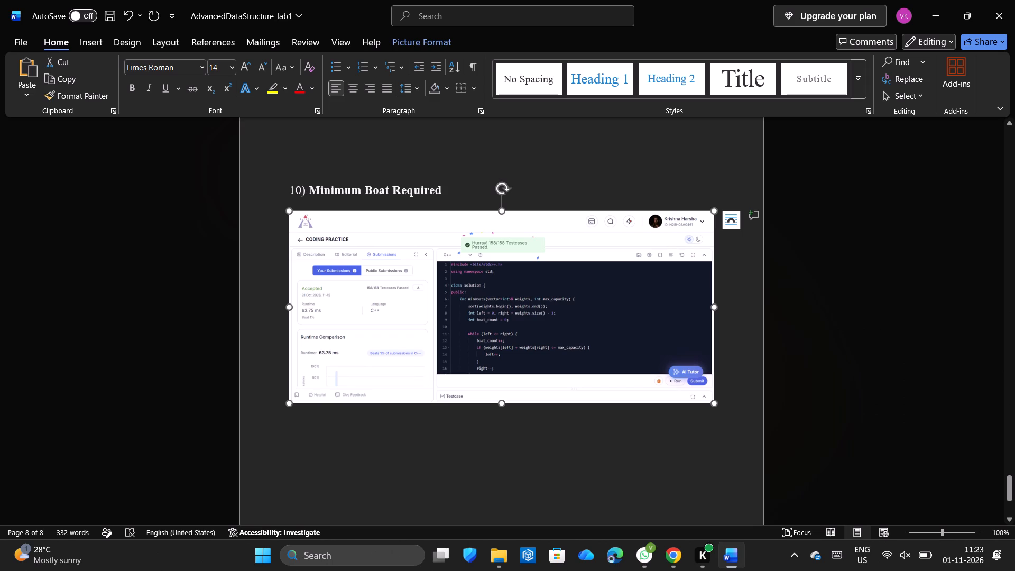
In Chrome, return to the Coding Practice question list, open the Minimum Boats Required problem and resubmit its C++ solution.
key("alt+Tab")
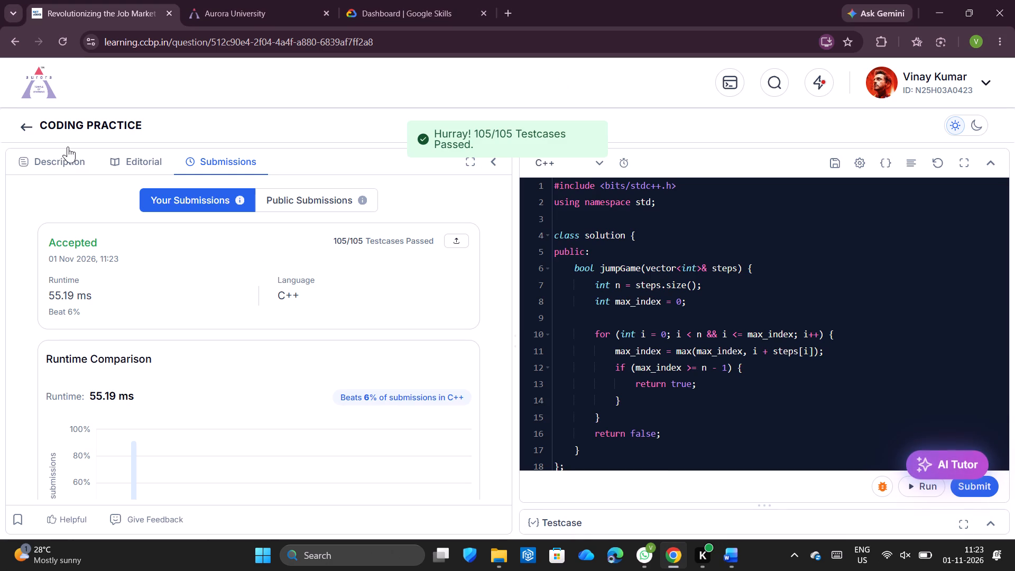
left_click(26, 127)
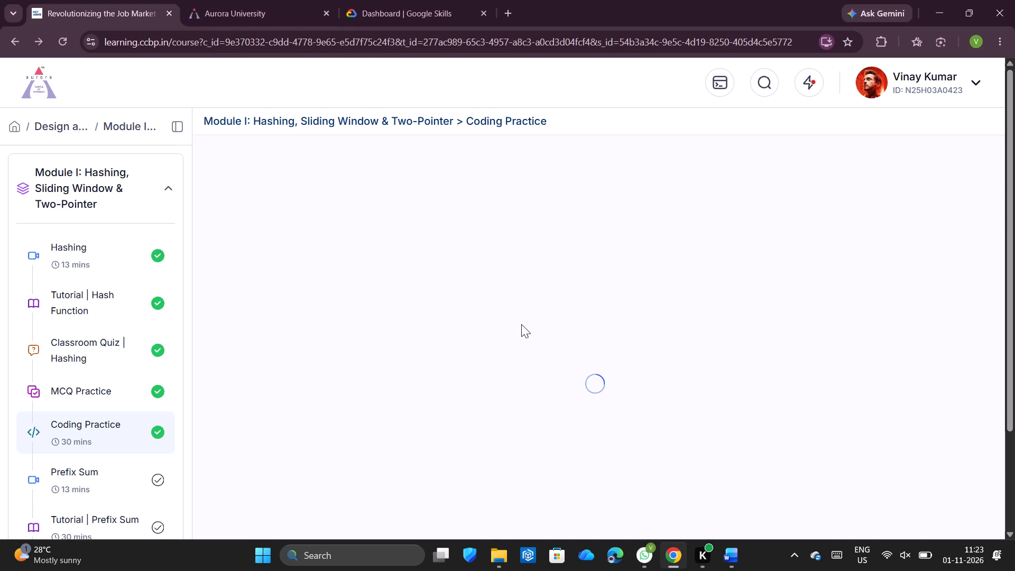
scroll(590, 407, "down", 5)
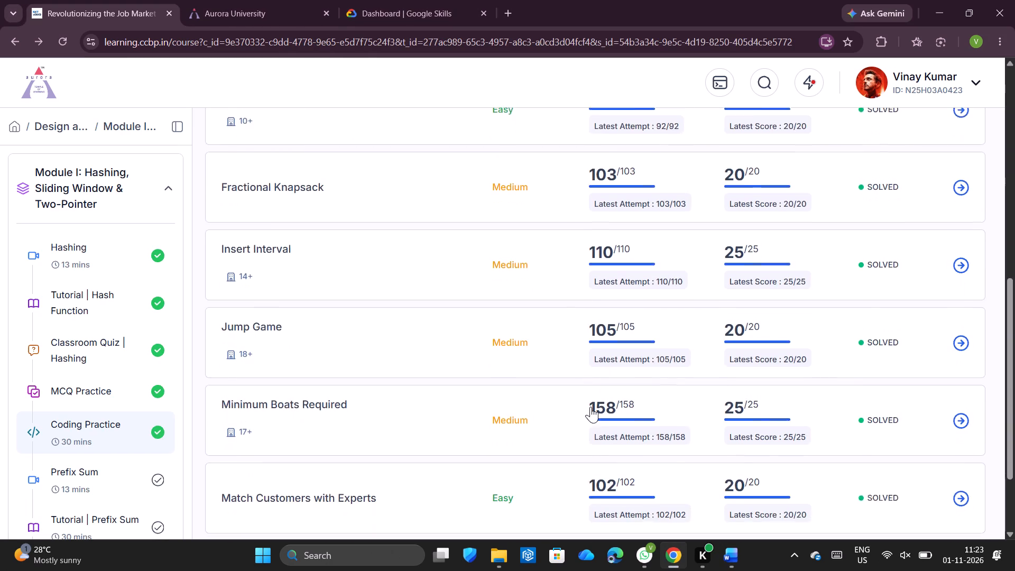
scroll(590, 407, "down", 1)
left_click(465, 355)
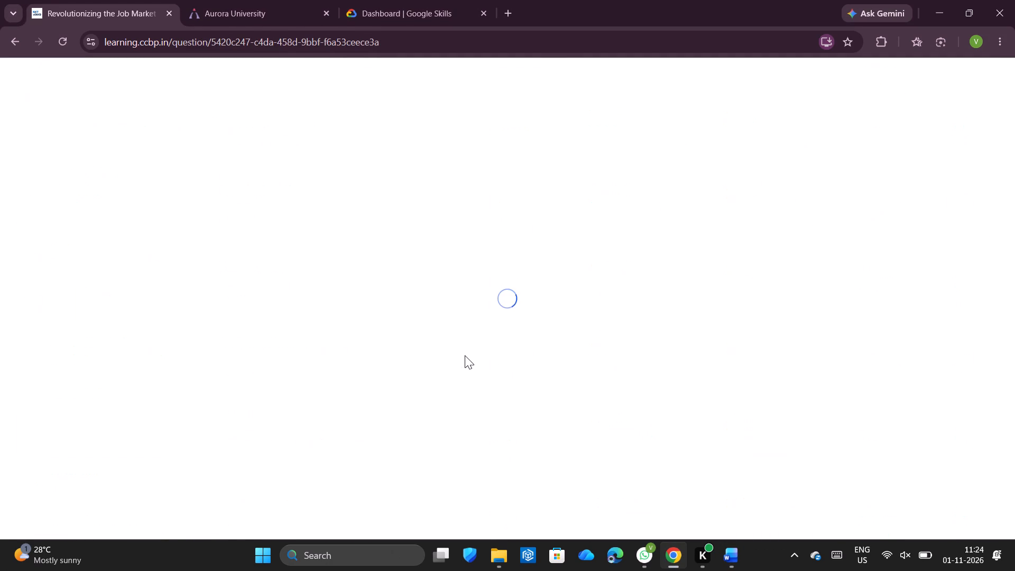
key("ctrl+Return")
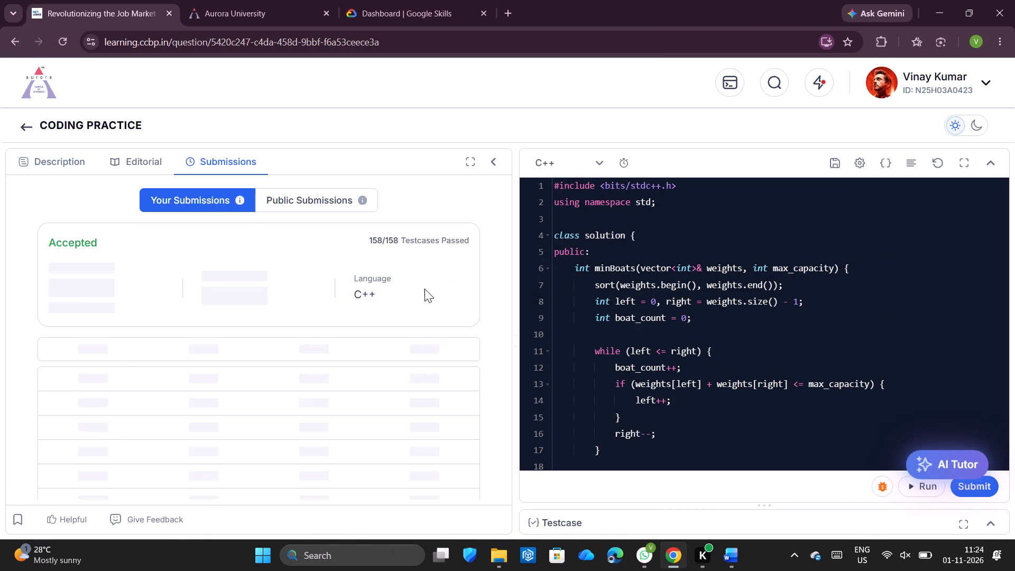
Capture the whole Minimum Boats Required submission page and replace the selected screenshot in the Word lab journal with it.
key("Print")
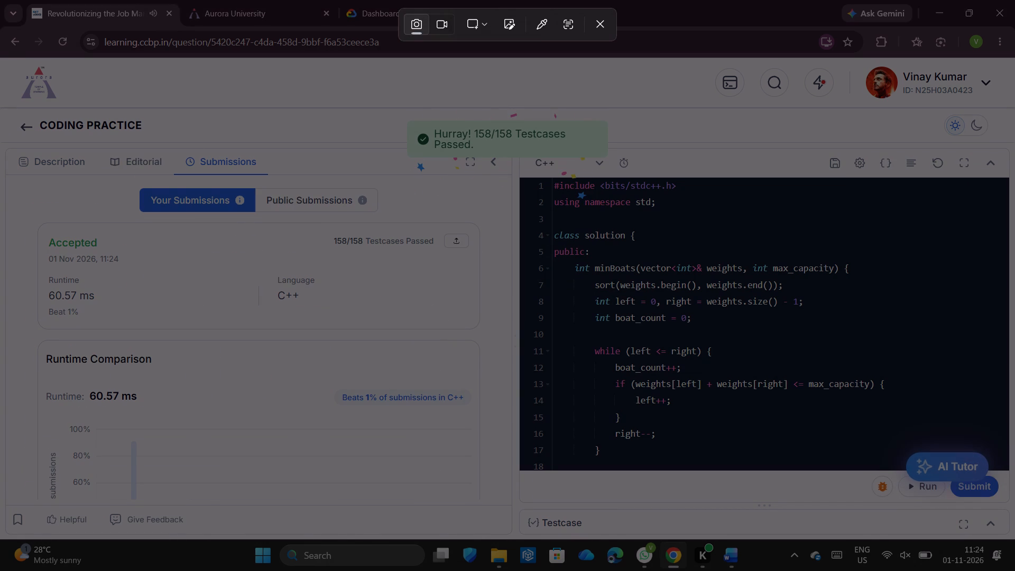
left_click_drag(1, 59, 1014, 529)
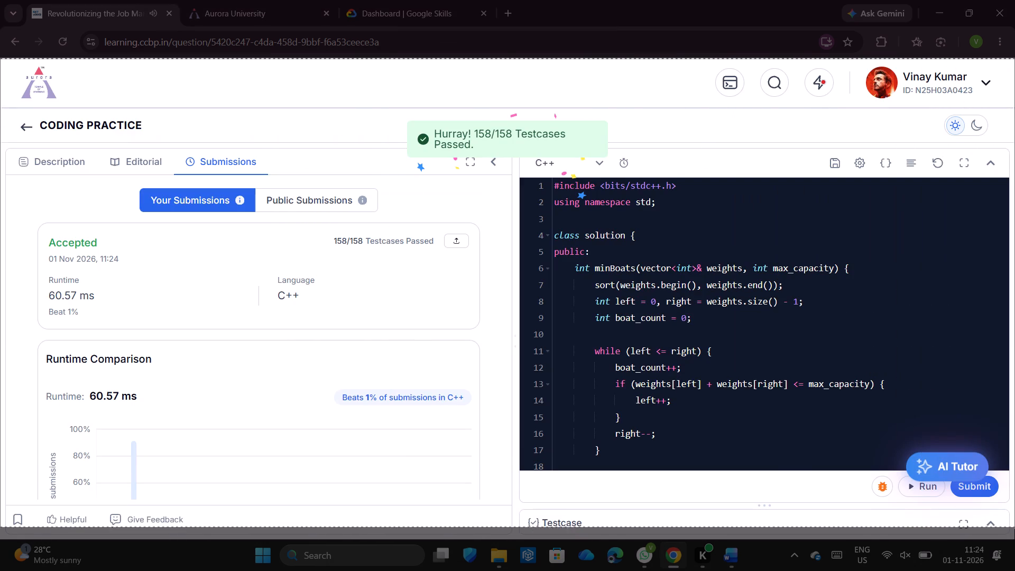
left_click_drag(1014, 529, 1013, 537)
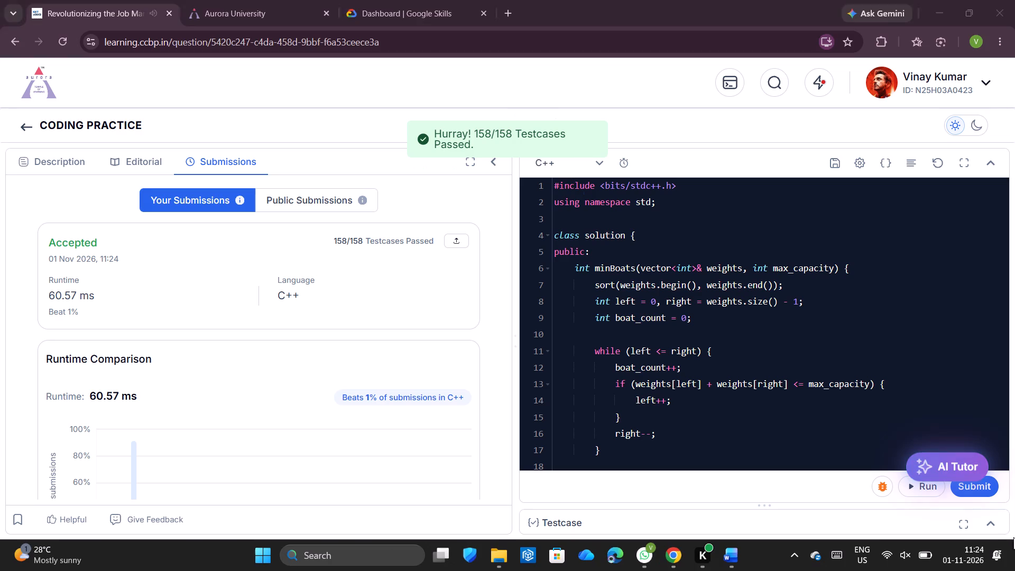
left_click(735, 548)
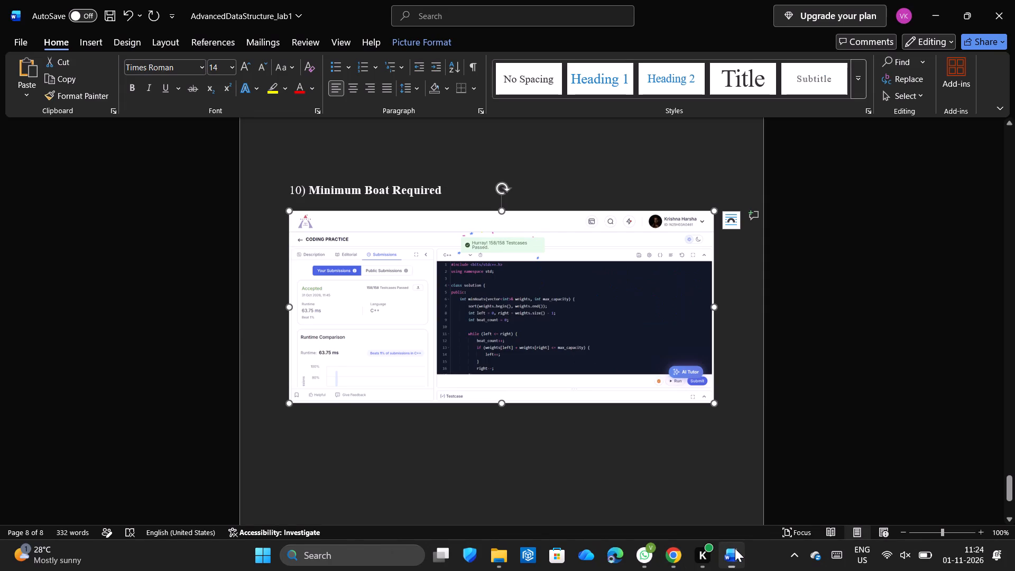
key("Delete")
key("ctrl+v")
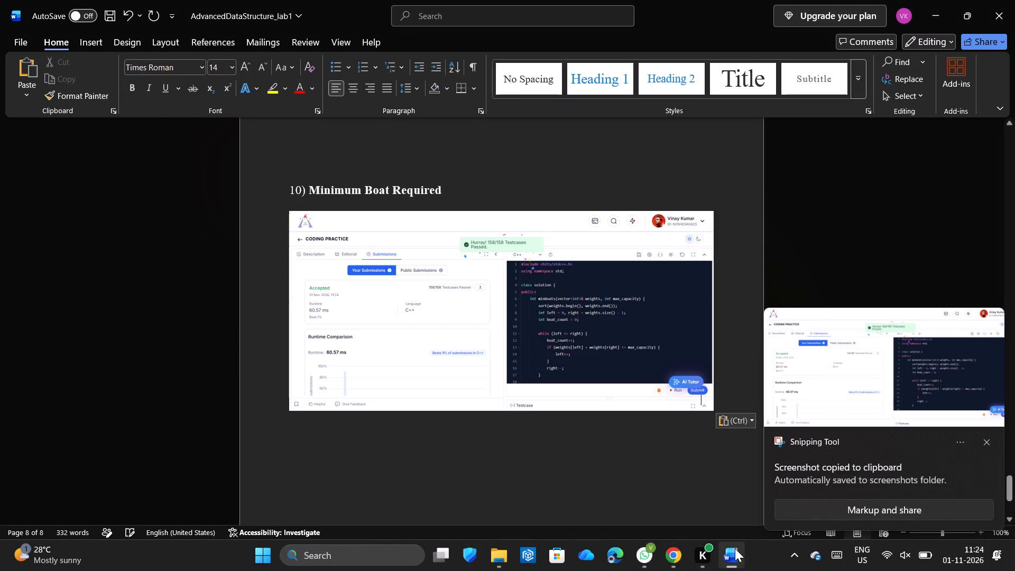
Review the whole lab journal from its end back to the first page, checking the screenshot under each problem heading.
scroll(621, 397, "down", 4)
scroll(621, 397, "up", 1)
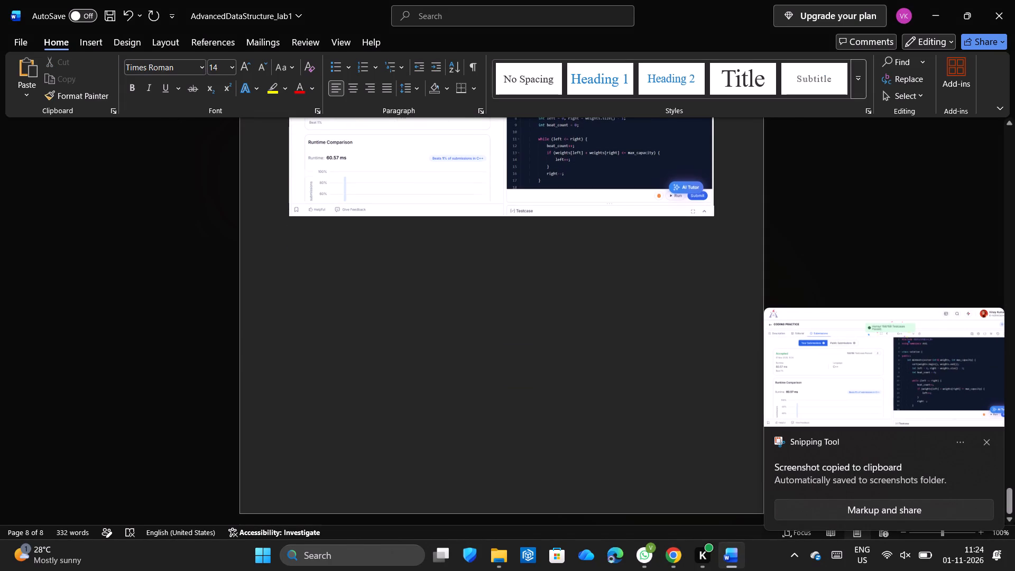
scroll(621, 397, "up", 2)
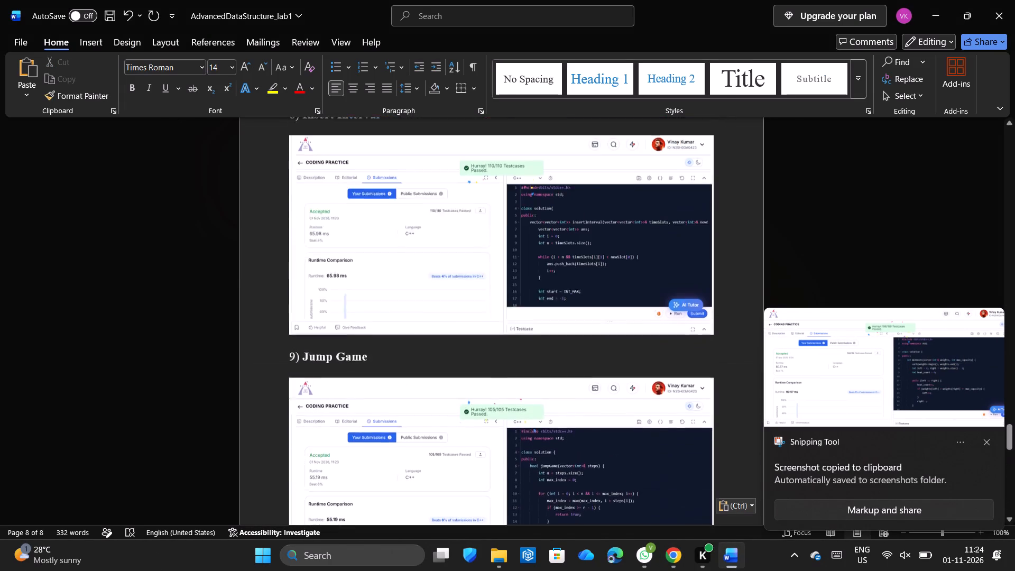
scroll(621, 397, "up", 3)
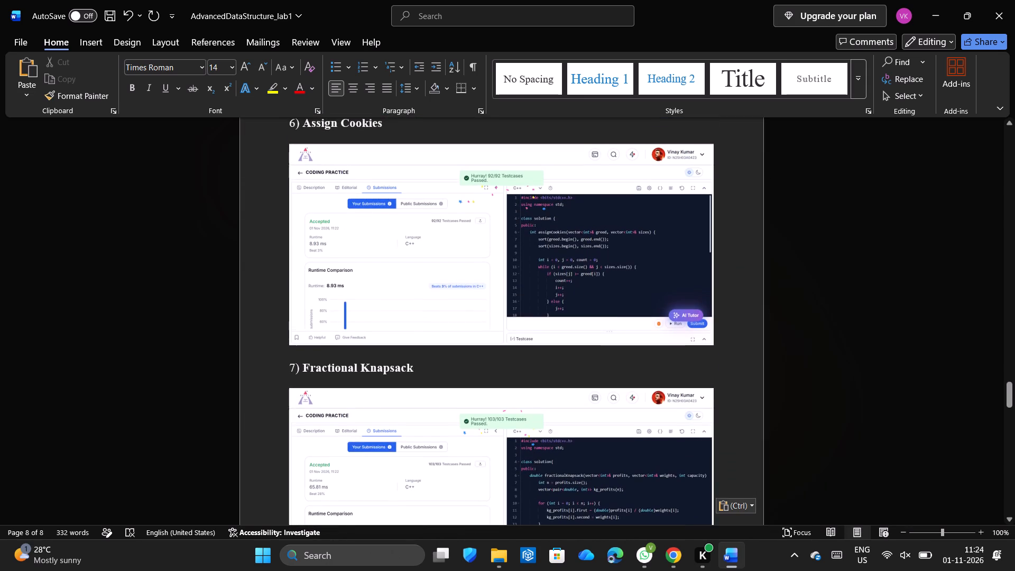
scroll(621, 397, "up", 2)
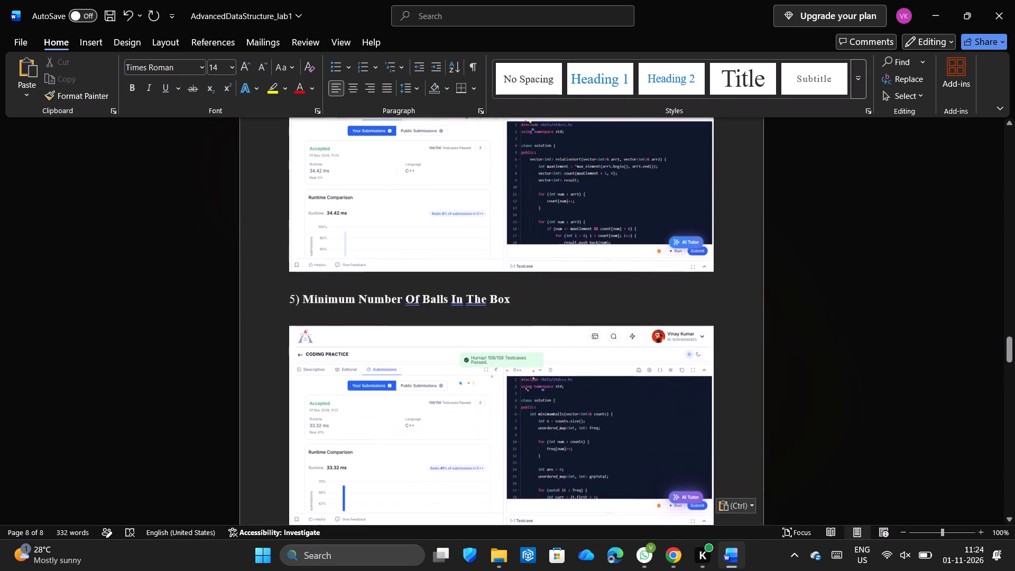
scroll(621, 397, "up", 2)
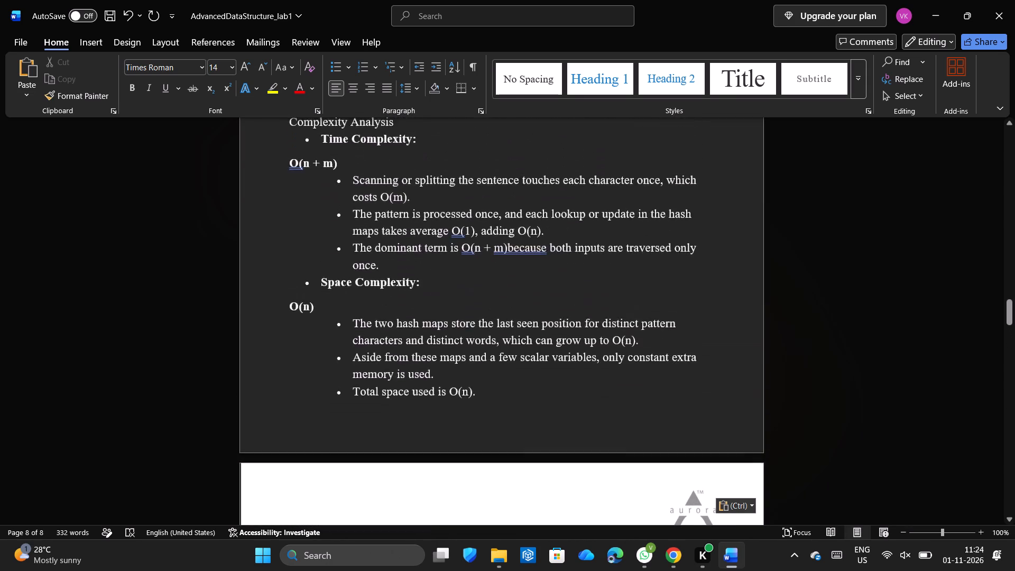
scroll(621, 397, "up", 3)
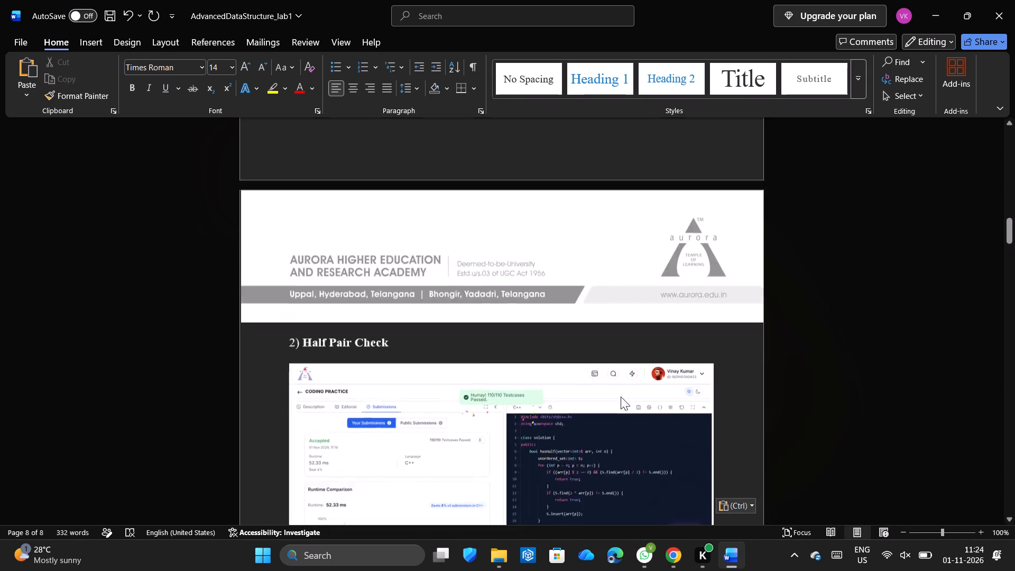
scroll(621, 397, "up", 3)
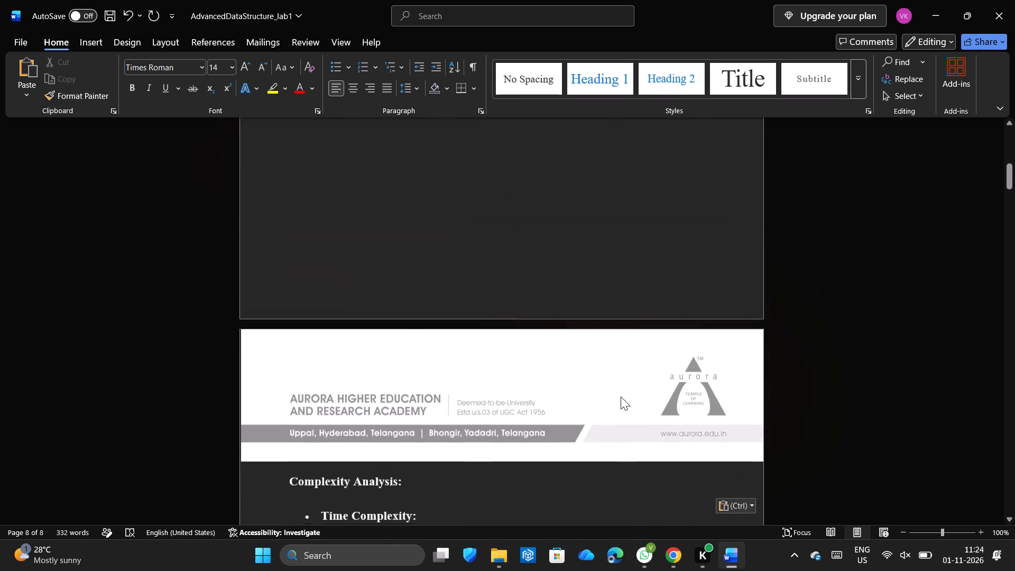
scroll(621, 397, "up", 1)
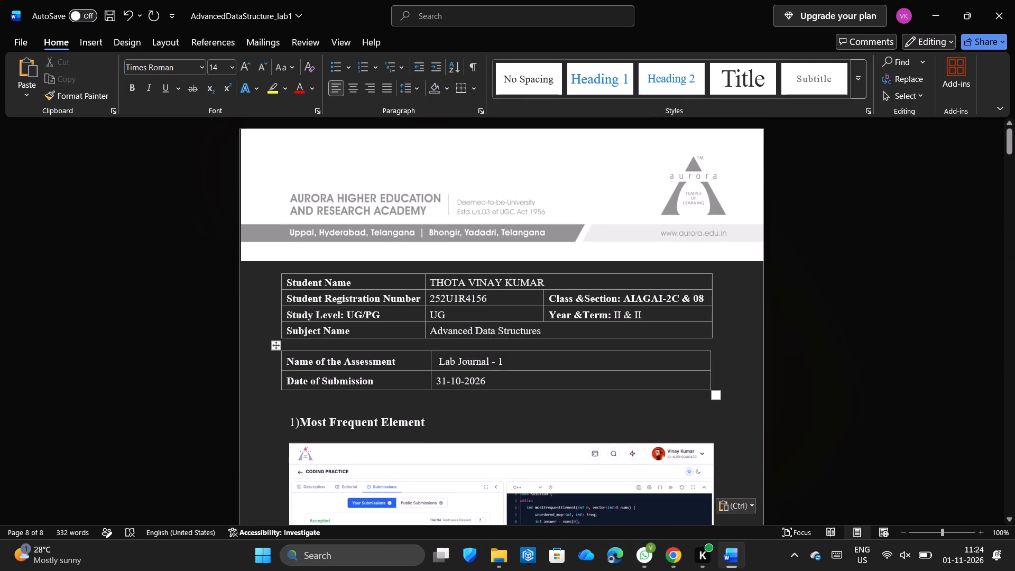
Align the column divider of the assessment name and submission date table with the student details table above it.
left_click(431, 361)
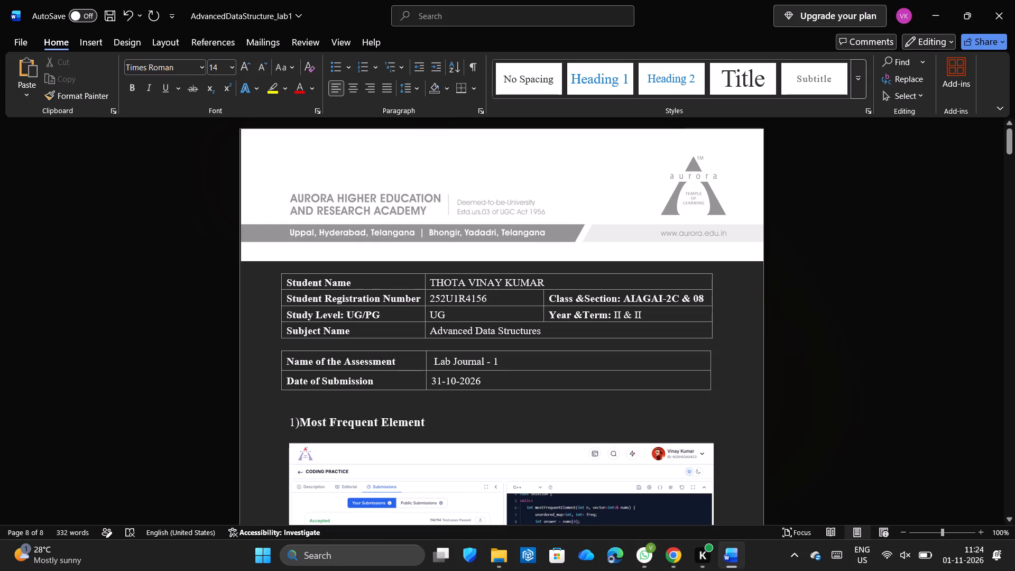
Save the lab journal as a Word document named ADS_LR_1 in the OneDrive folder terrm_2 > ADS_cpp > ADS.assignment.
left_click(12, 44)
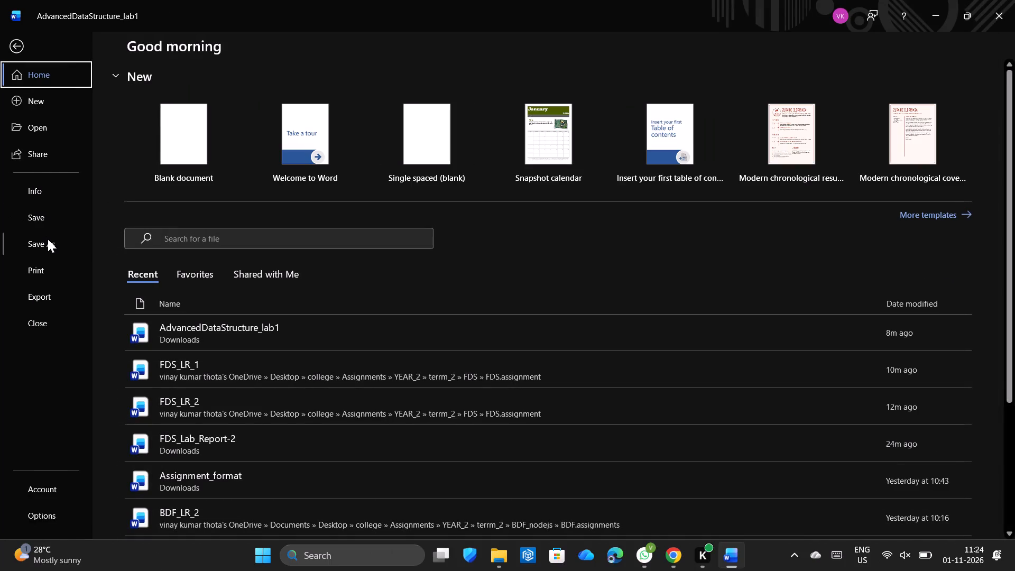
left_click(48, 239)
left_click(219, 145)
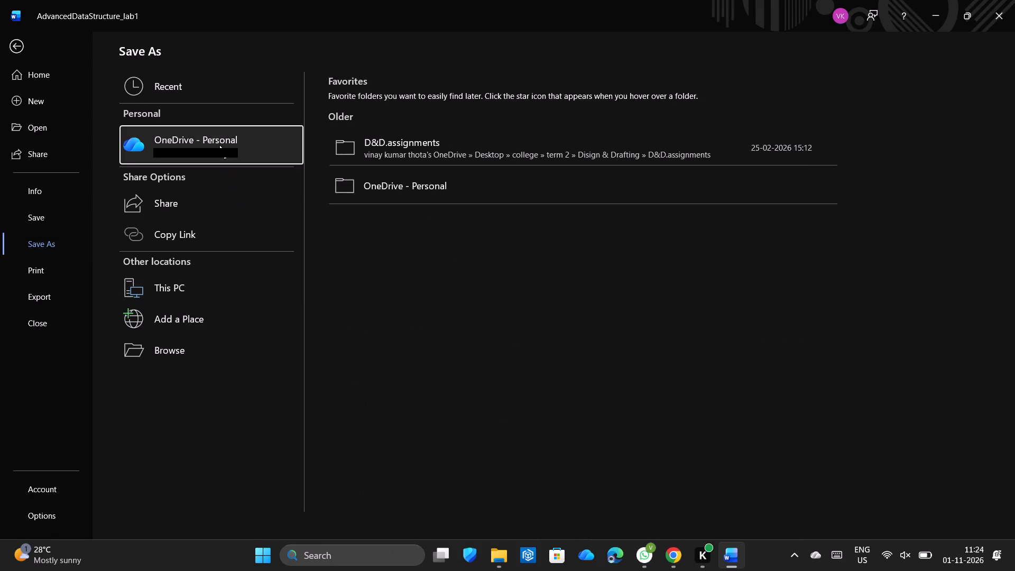
left_click(381, 184)
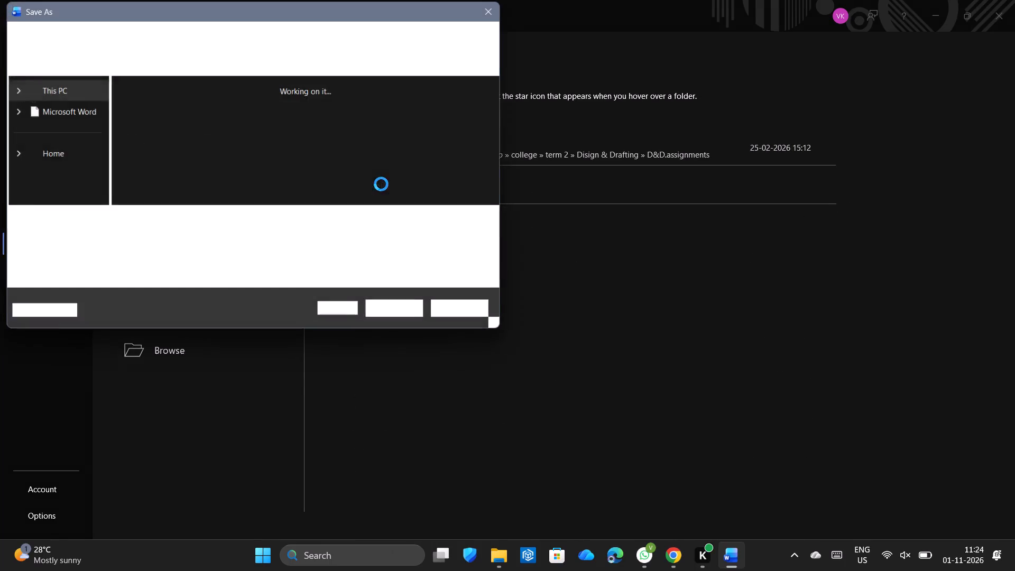
left_click(62, 91)
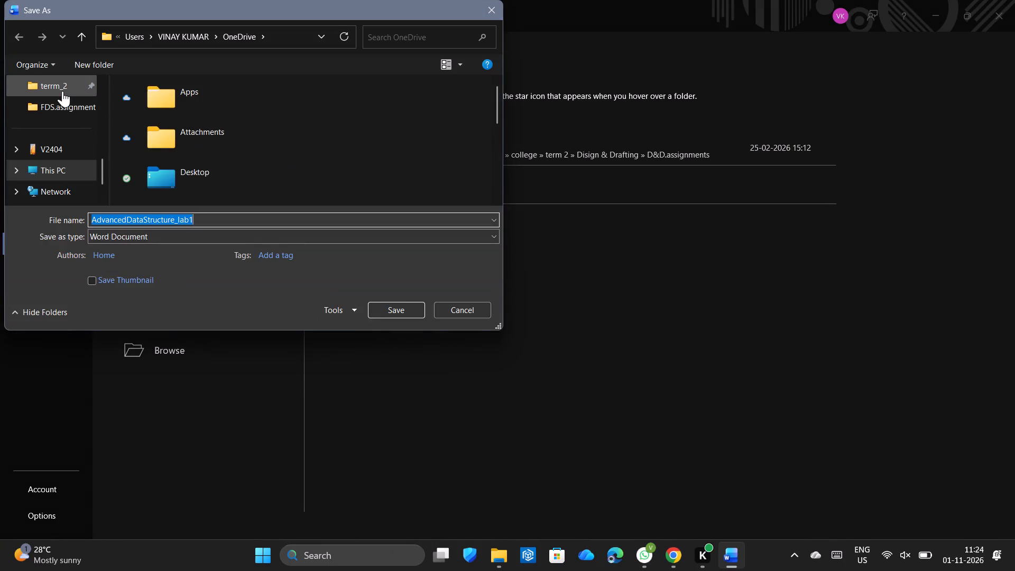
double_click(190, 112)
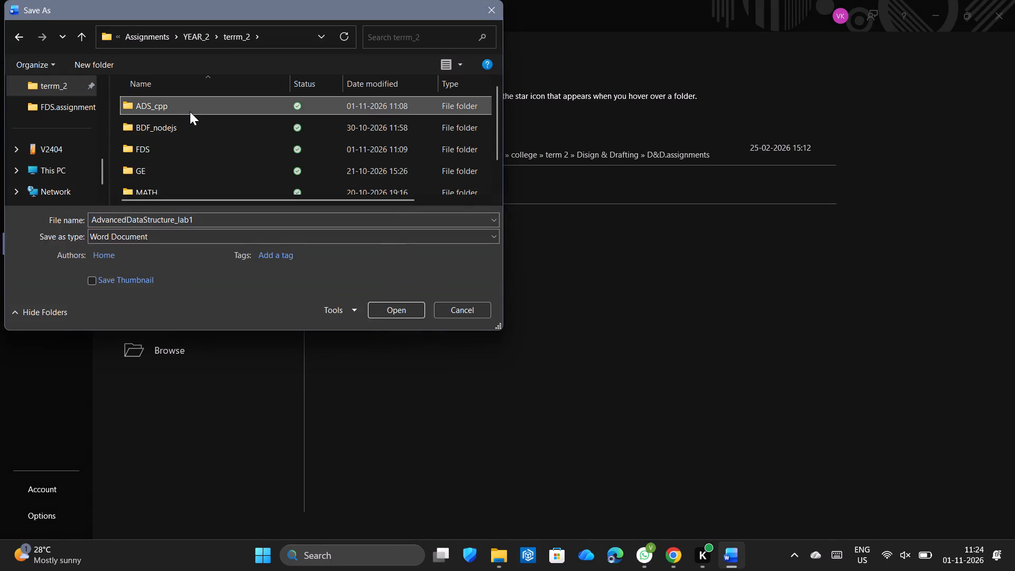
double_click(190, 112)
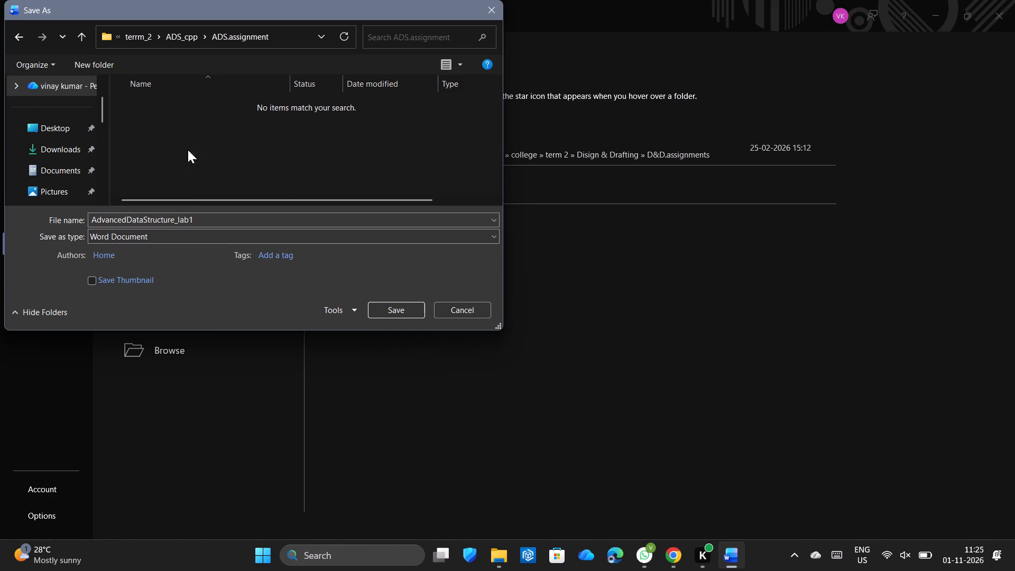
left_click(206, 223)
key("shift+a")
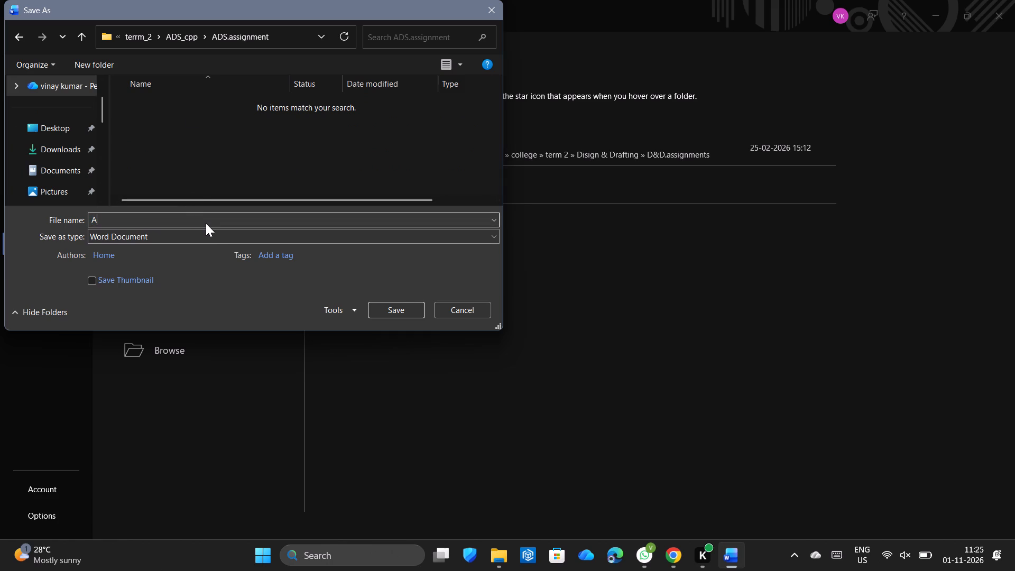
type("DS")
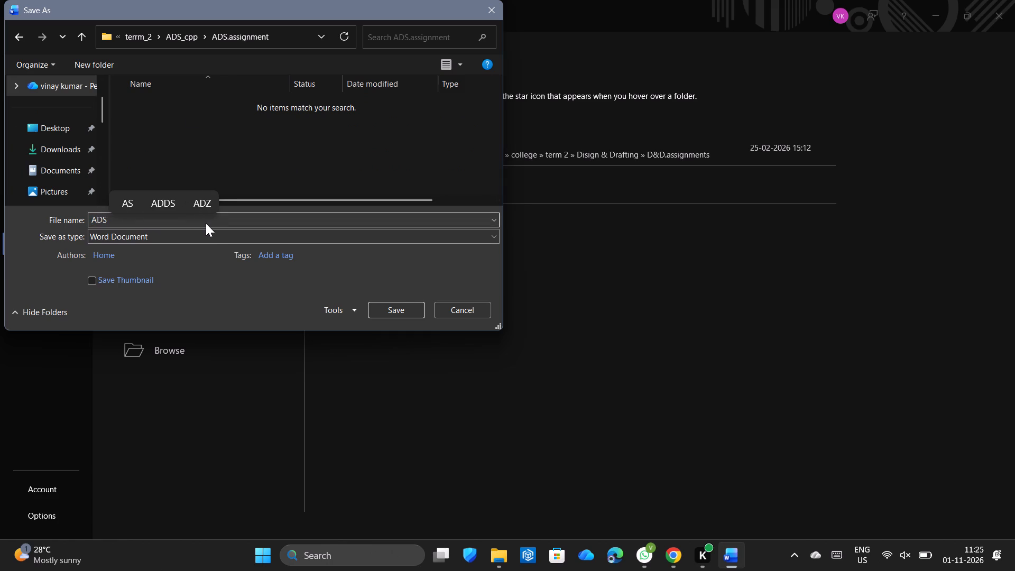
key("shift+underscore")
type("LR_!")
key("BackSpace")
key("1")
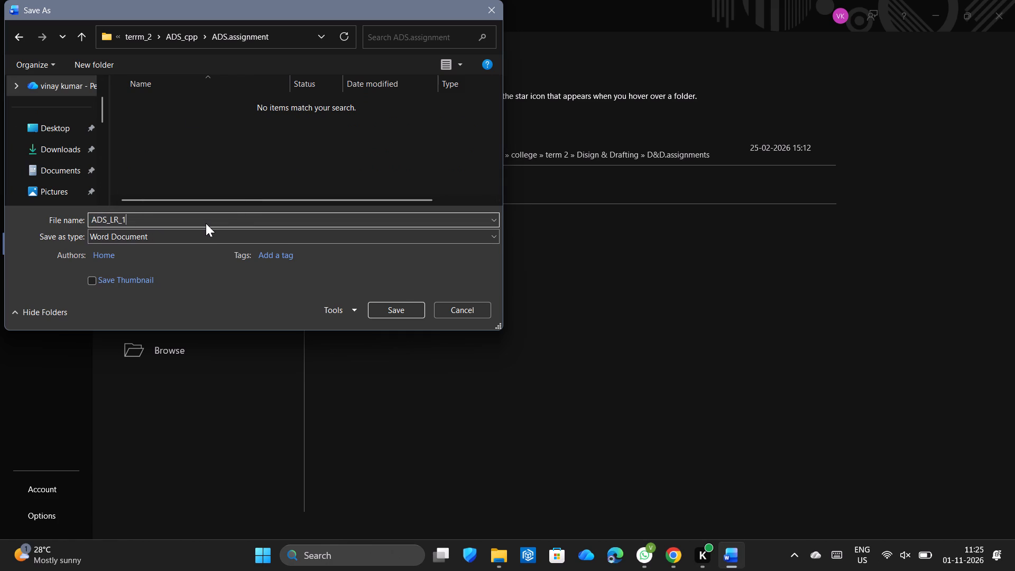
key("Return")
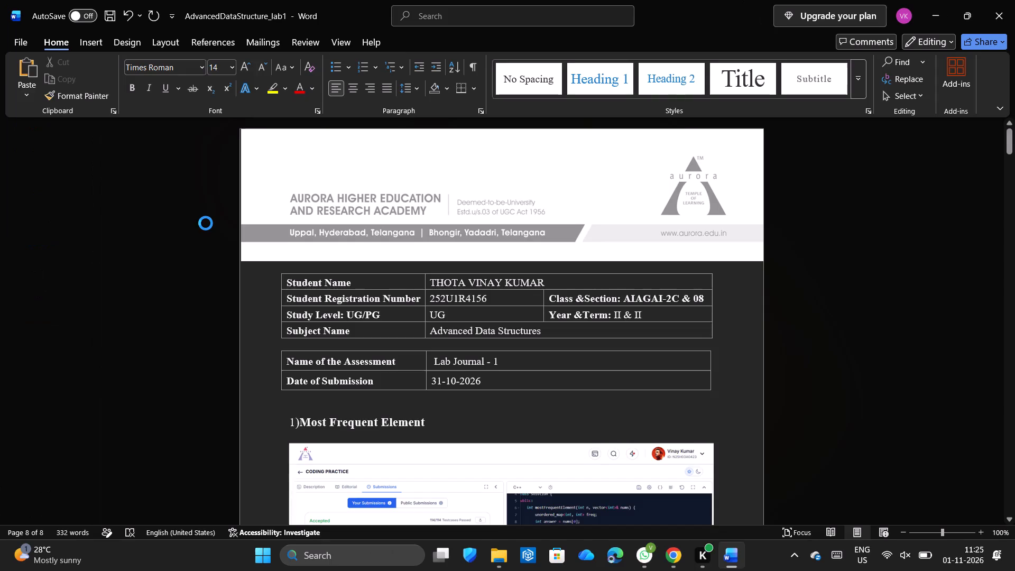
Save a PDF copy of ADS_LR_1 in the terrm_2 > ADS_cpp > ADS.pdf folder.
left_click(29, 47)
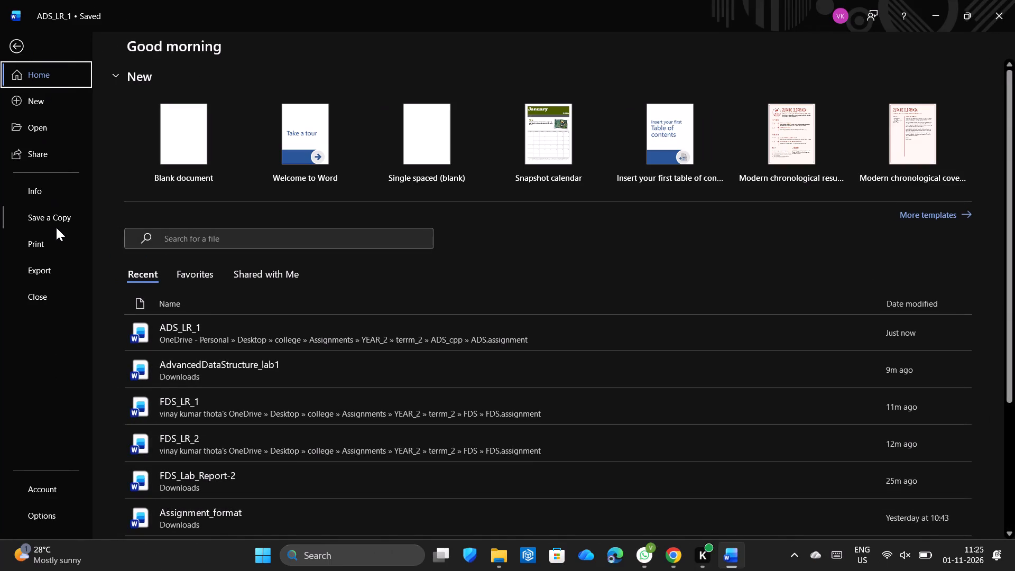
left_click(56, 227)
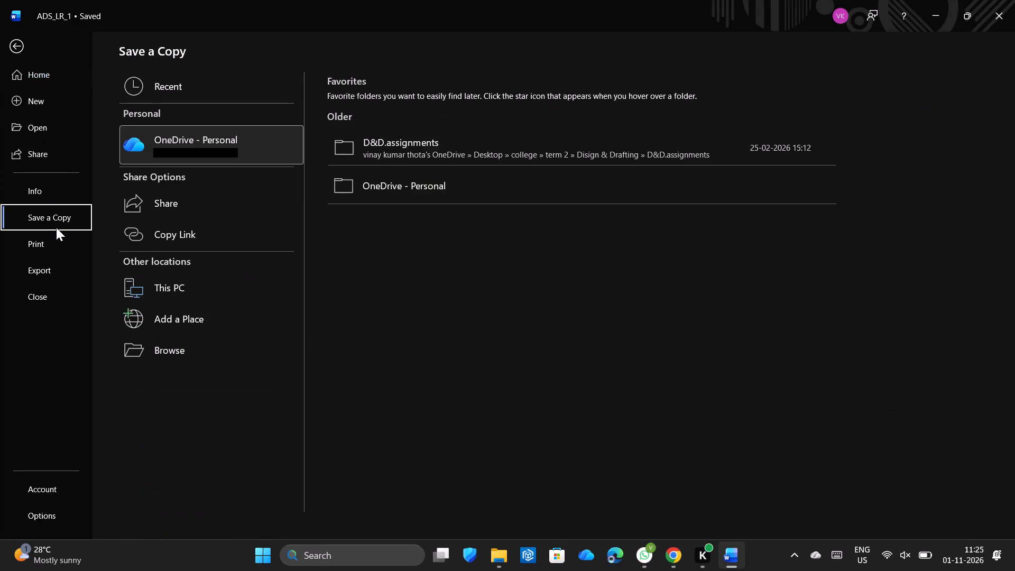
left_click(365, 174)
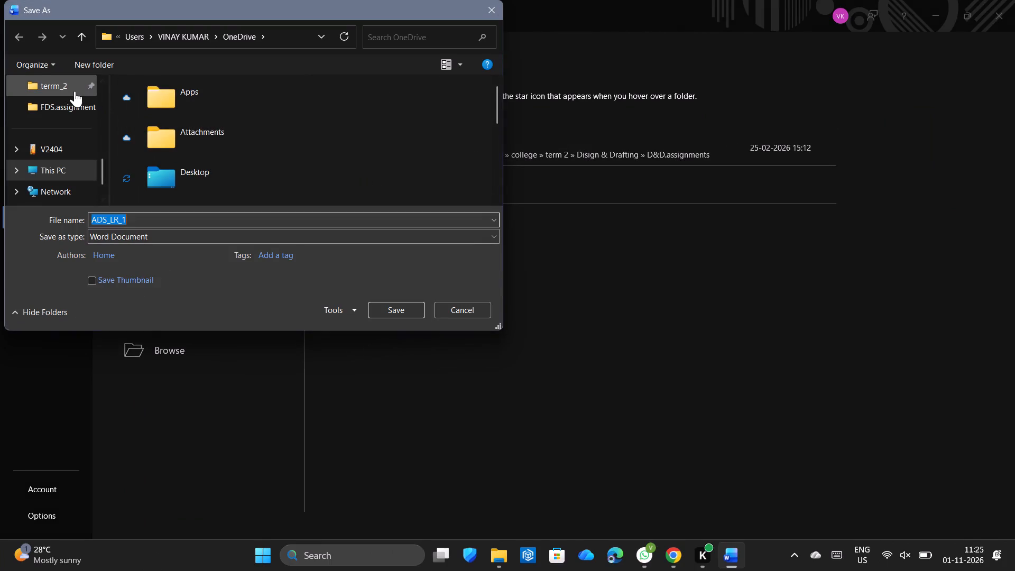
left_click(75, 91)
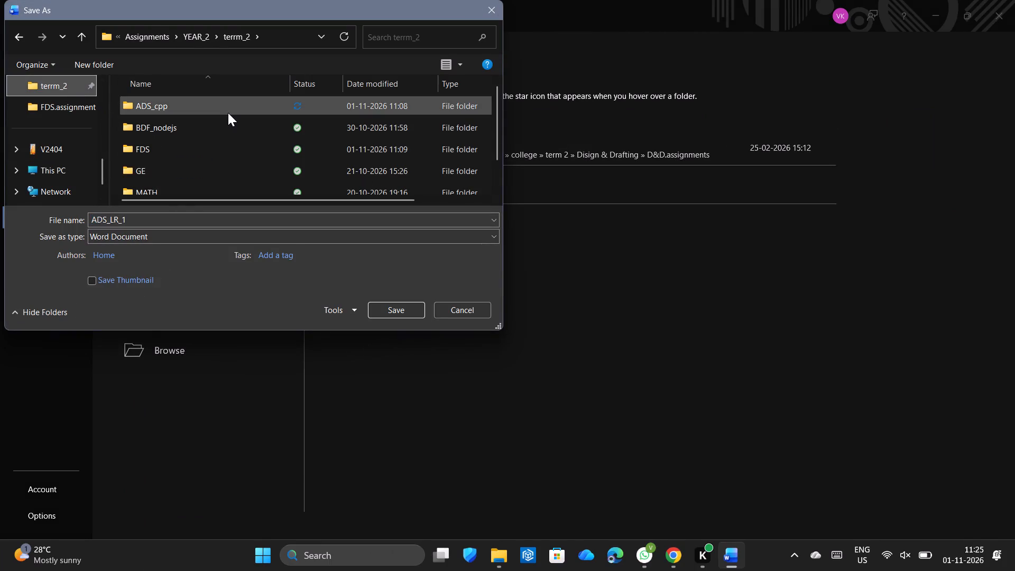
double_click(228, 113)
double_click(233, 128)
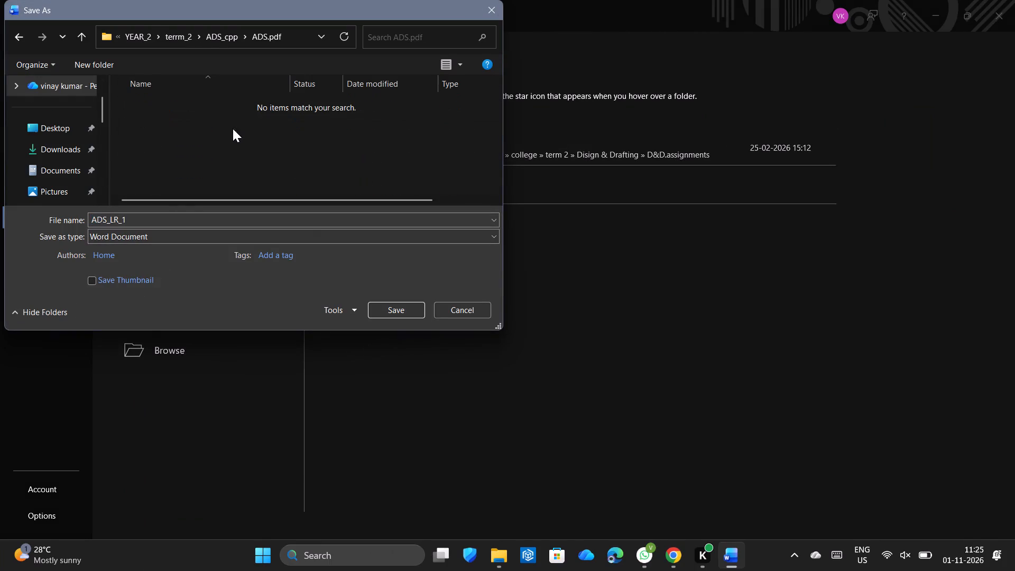
left_click(319, 241)
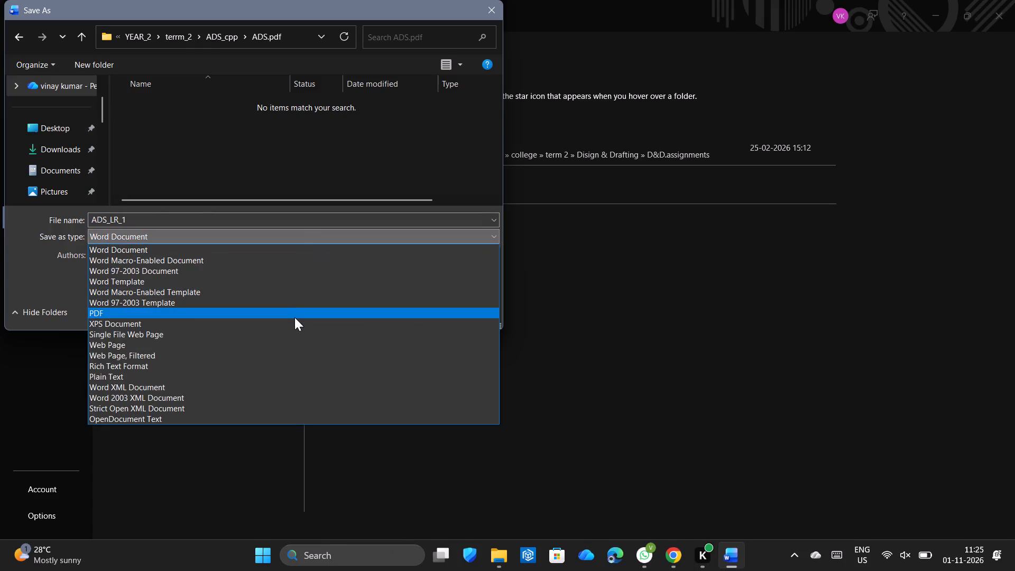
left_click(294, 317)
left_click(379, 343)
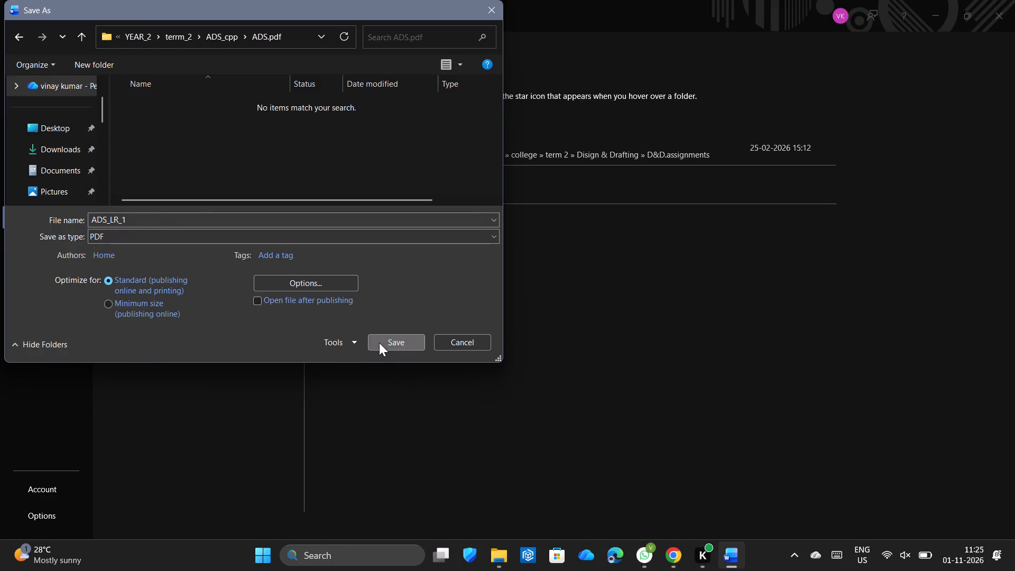
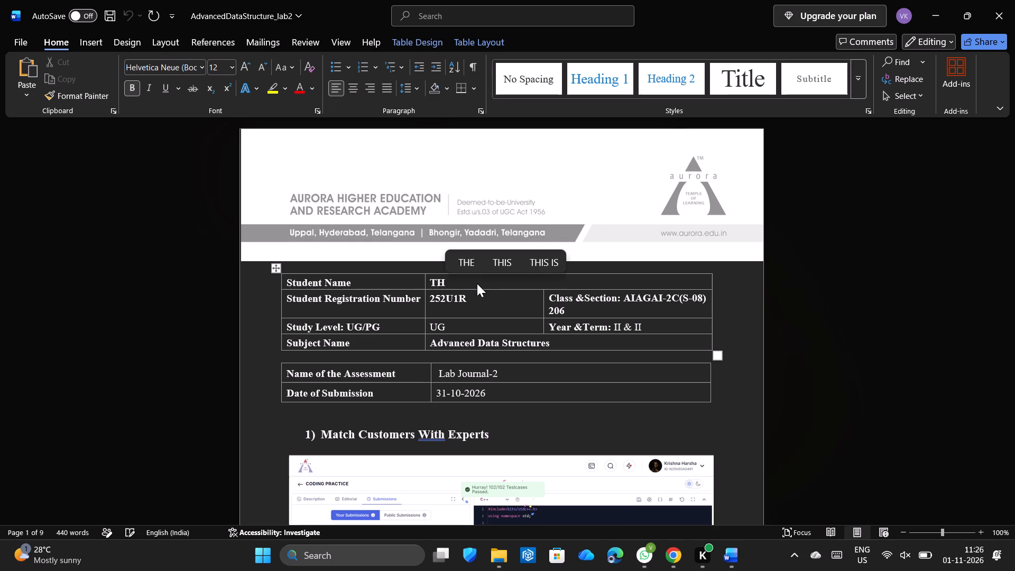
Complete the student's full name in capitals in the Student Name row and remove its bold formatting.
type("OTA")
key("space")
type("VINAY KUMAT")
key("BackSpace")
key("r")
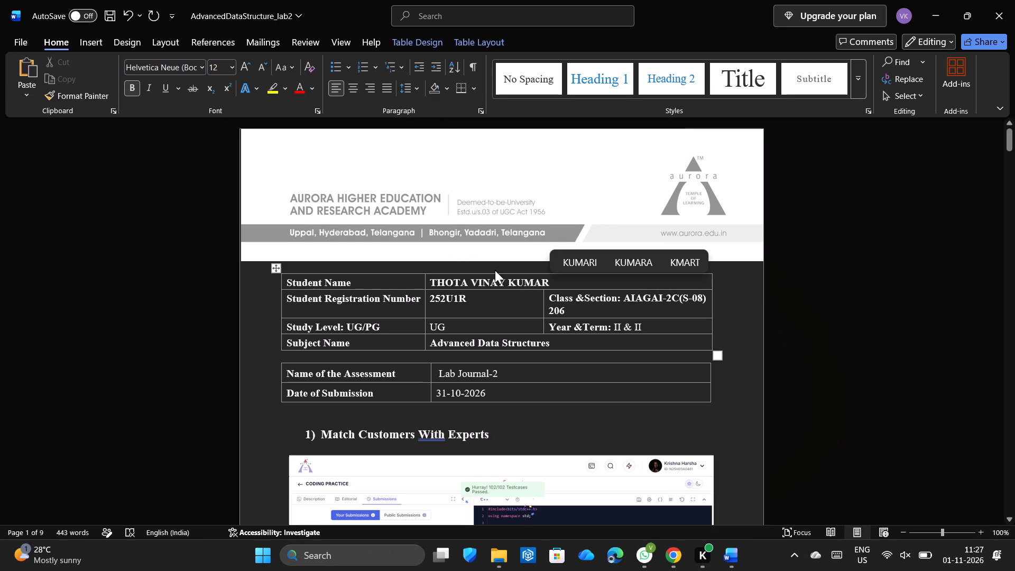
left_click_drag(552, 286, 477, 286)
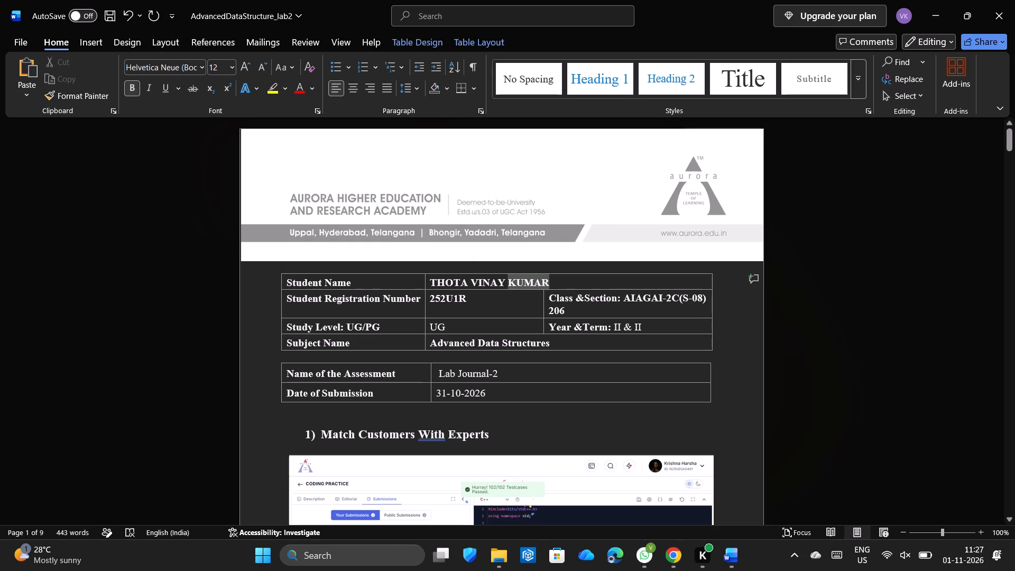
left_click_drag(477, 286, 443, 282)
left_click(455, 323)
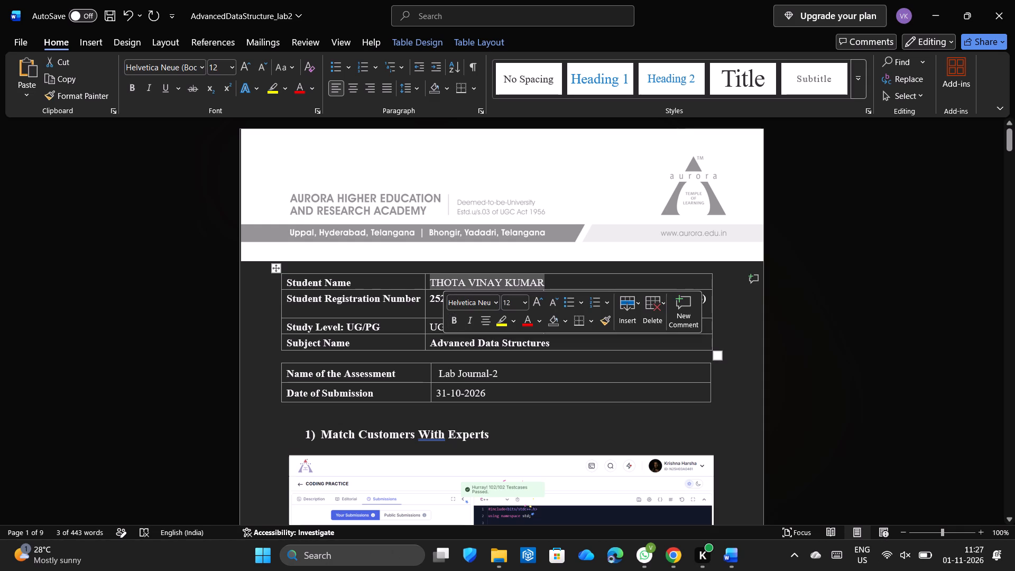
left_click(411, 311)
Complete the student's registration number in the student details table and remove its bold formatting.
left_click(478, 296)
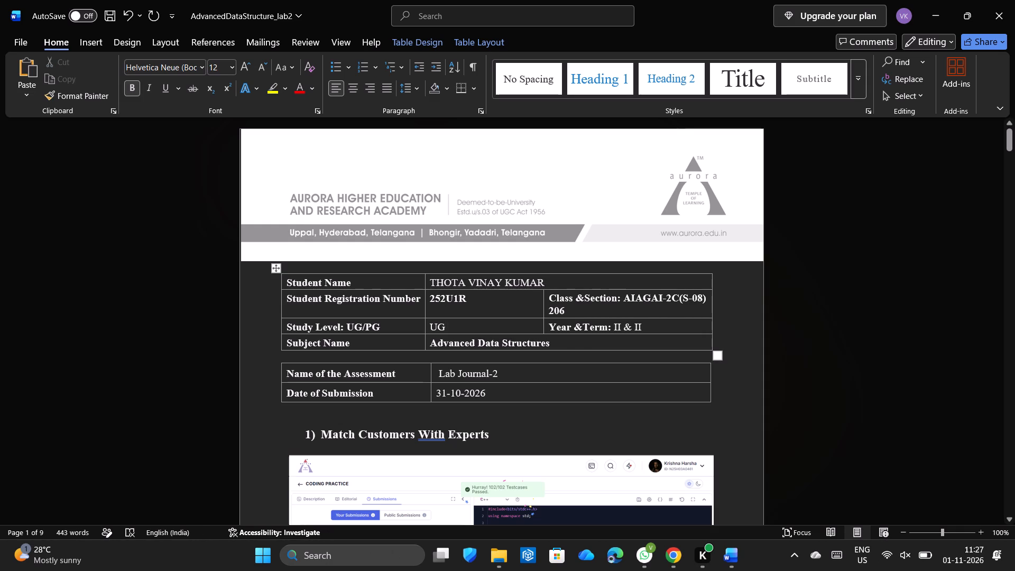
left_click(478, 296)
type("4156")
left_click_drag(502, 302, 494, 302)
left_click_drag(494, 302, 434, 298)
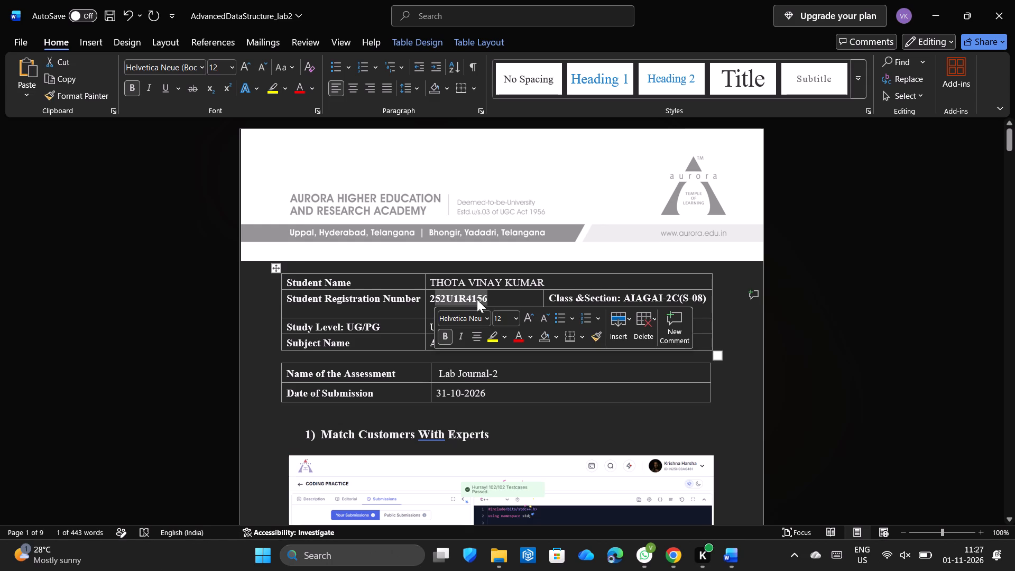
left_click(493, 298)
left_click_drag(493, 298, 449, 298)
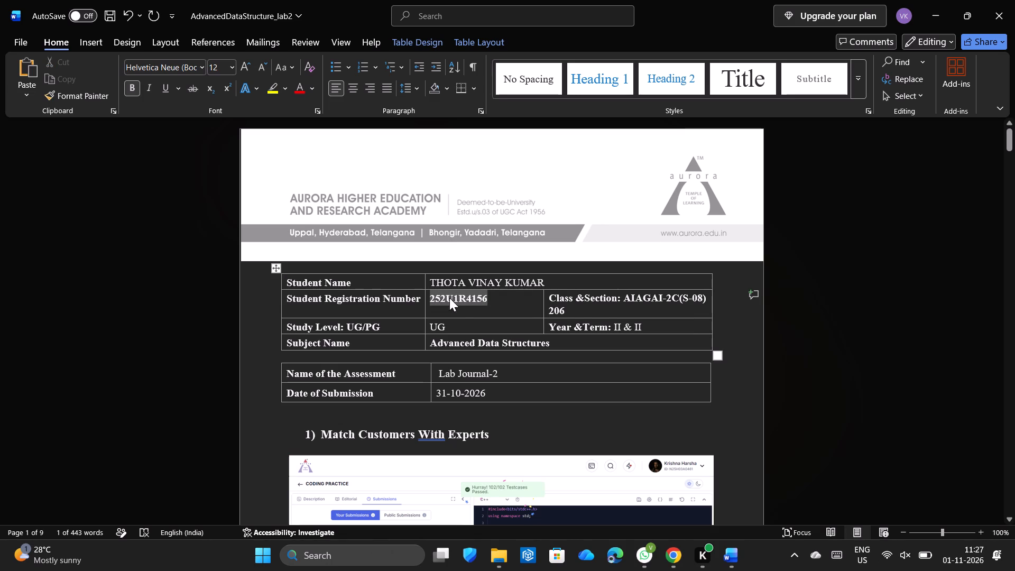
left_click(462, 333)
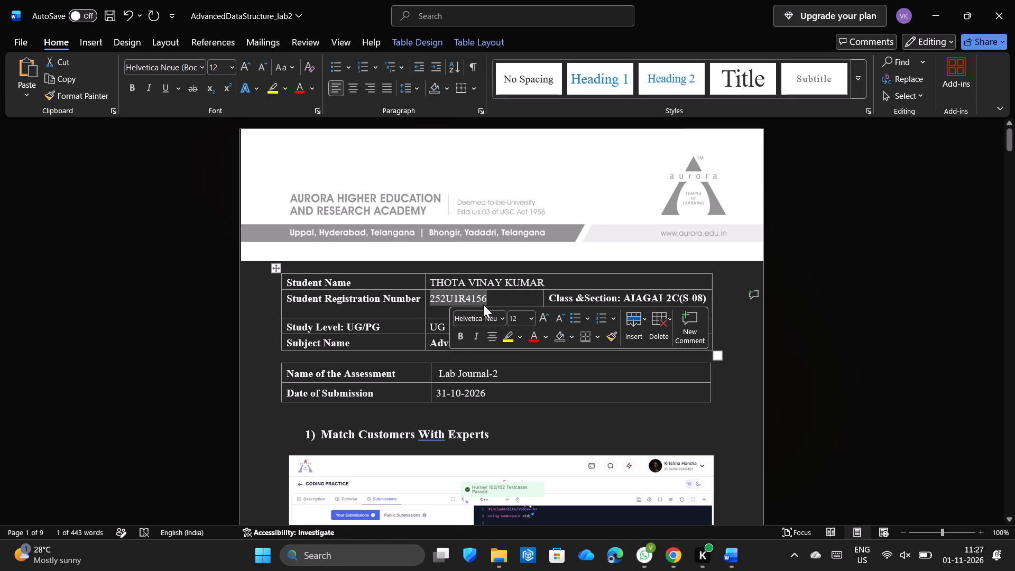
left_click(493, 299)
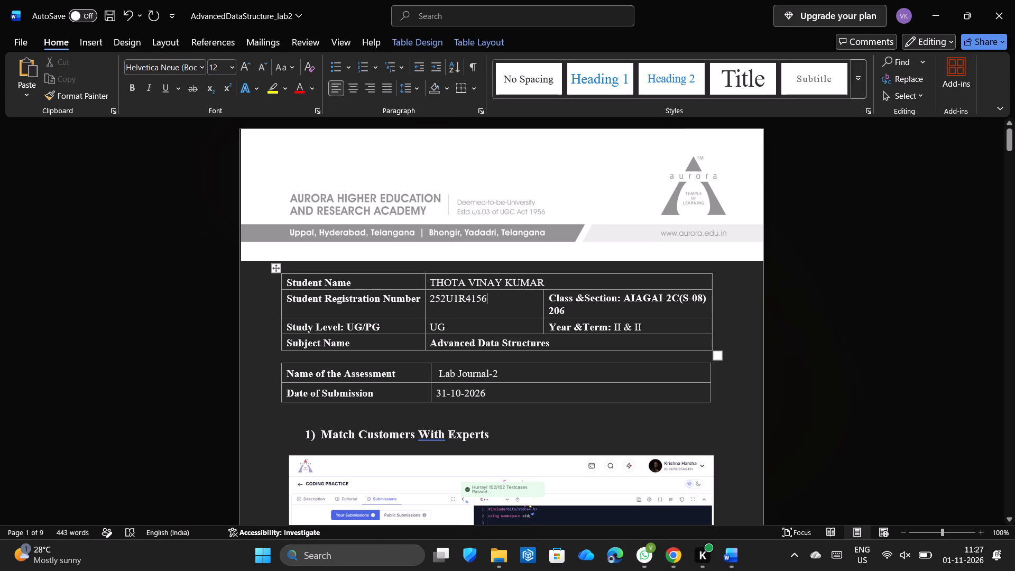
Change the class and section entry to AIAGAI-2C & 08 and add the missing space after the ampersand in its label.
left_click(568, 310)
key("BackSpace")
key("BackSpace")
key("BackSpace")
key("BackSpace")
key("BackSpace")
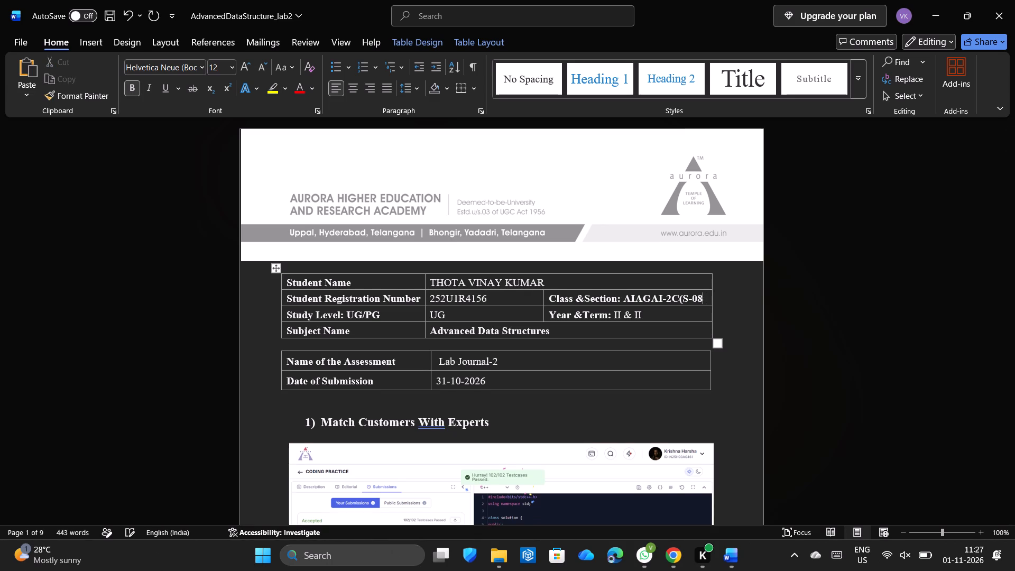
key("BackSpace")
key("BackSpace")
key("BackSpace")
key("BackSpace")
key("BackSpace")
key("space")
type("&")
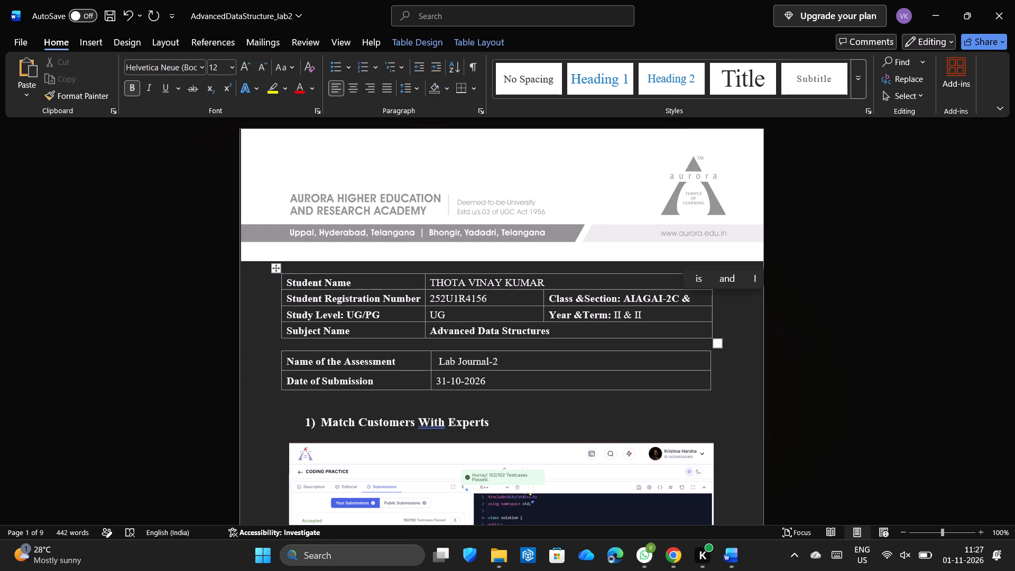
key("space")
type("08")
left_click(582, 302)
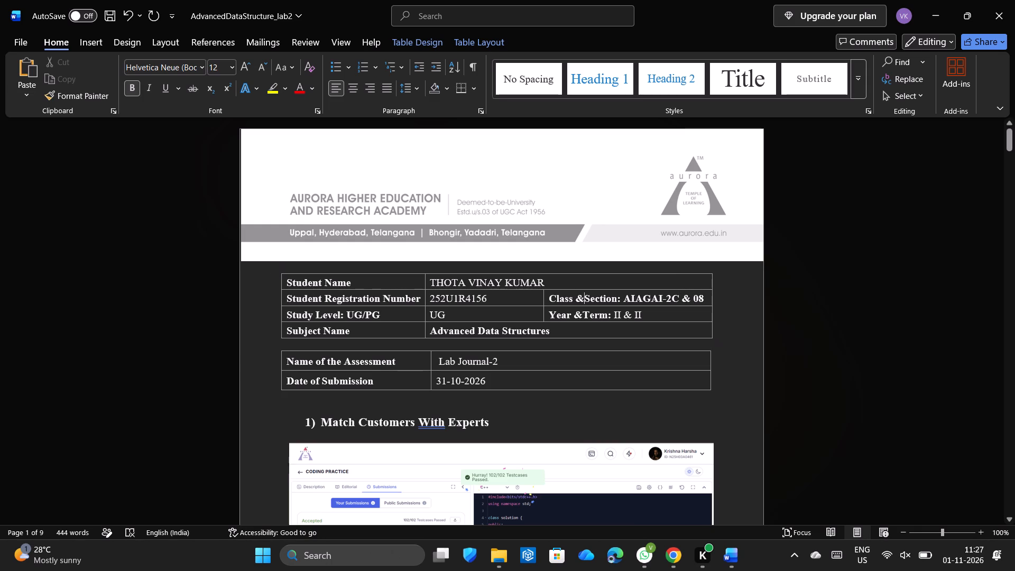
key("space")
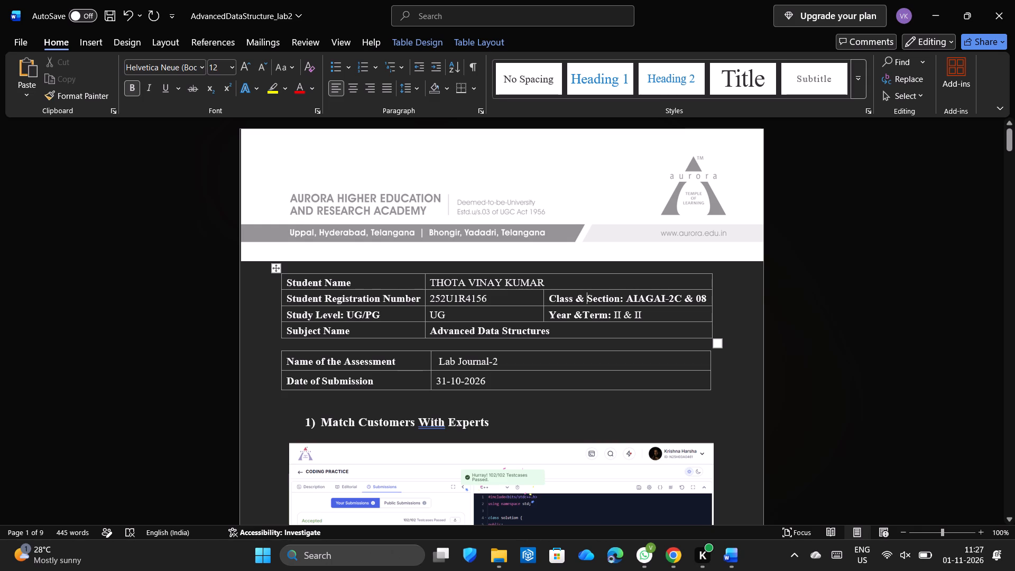
Remove the bold formatting from the class and section value AIAGAI-2C & 08 and from the subject name Advanced Data Structures.
left_click_drag(625, 297, 657, 301)
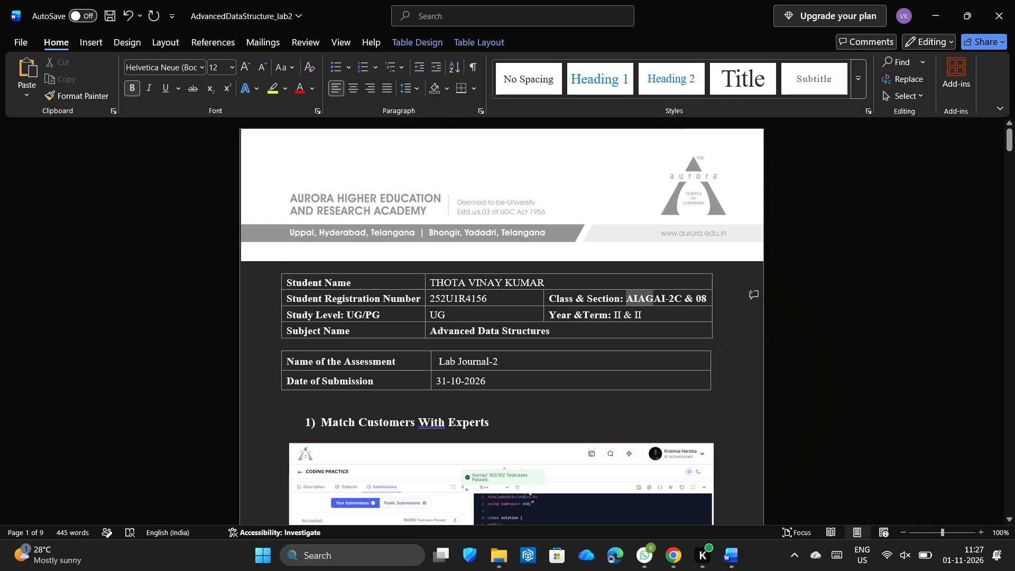
left_click_drag(657, 301, 703, 298)
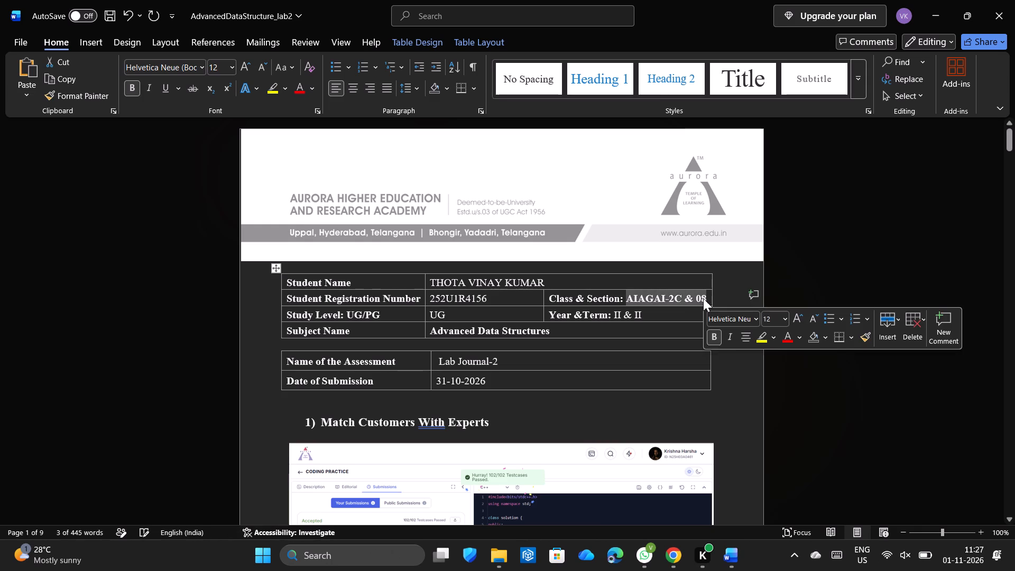
left_click(713, 341)
left_click(580, 328)
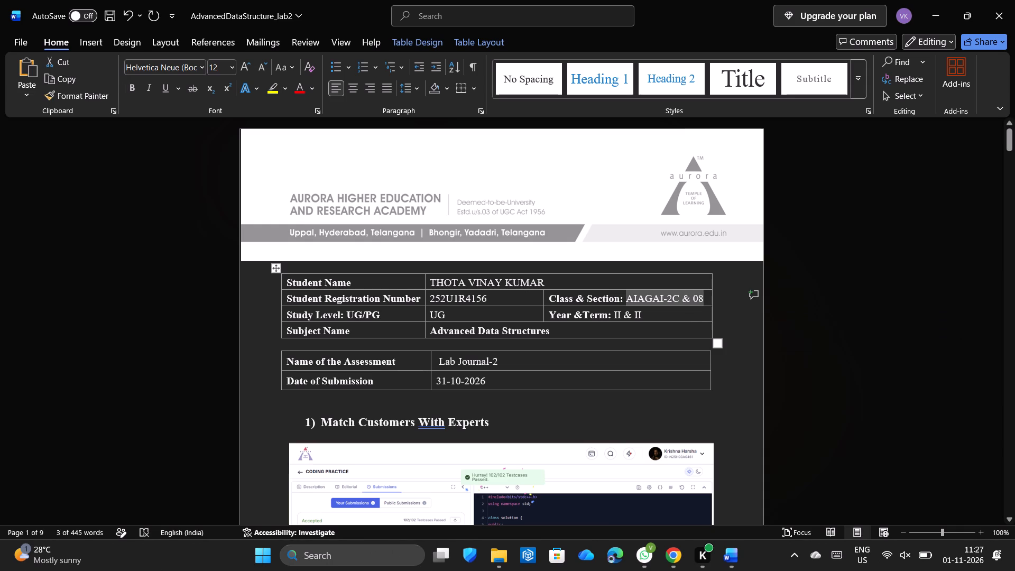
left_click_drag(571, 328, 477, 328)
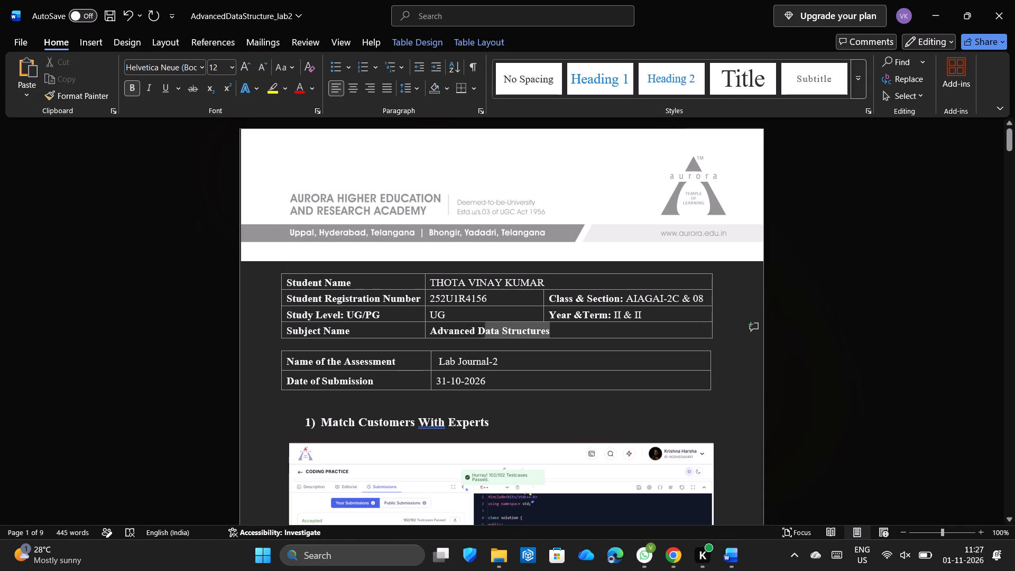
left_click_drag(477, 328, 446, 327)
left_click(457, 306)
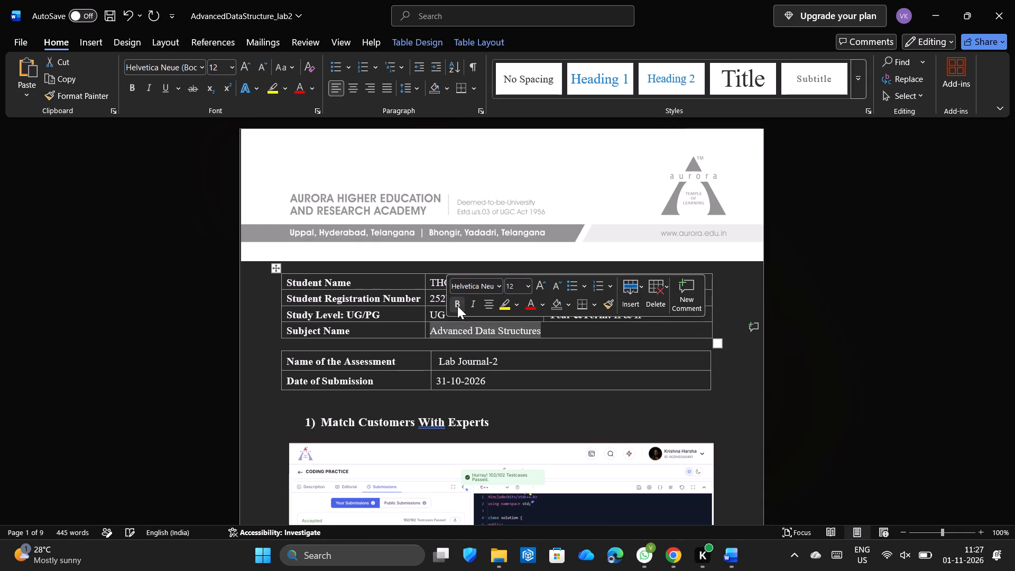
Respace the assessment name as Lab Journal - 2 and delete the extra space in front of it.
left_click(513, 365)
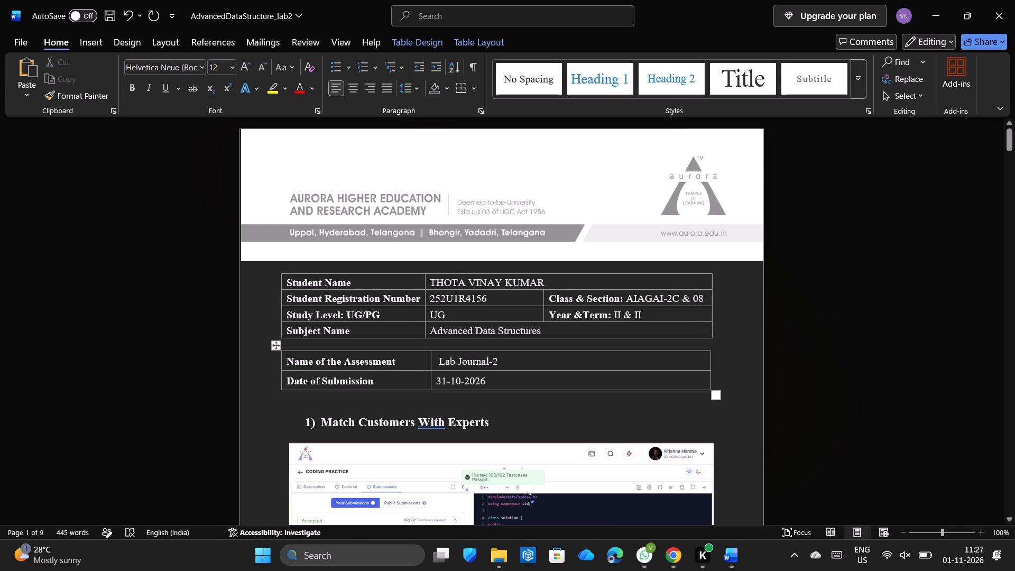
key("Left")
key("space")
key("Left")
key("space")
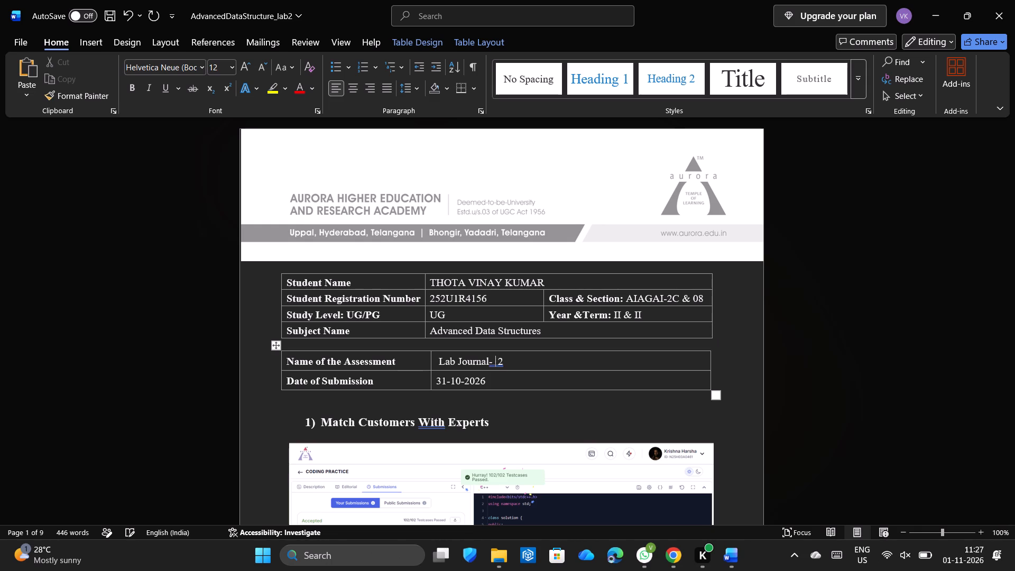
key("Left")
key("Delete")
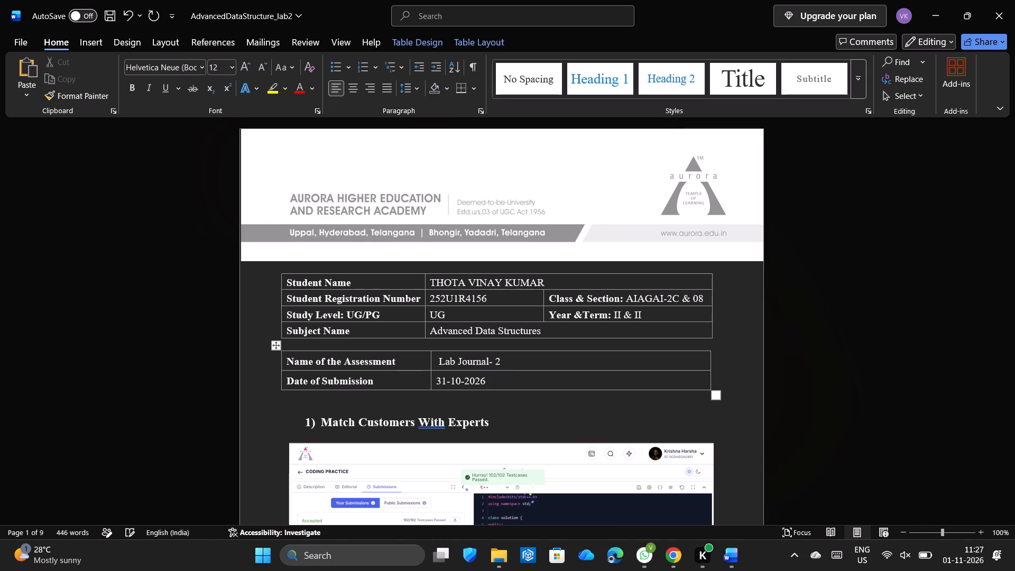
key("Left")
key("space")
key("ctrl+Left")
key("ctrl+Left")
key("BackSpace")
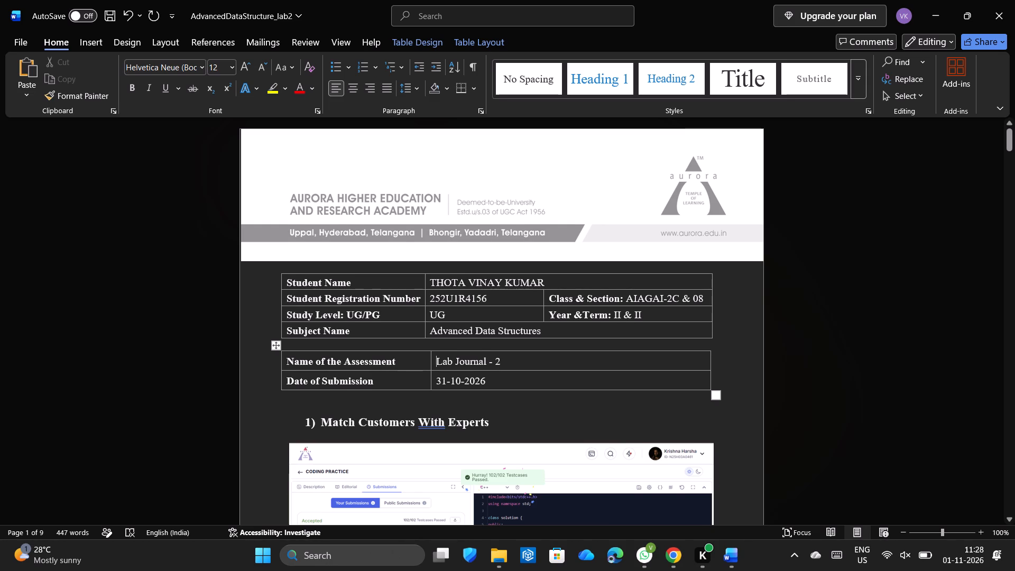
Select the old picture under Match Customers With Experts, switch to Chrome and submit the C++ solution of that coding practice question.
scroll(570, 368, "down", 2)
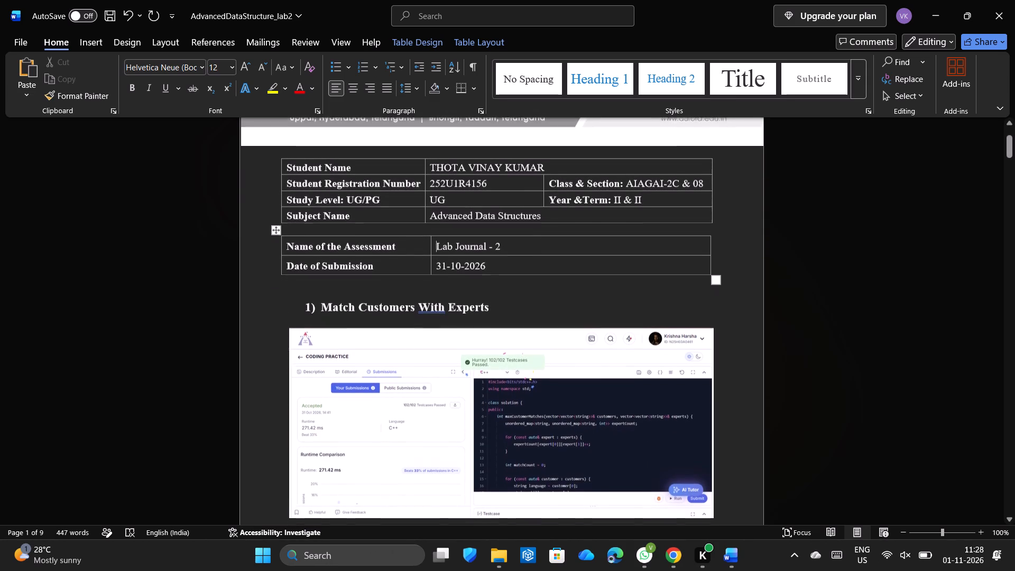
left_click(570, 368)
scroll(570, 368, "down", 1)
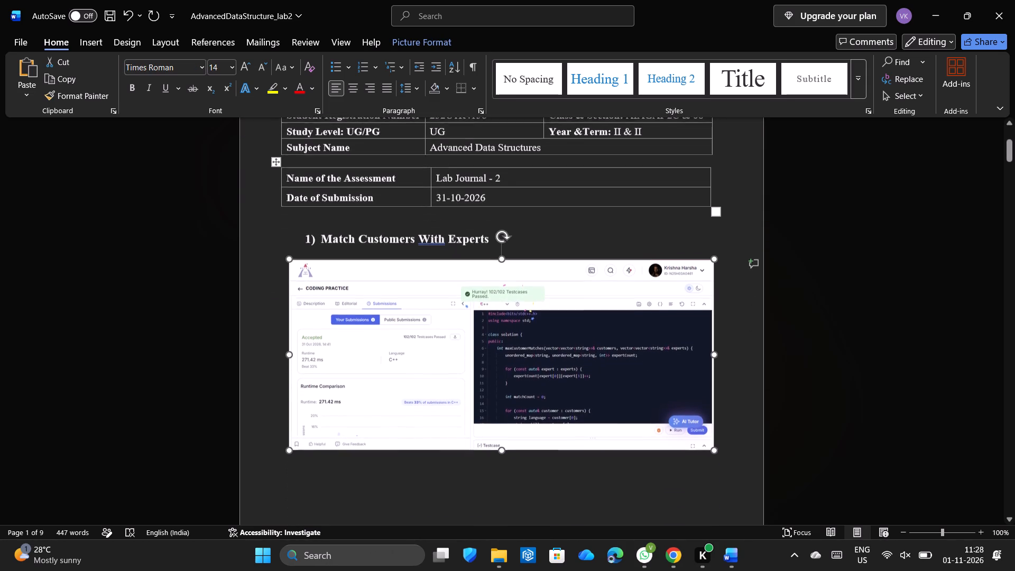
scroll(570, 368, "down", 1)
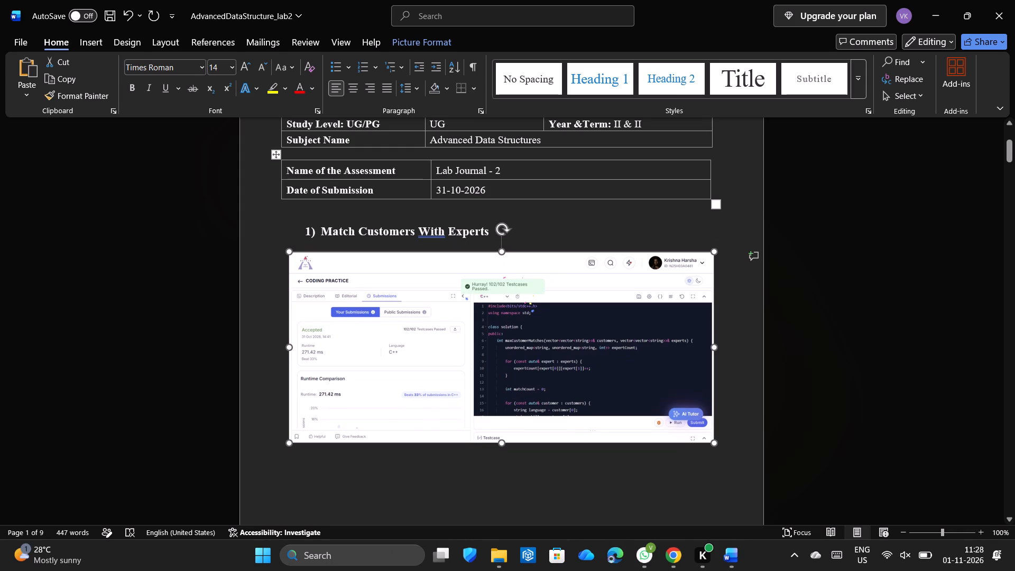
left_click(666, 547)
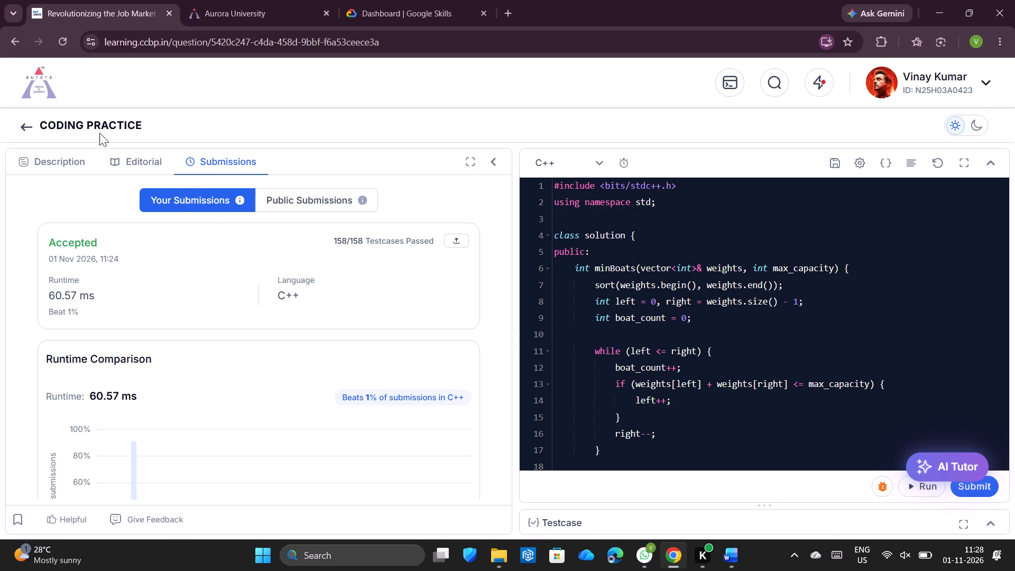
left_click(27, 124)
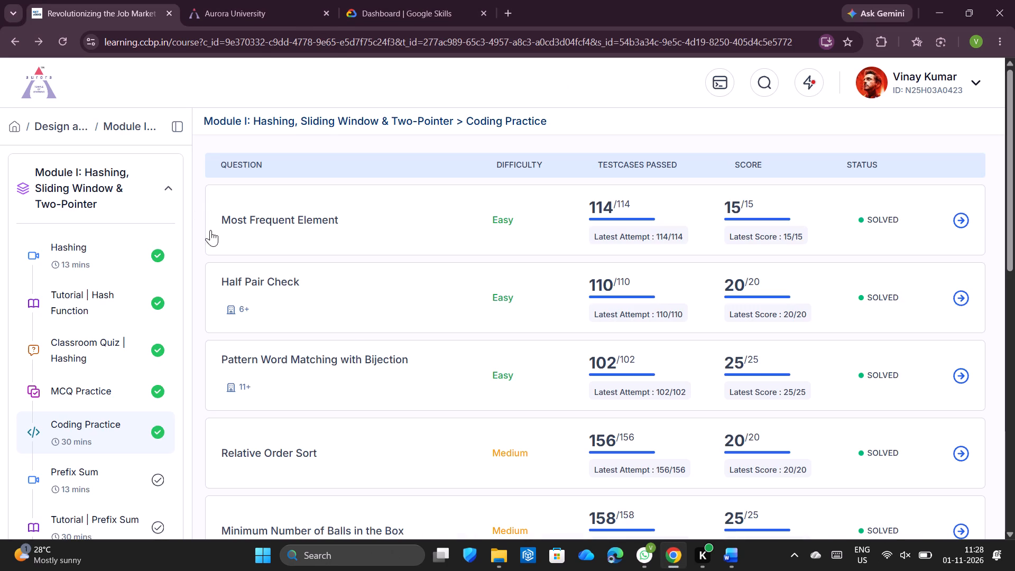
scroll(346, 327, "down", 8)
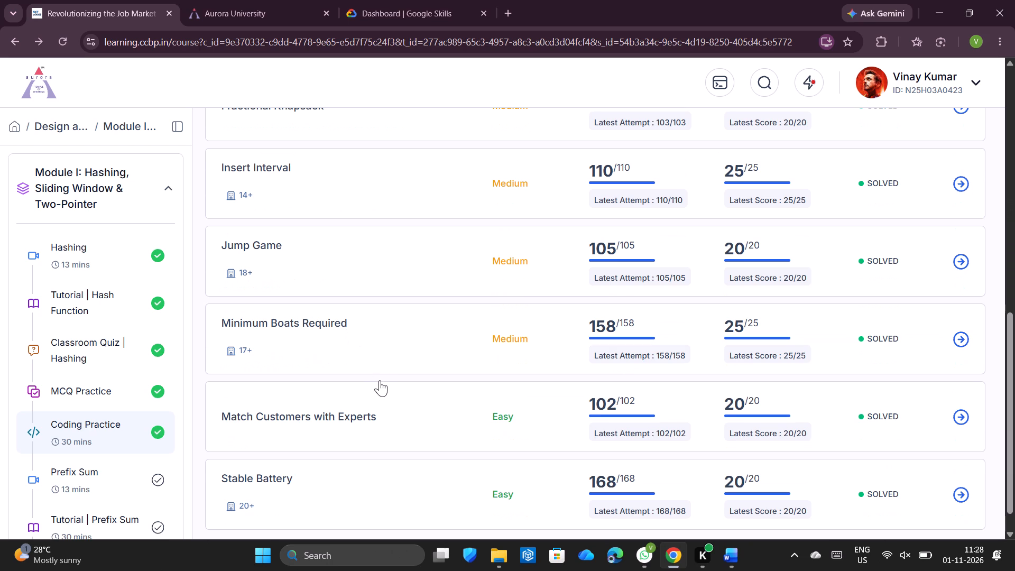
left_click(67, 200)
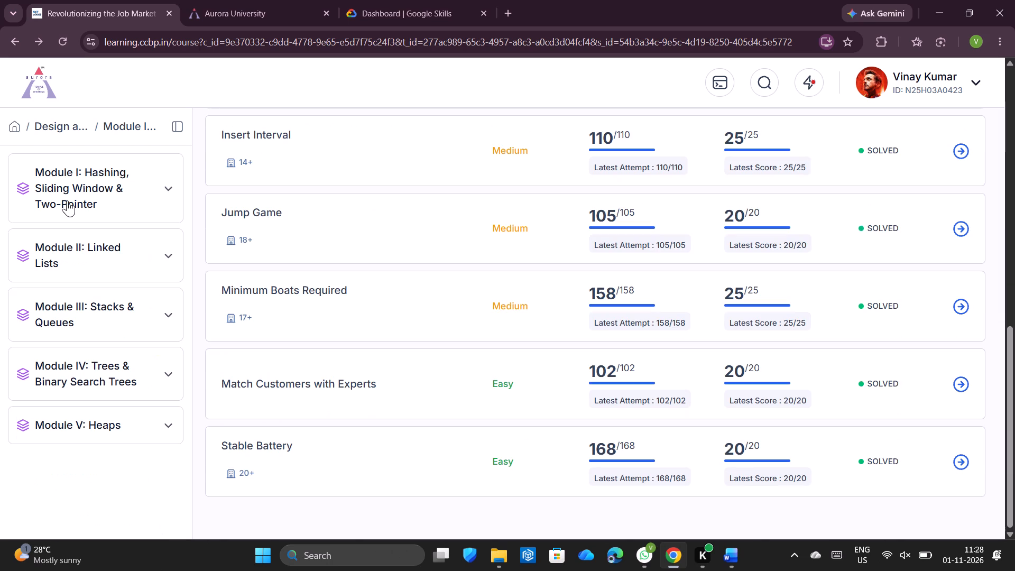
left_click(67, 200)
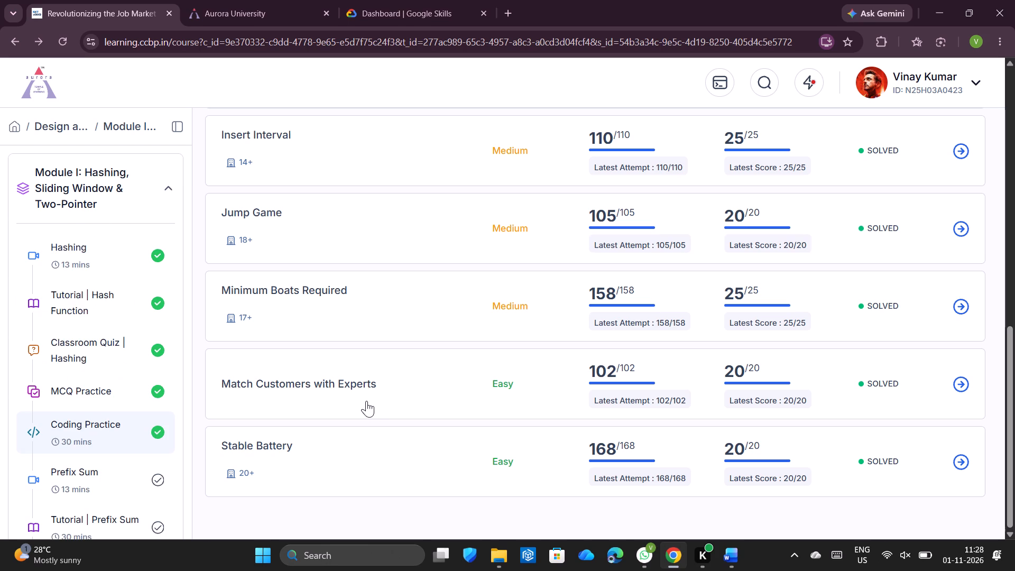
left_click(398, 384)
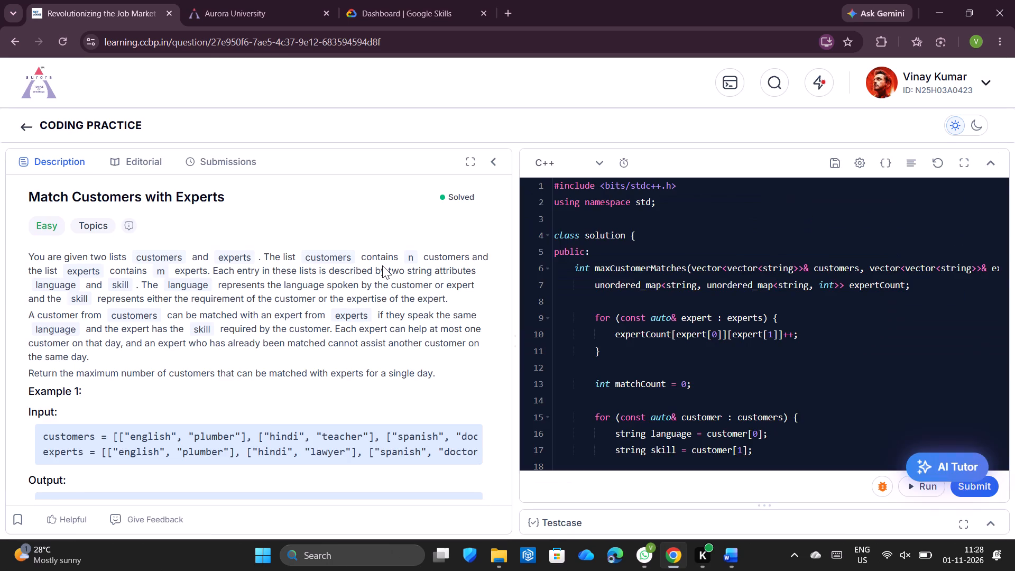
key("ctrl+Return")
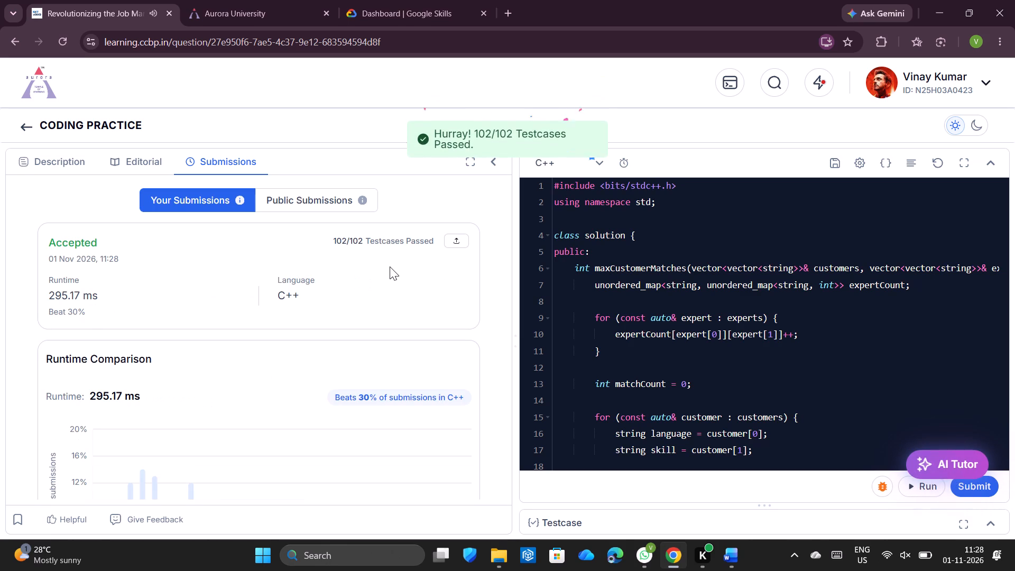
Capture the Match Customers with Experts submission page as a screenshot and replace the selected old picture in the Word journal with it.
key("Print")
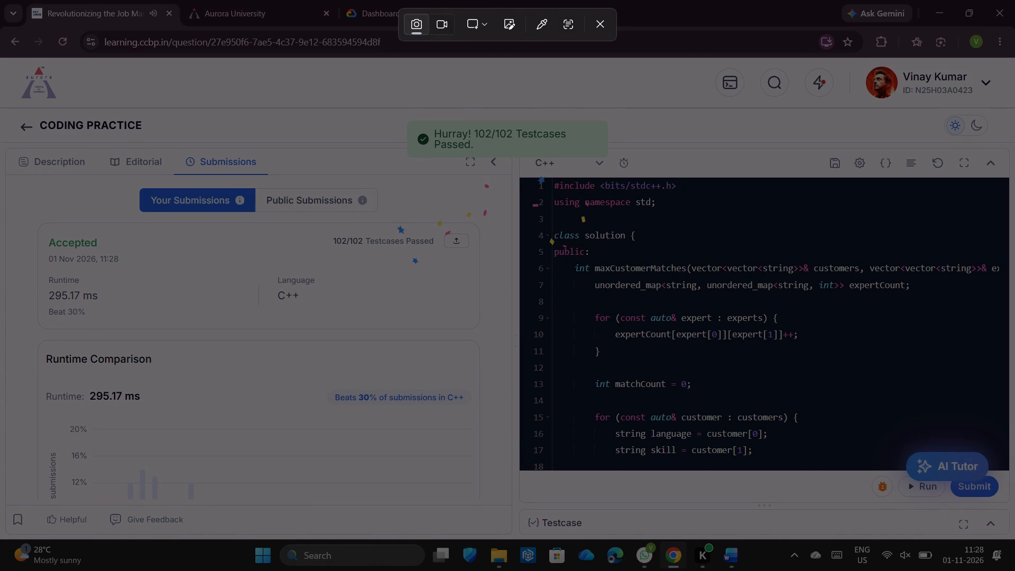
left_click_drag(0, 59, 1014, 536)
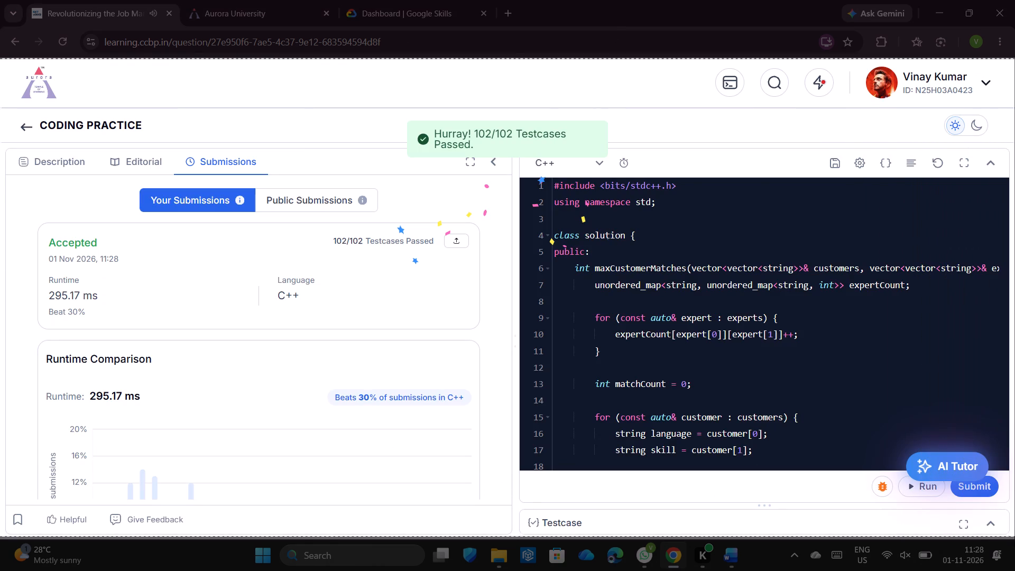
left_click_drag(1014, 536, 1014, 539)
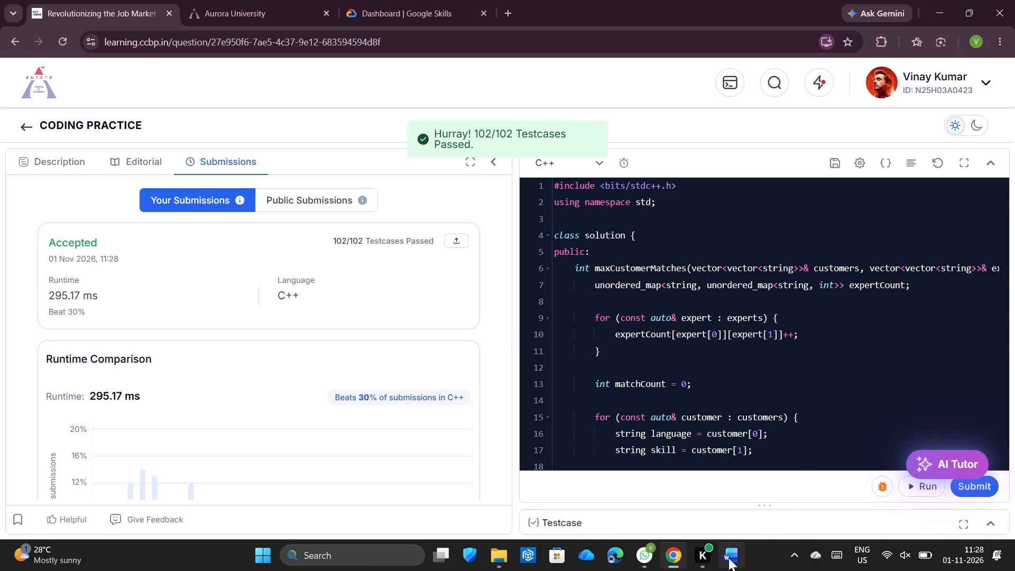
left_click(728, 557)
key("Delete")
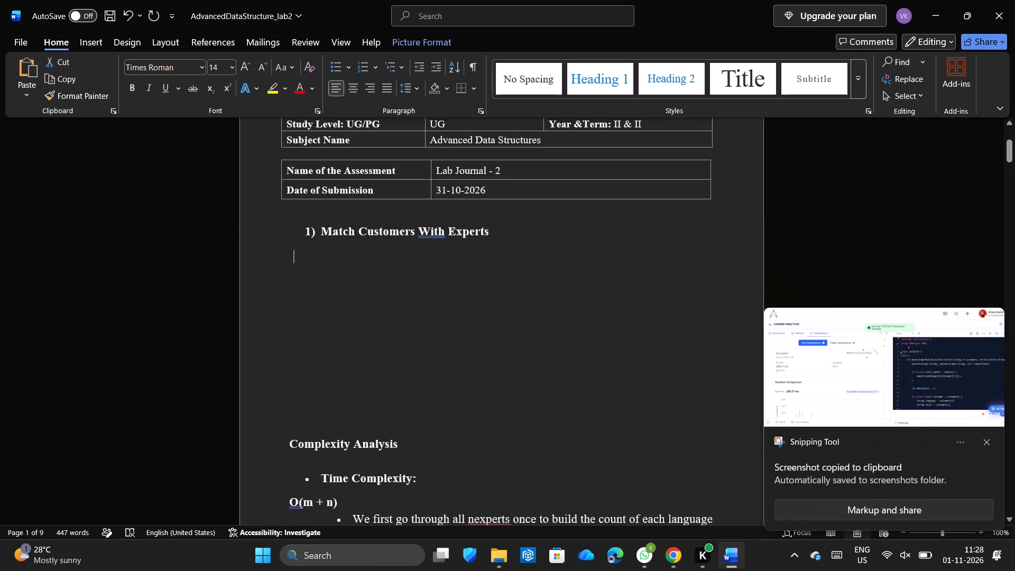
key("ctrl+v")
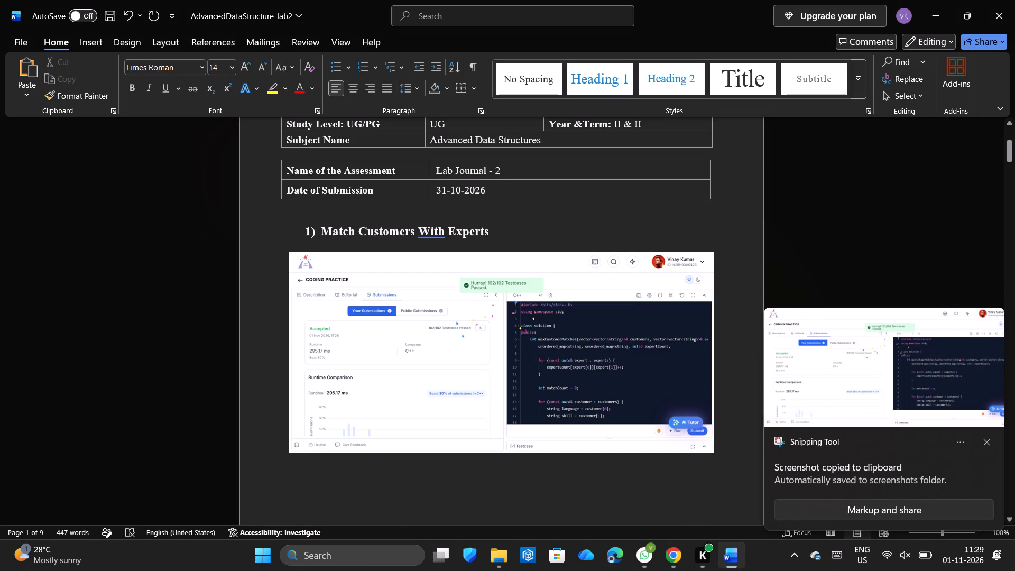
Select the old picture under Stable Battery in the journal, switch to Chrome and submit the C++ solution of that question.
scroll(536, 375, "down", 2)
scroll(536, 375, "up", 1)
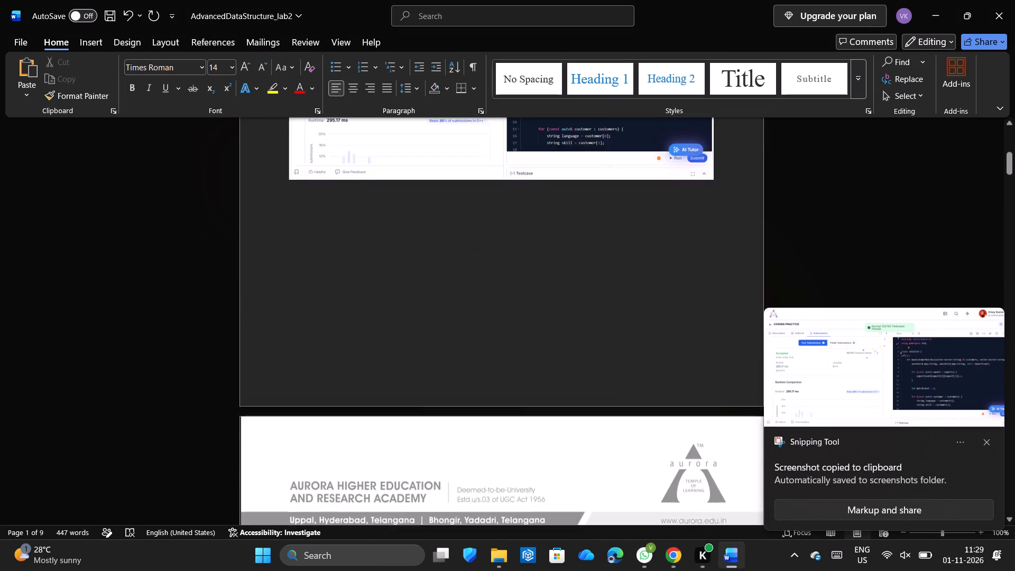
scroll(536, 375, "up", 1)
scroll(536, 375, "down", 2)
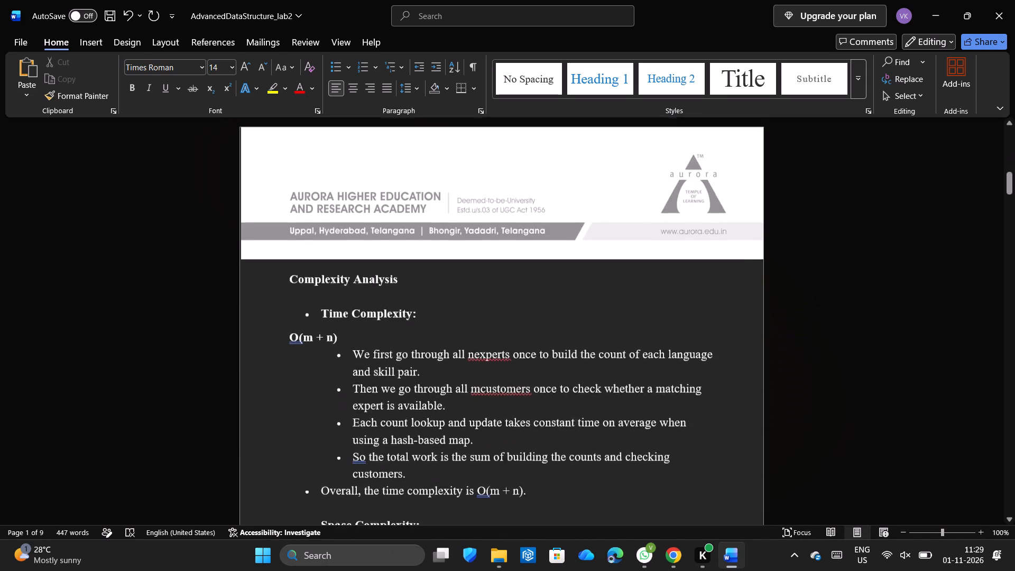
scroll(536, 375, "down", 3)
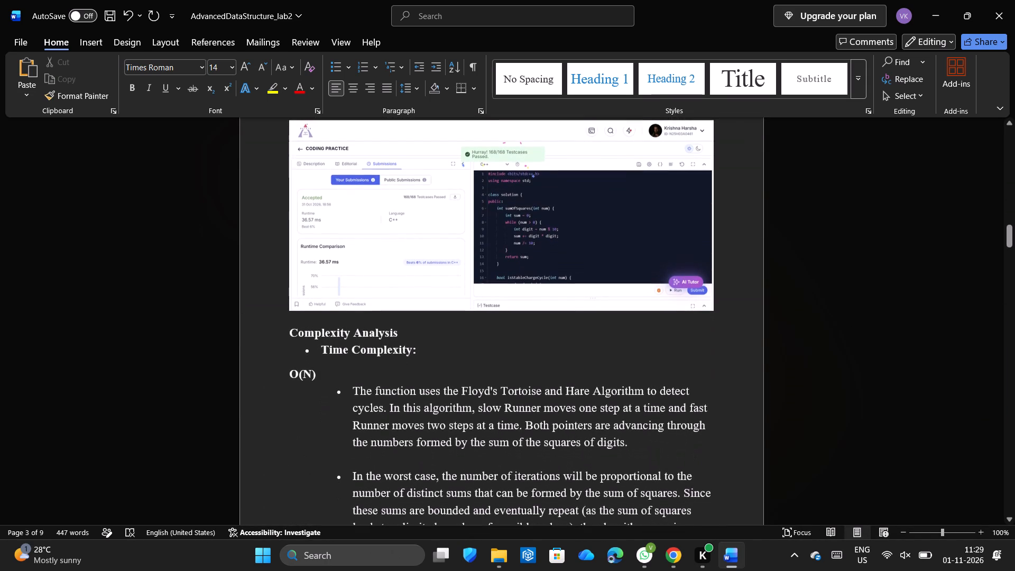
left_click(519, 297)
scroll(519, 297, "up", 1)
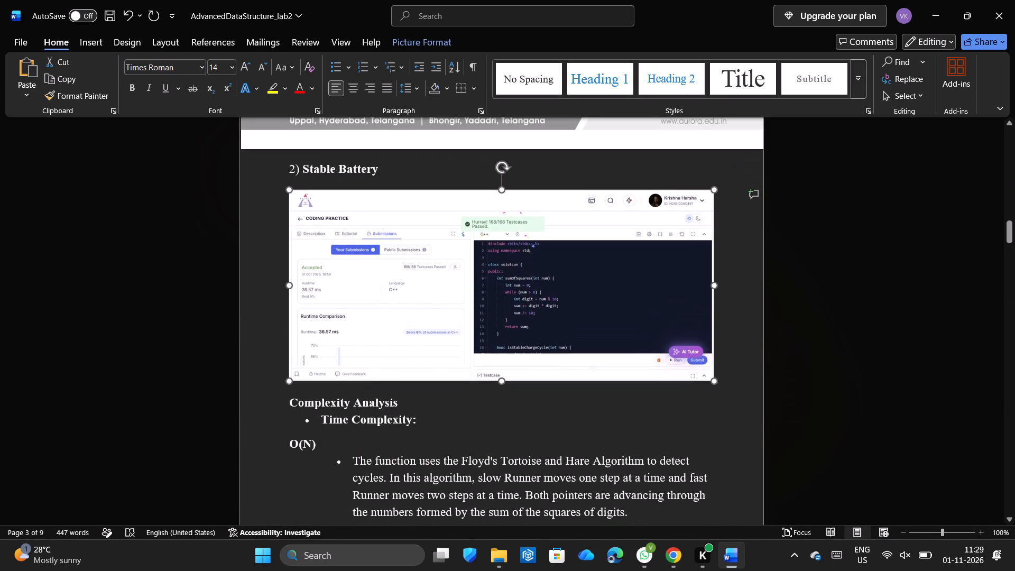
key("alt+Tab")
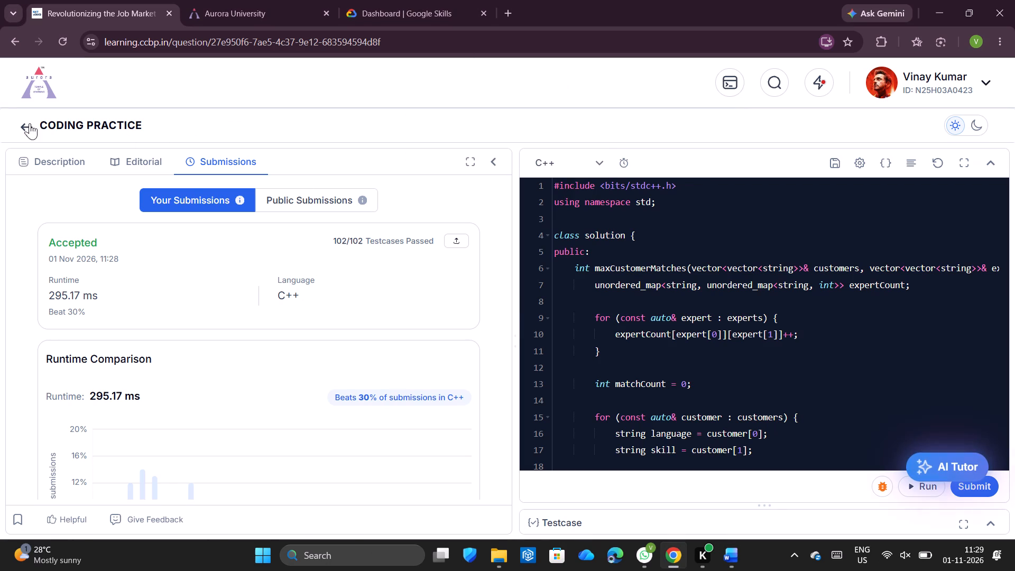
left_click(22, 121)
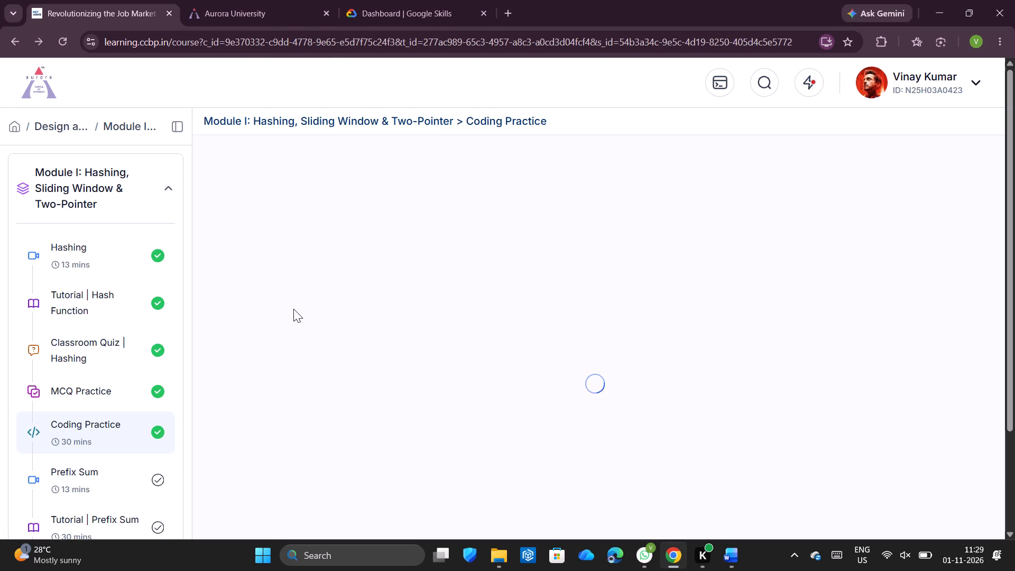
scroll(497, 377, "down", 7)
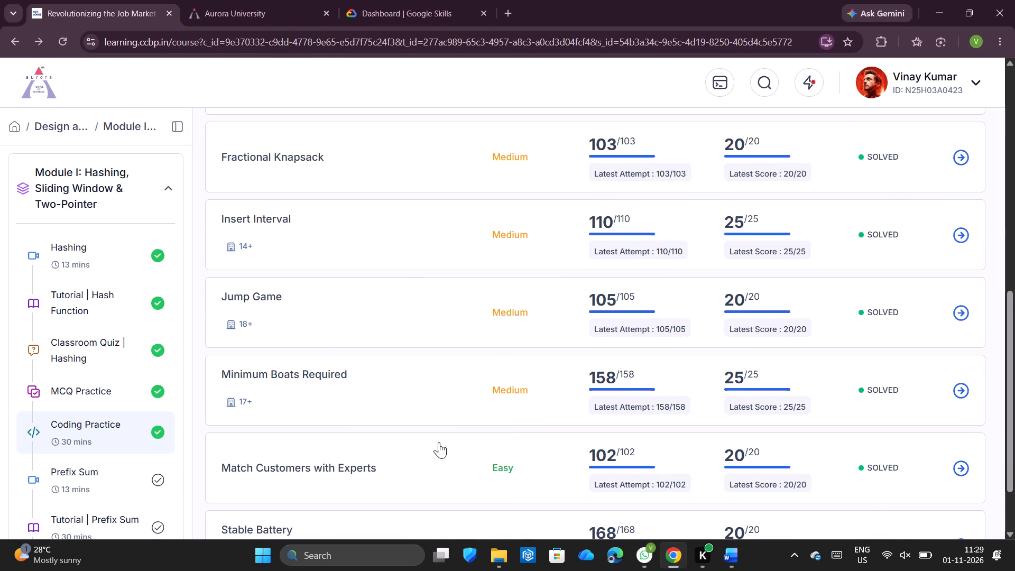
left_click(420, 457)
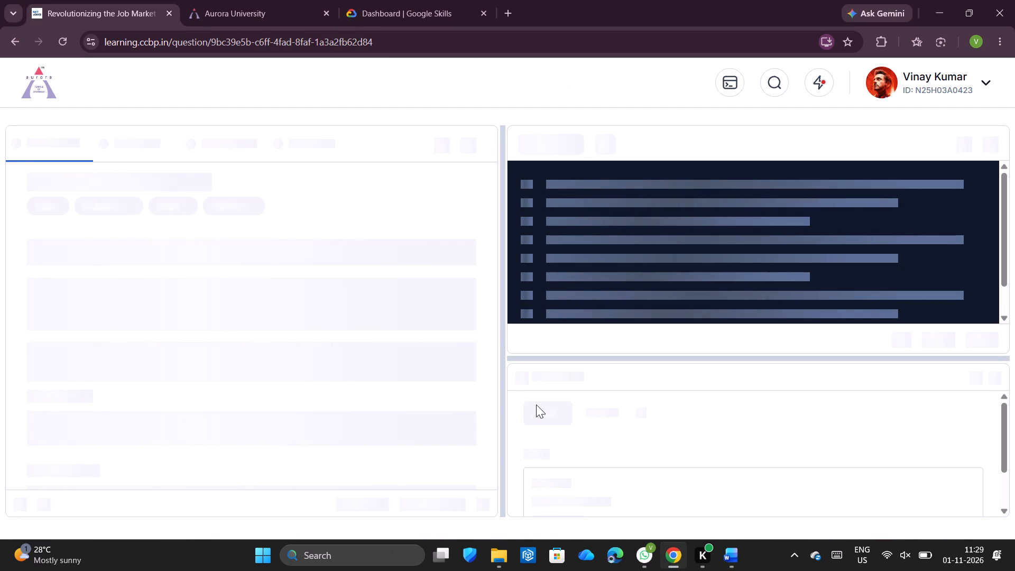
key("ctrl+Return")
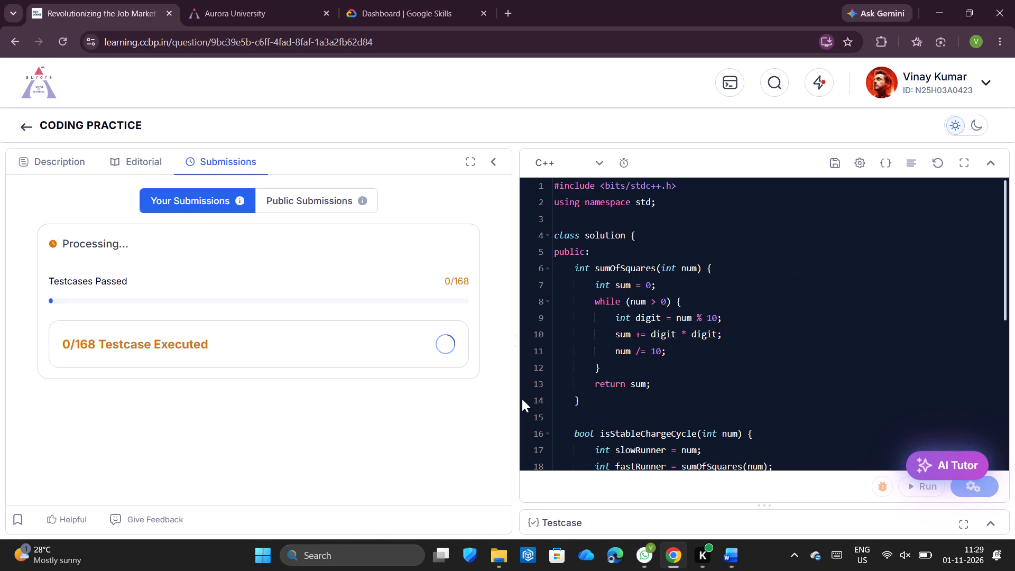
Capture the Stable Battery submission page as a screenshot and replace the selected old picture in the Word journal with it.
key("Print")
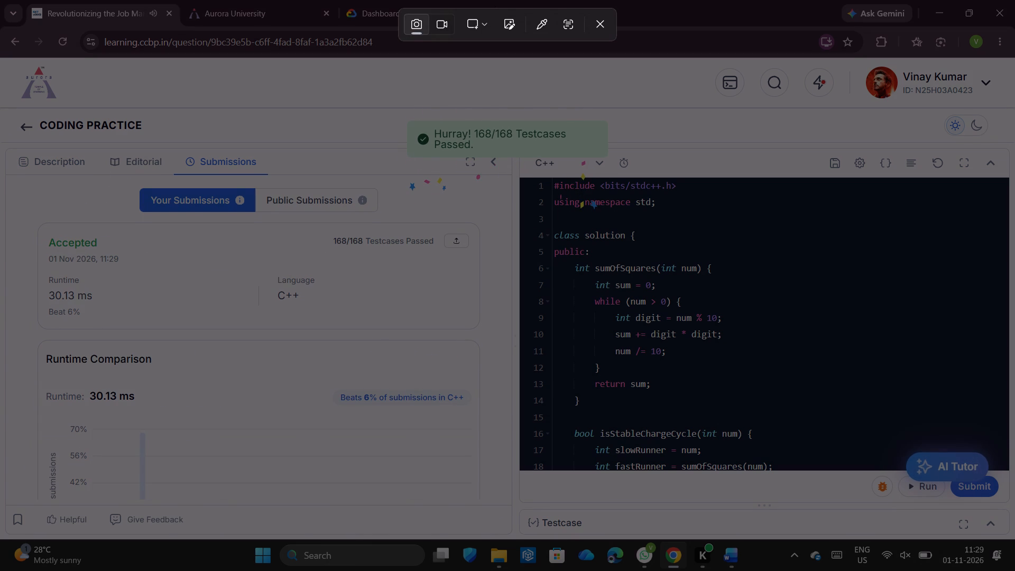
left_click_drag(1, 58, 798, 502)
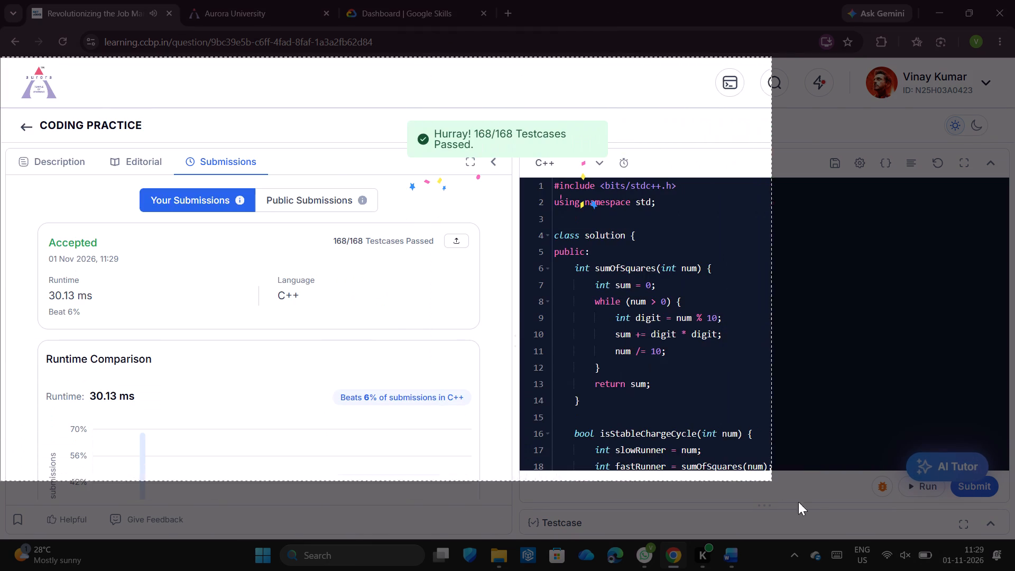
left_click_drag(798, 502, 1014, 539)
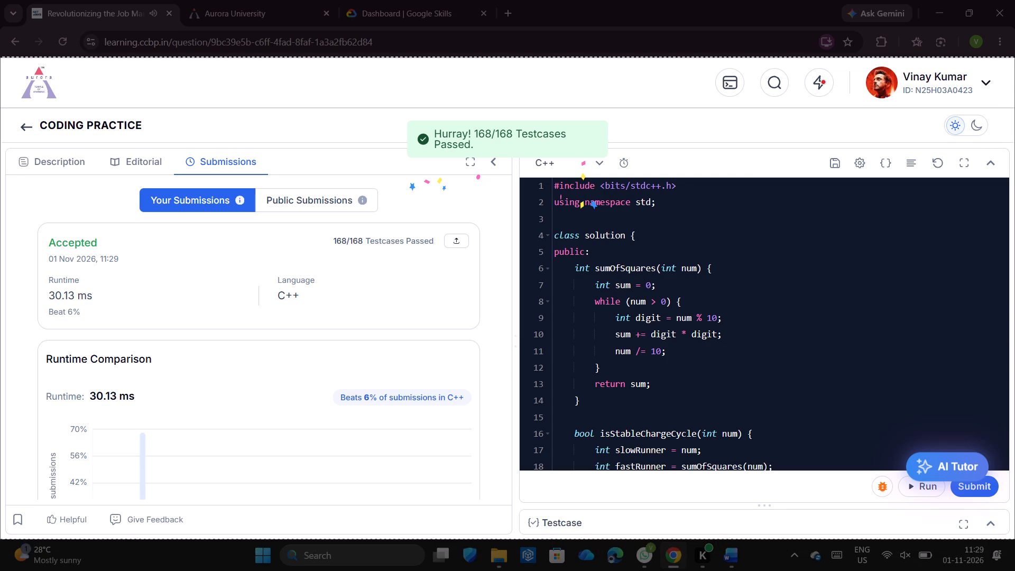
left_click_drag(1014, 539, 1014, 539)
key("alt+Tab")
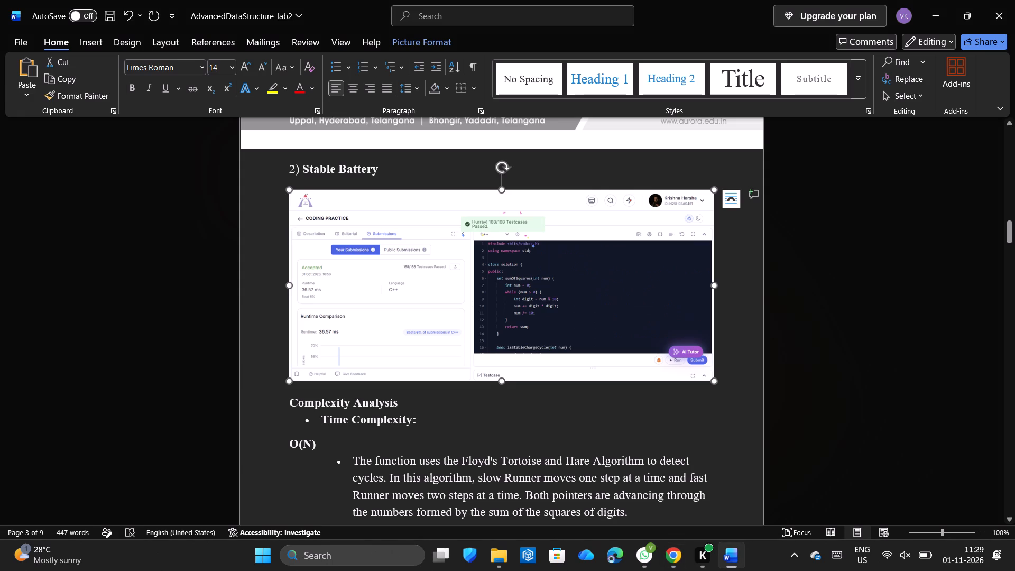
key("Delete")
key("ctrl+v")
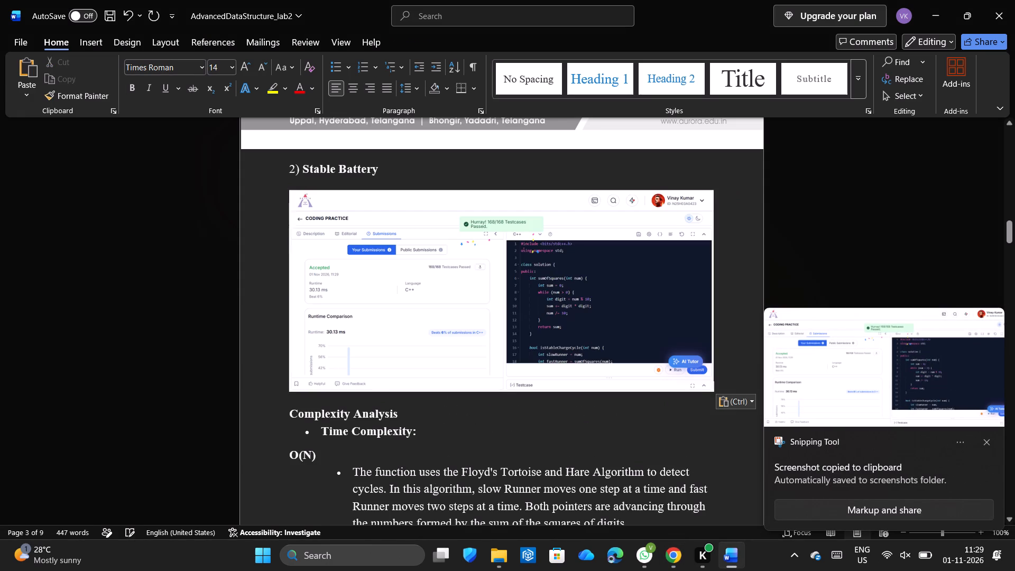
Select the old picture under Prefix Sum Array in the journal, switch to Chrome and open the Prefix Sum Array coding practice question.
scroll(512, 324, "down", 3)
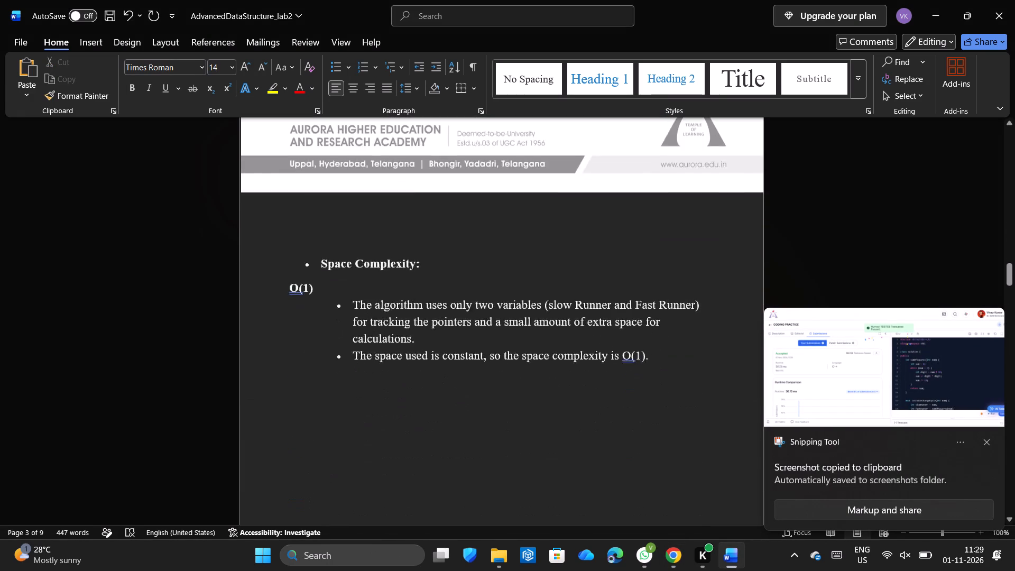
scroll(512, 324, "down", 2)
left_click(512, 324)
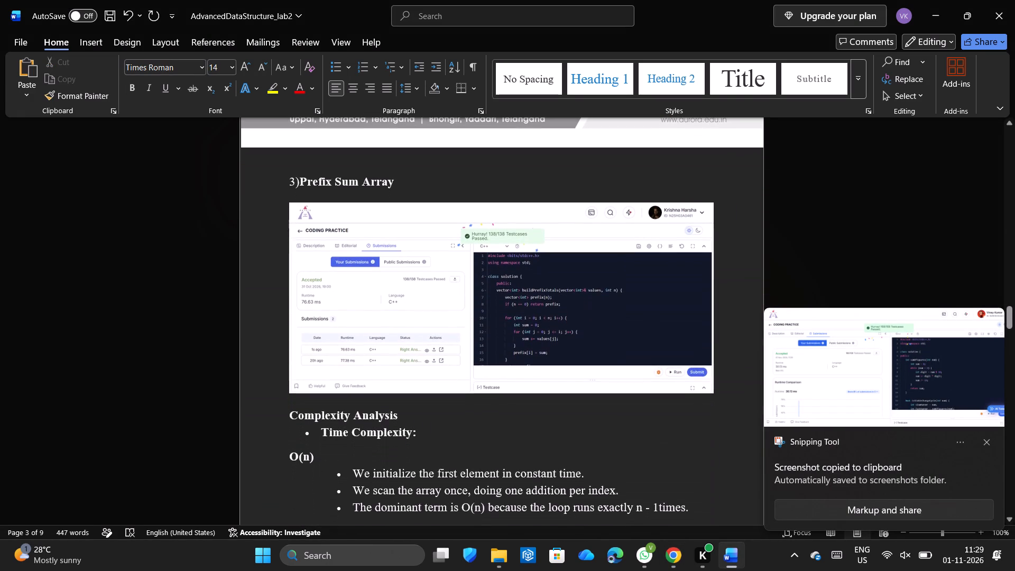
key("alt+Tab")
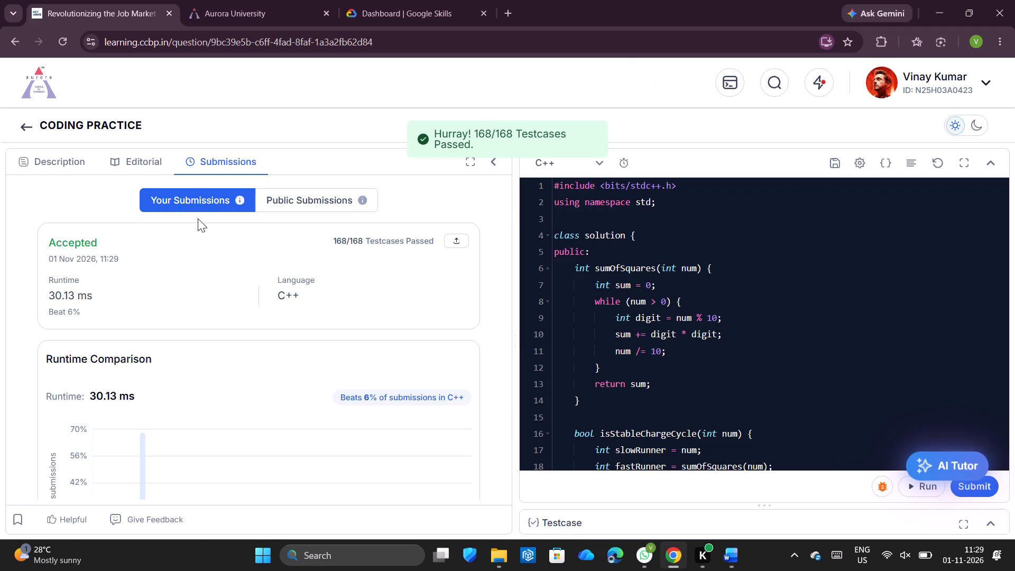
left_click(26, 123)
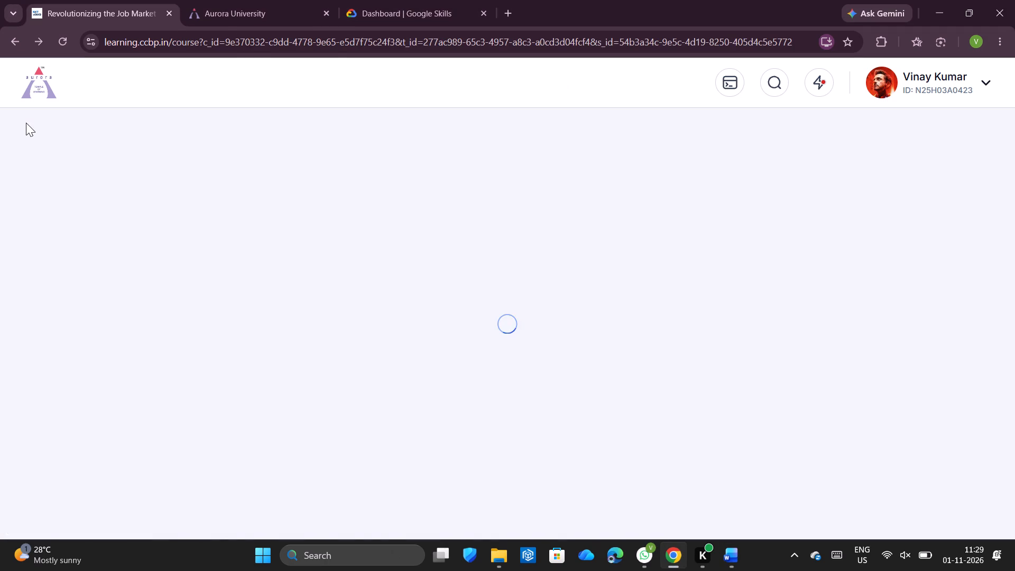
scroll(100, 406, "down", 1)
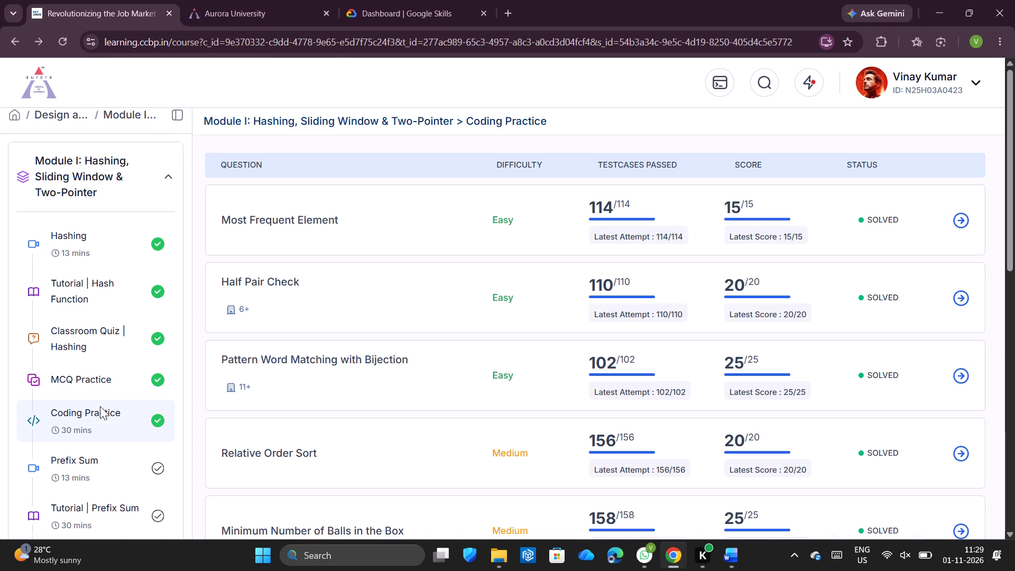
scroll(100, 406, "down", 4)
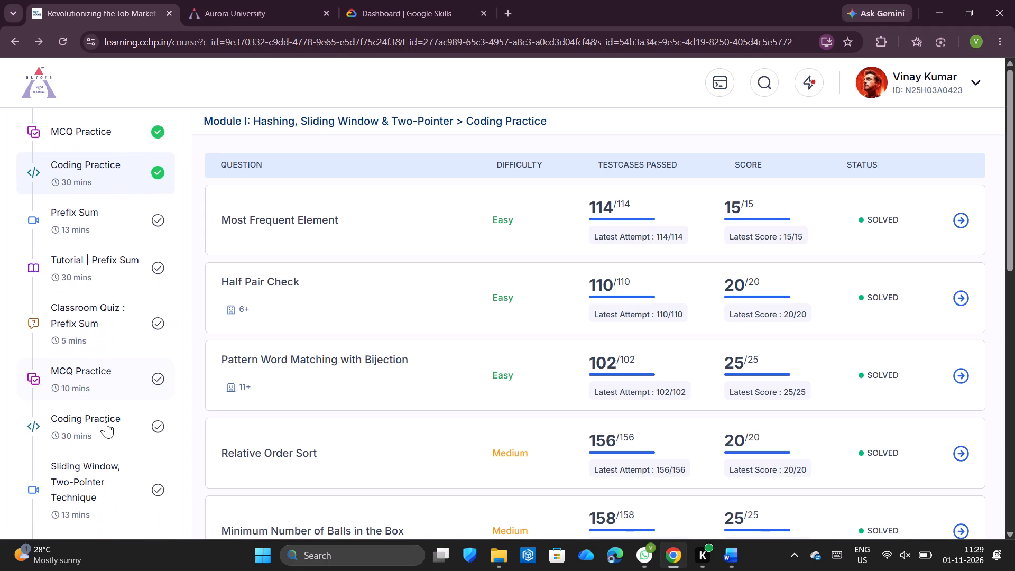
left_click(106, 422)
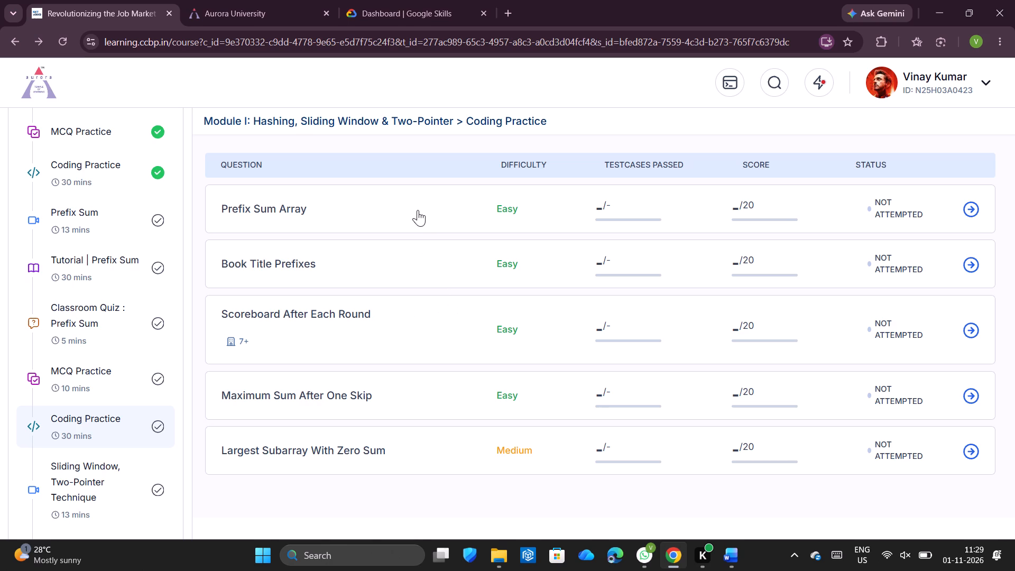
left_click(418, 210)
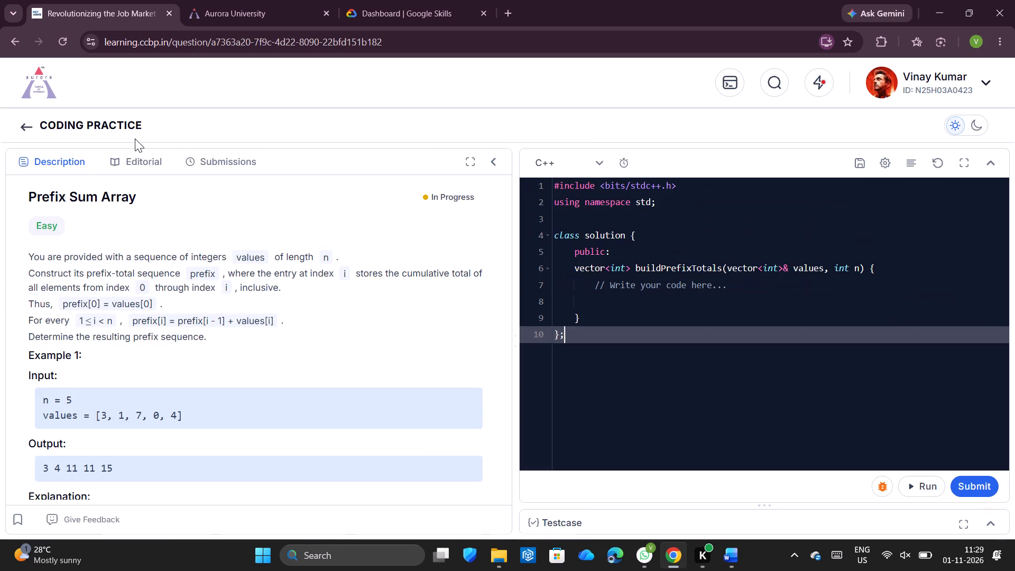
Replace the Prefix Sum Array starter code with the editorial's last C++ solution, the O(n) one, and submit it.
left_click(138, 159)
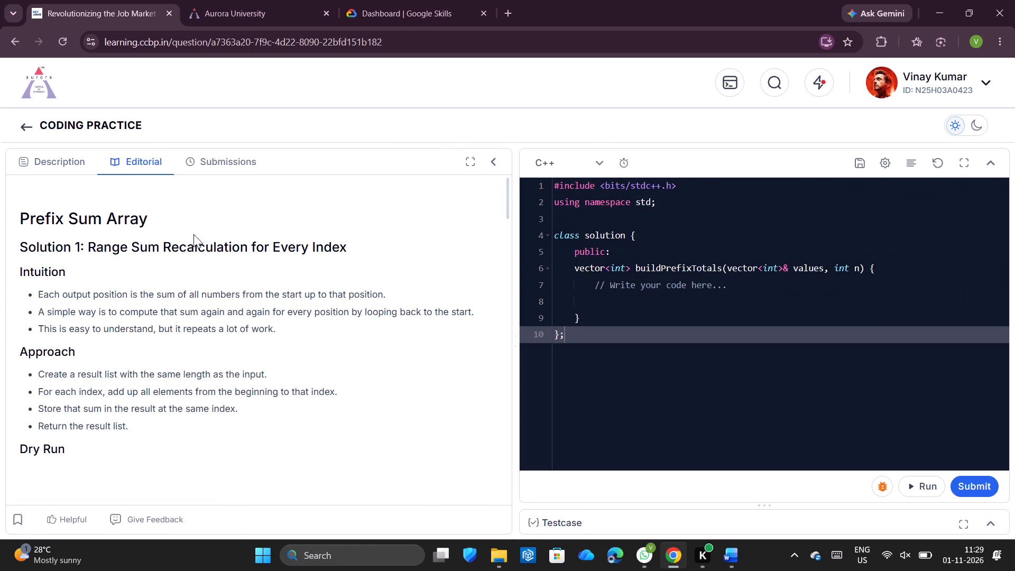
scroll(195, 297, "down", 3)
scroll(195, 297, "up", 1)
scroll(195, 297, "down", 2)
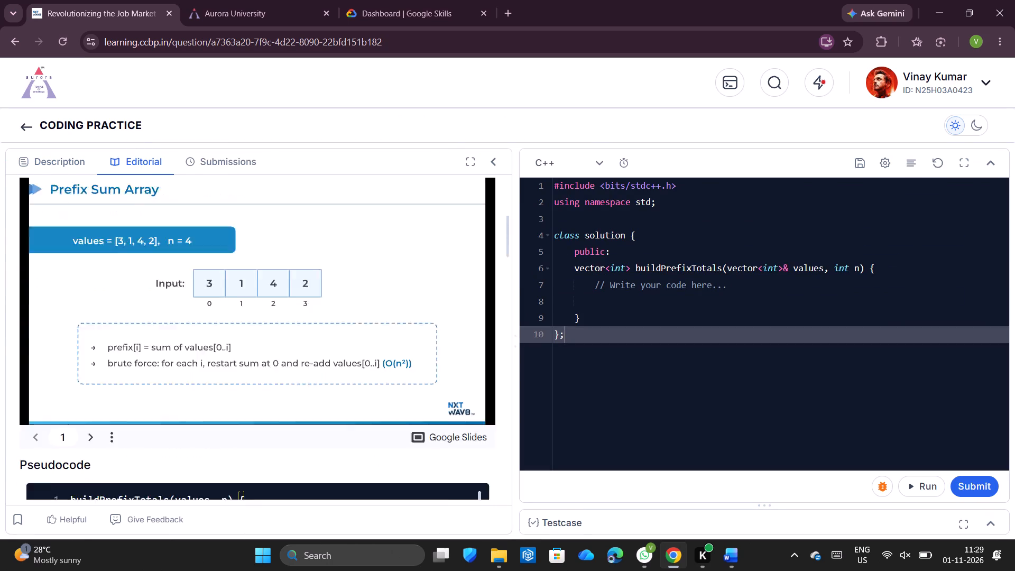
scroll(195, 297, "down", 3)
scroll(19, 331, "down", 13)
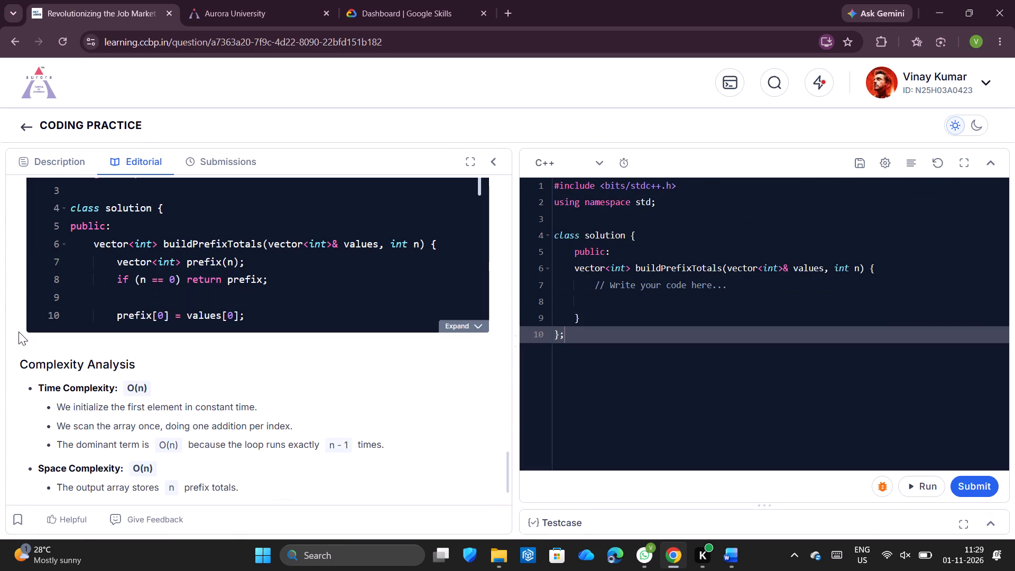
scroll(19, 331, "up", 2)
scroll(19, 331, "down", 4)
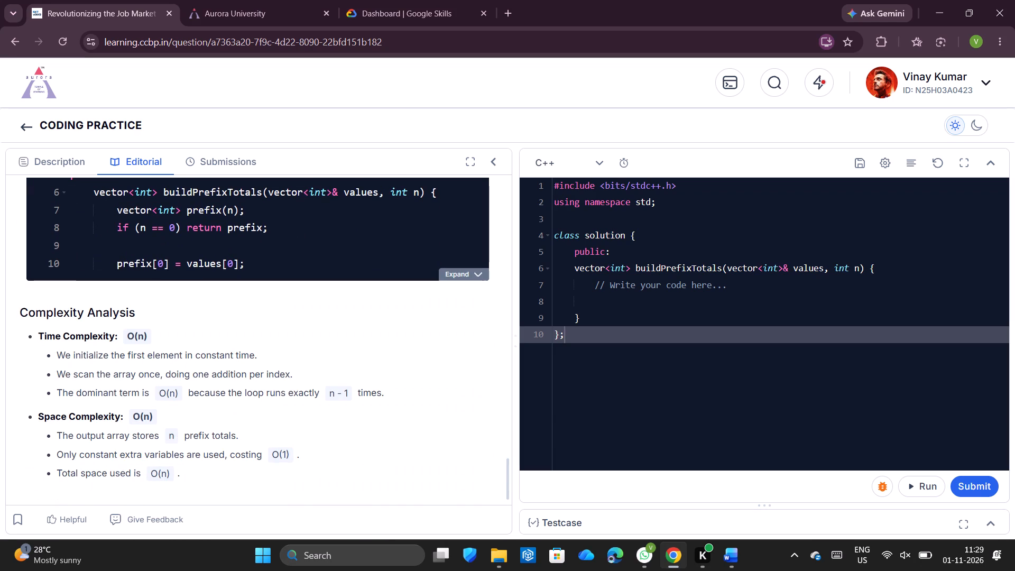
left_click(203, 205)
key("ctrl+a")
key("ctrl+c")
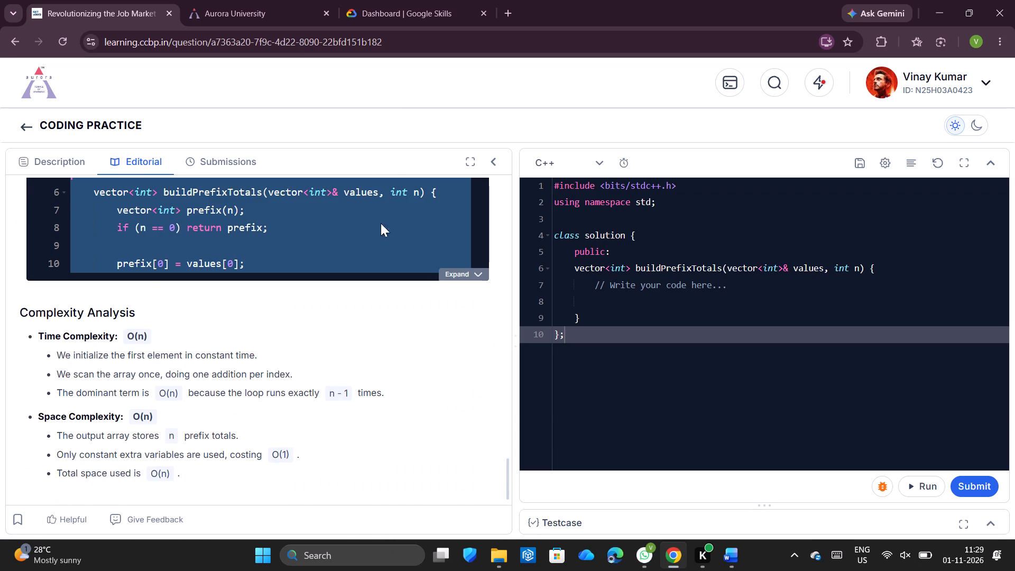
left_click(558, 353)
key("ctrl+a")
key("ctrl+v")
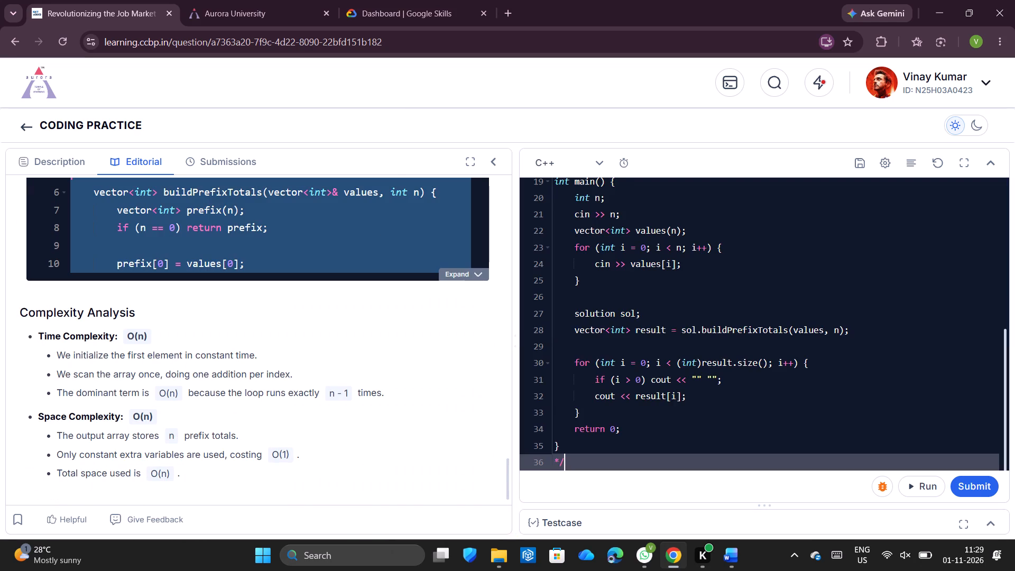
key("ctrl+Return")
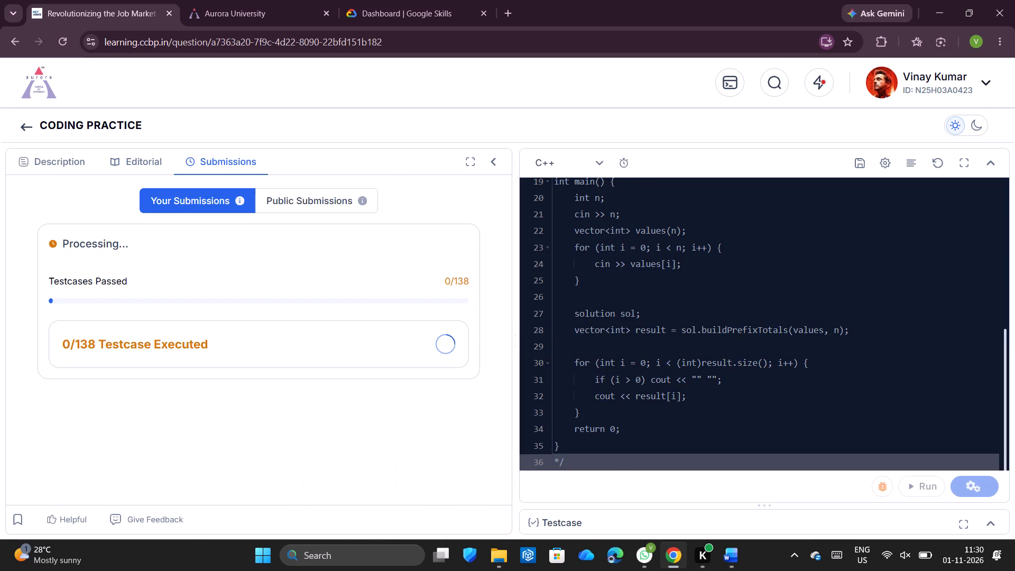
Capture the Prefix Sum Array submission page with the top of the code showing and replace the selected old picture in the Word journal with it.
scroll(654, 290, "up", 8)
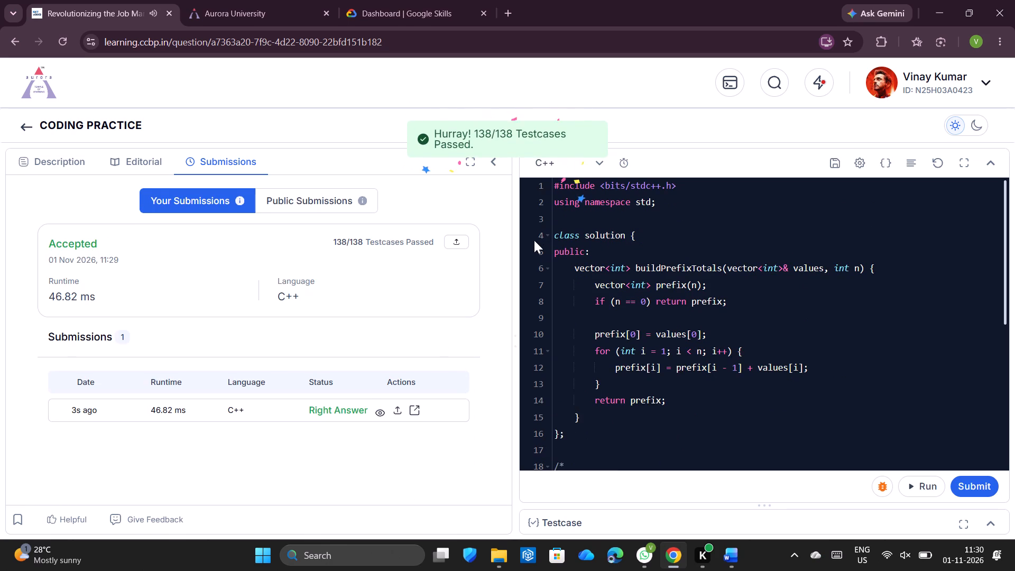
key("Print")
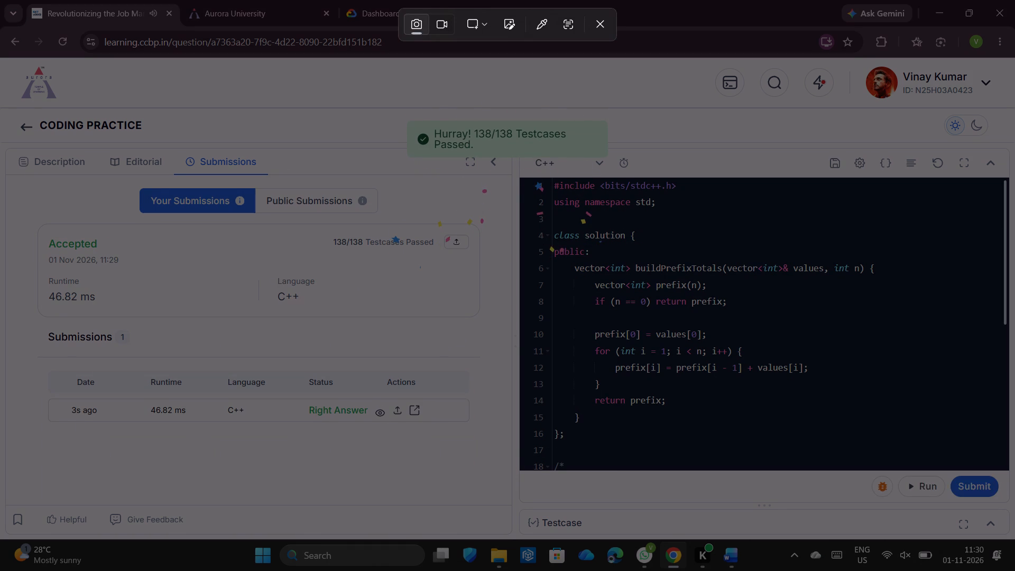
left_click_drag(0, 58, 1014, 541)
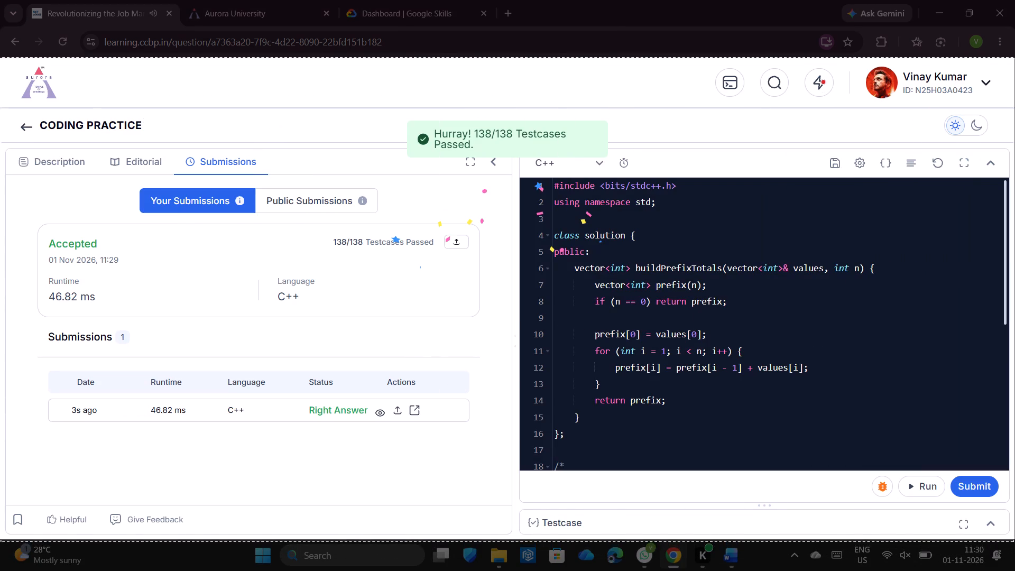
left_click_drag(1014, 541, 1013, 539)
key("alt+Tab")
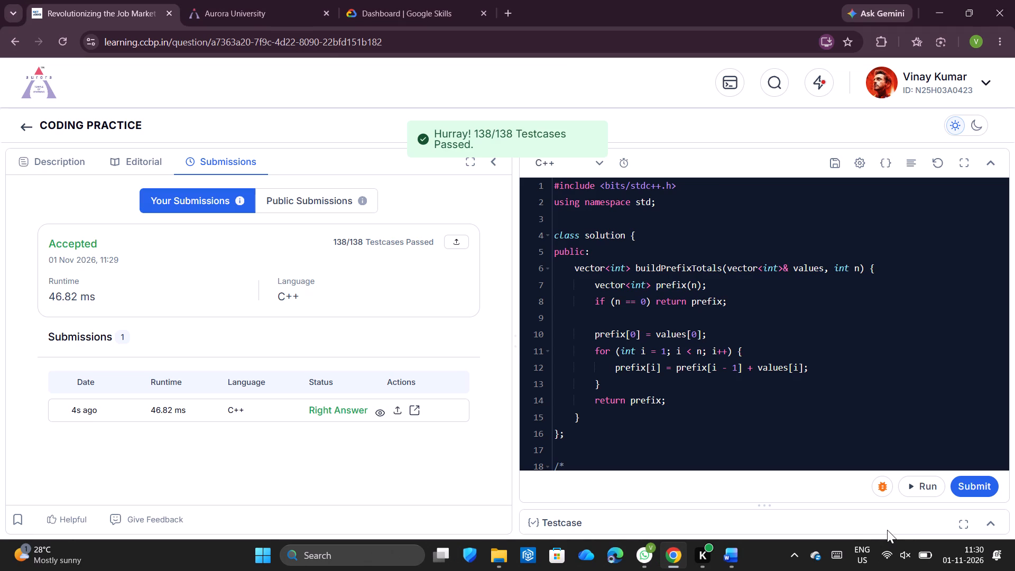
key("Delete")
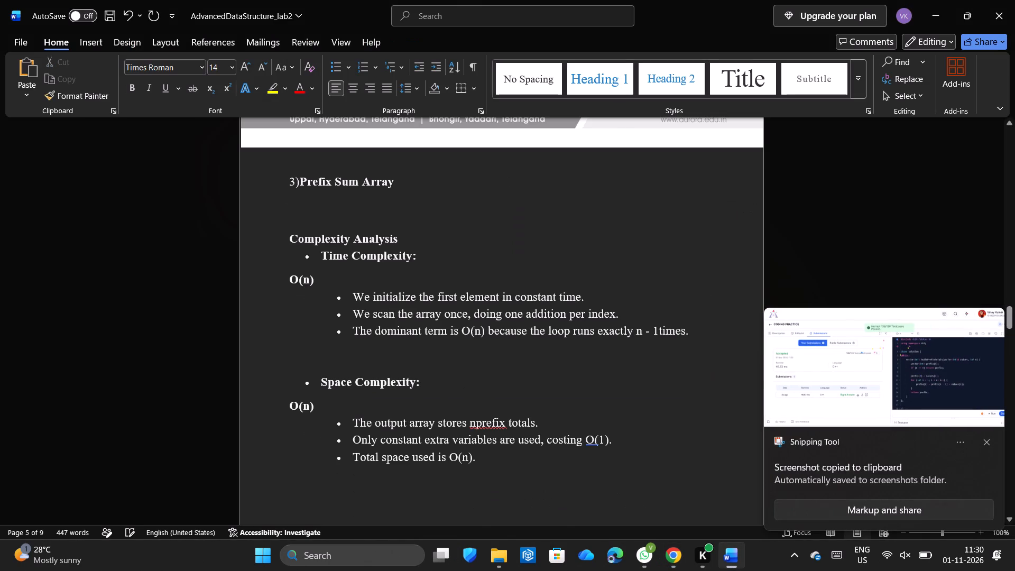
key("ctrl+v")
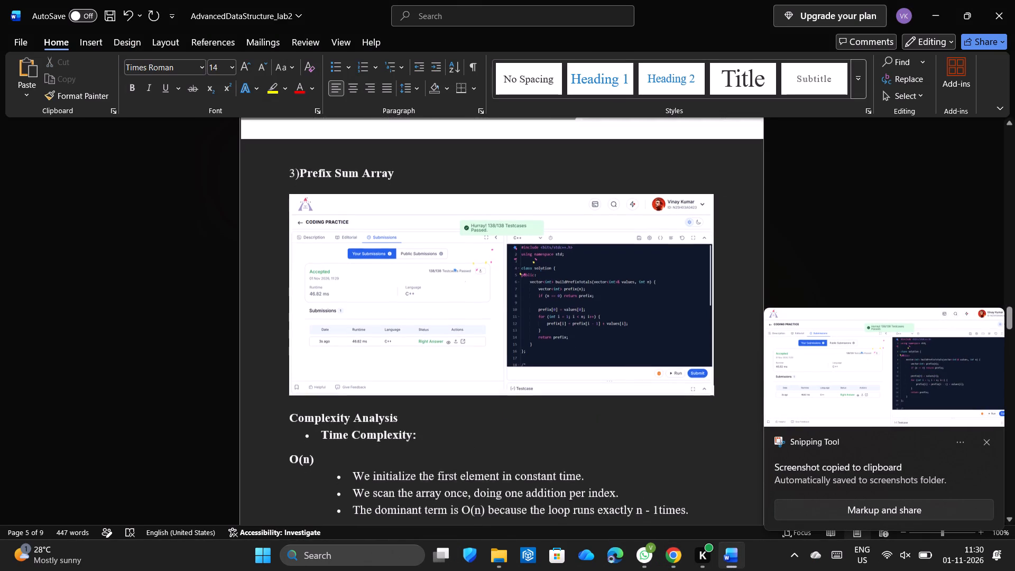
Select the old picture under Book Title Prefixes in the journal, switch to Chrome and open the Book Title Prefixes question.
scroll(567, 342, "down", 1)
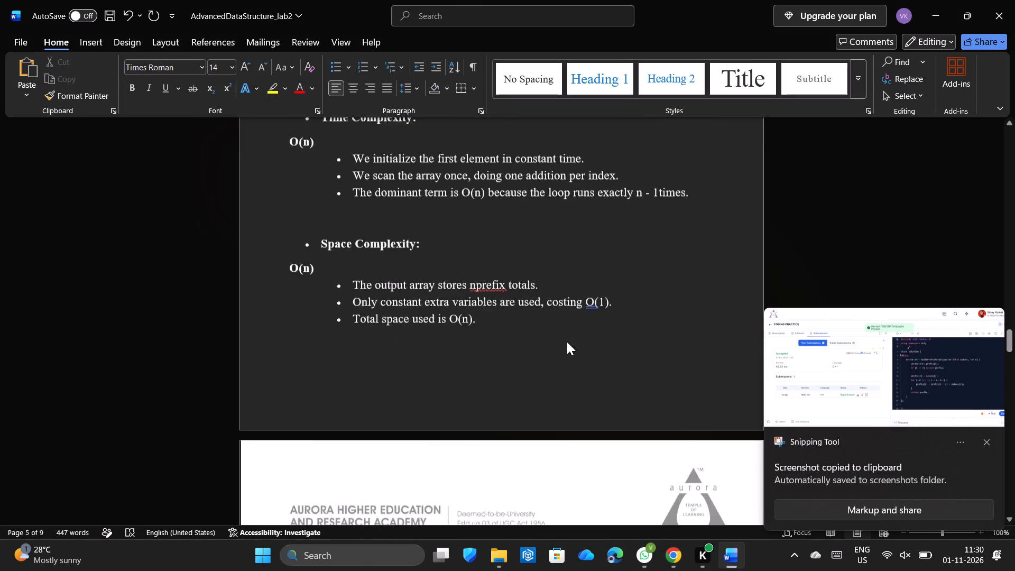
scroll(567, 342, "down", 1)
left_click(567, 342)
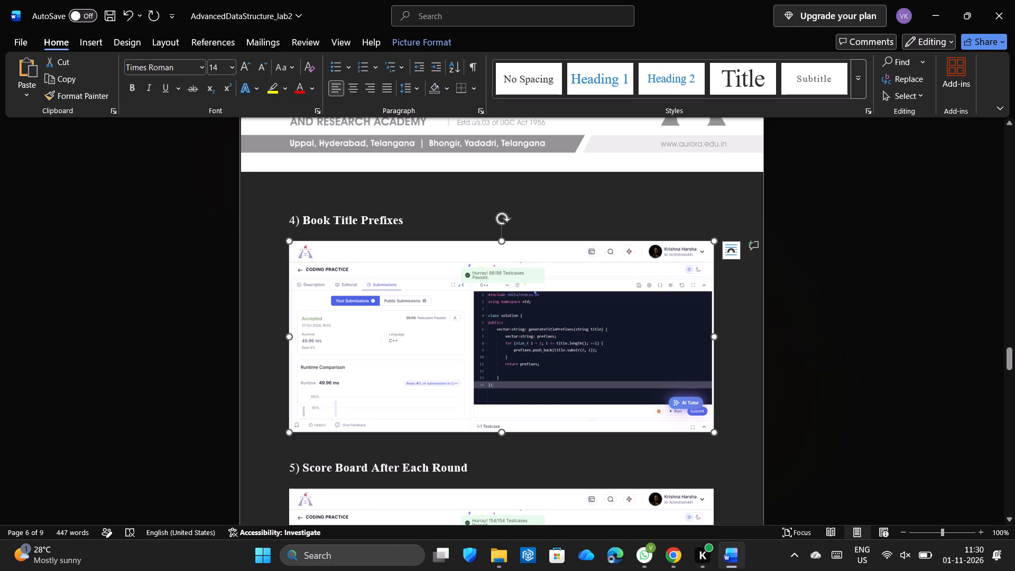
key("alt+Tab")
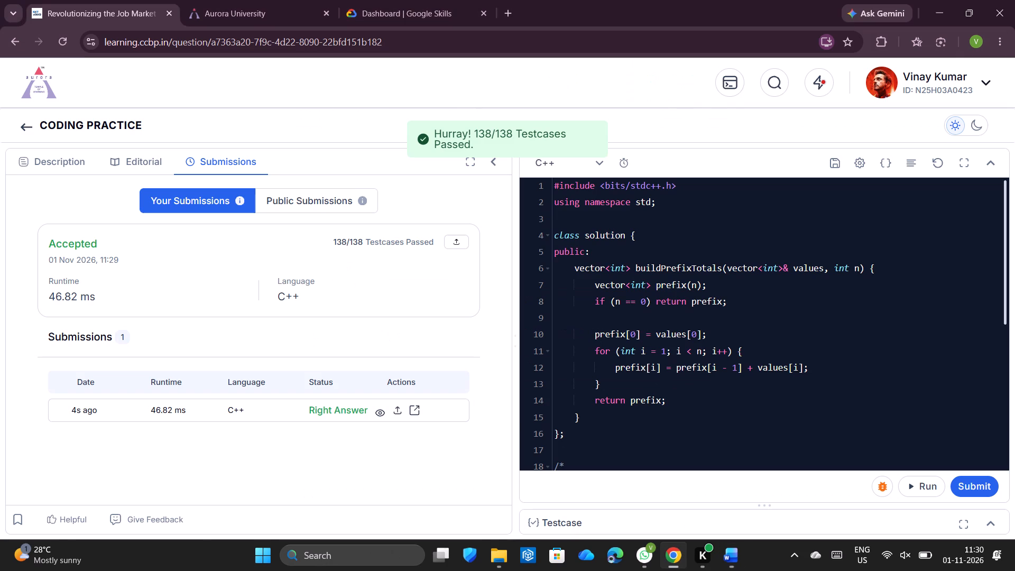
left_click(27, 124)
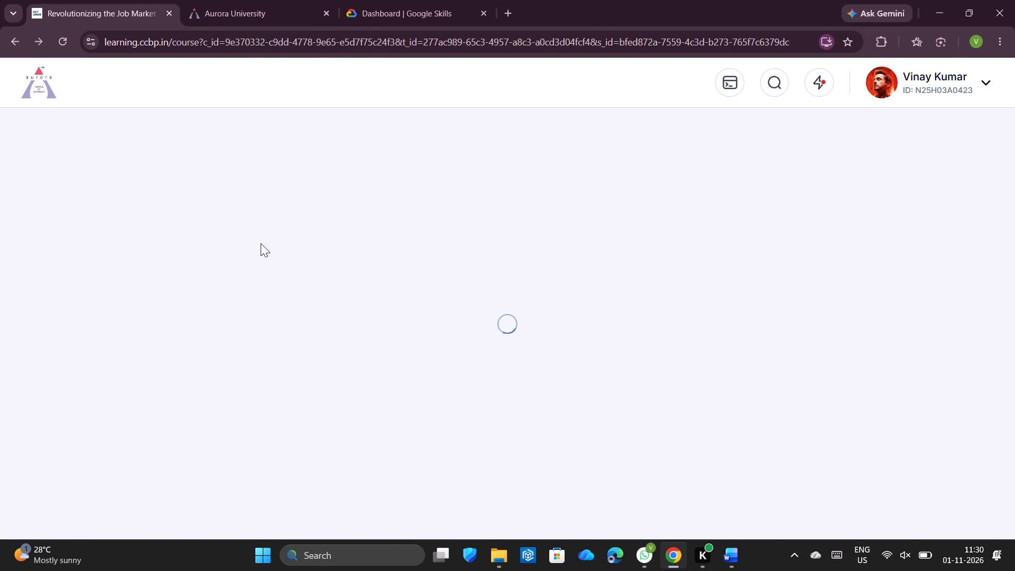
left_click(499, 287)
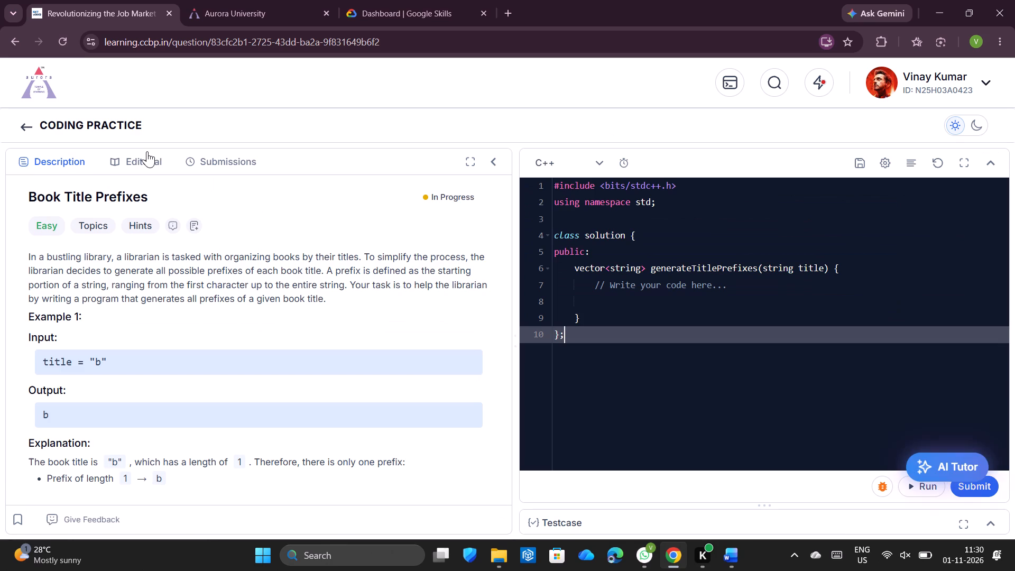
Replace the Book Title Prefixes starter code with the editorial's last C++ solution, which grows a running prefix string, and submit it.
left_click(147, 151)
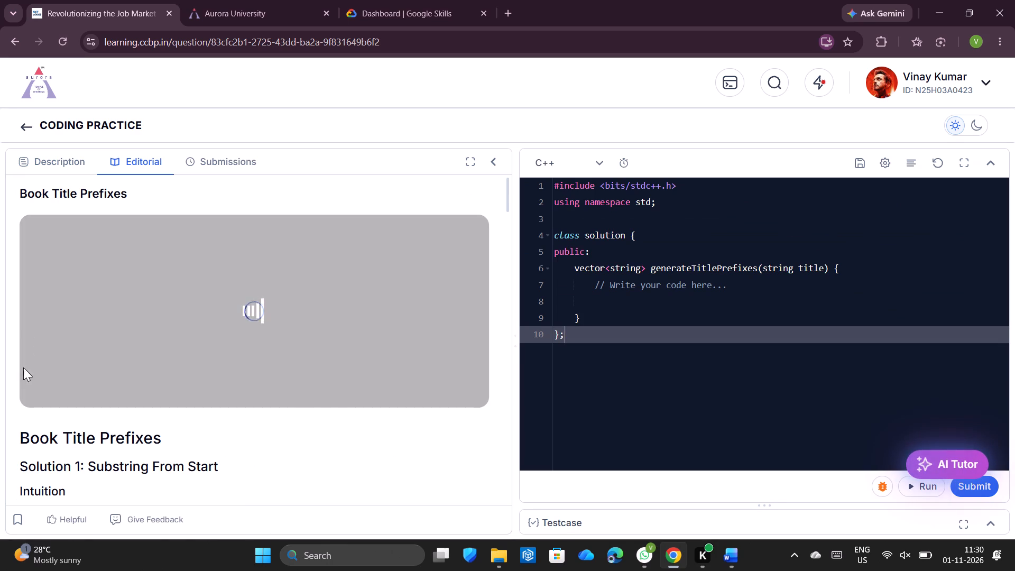
scroll(20, 373, "down", 16)
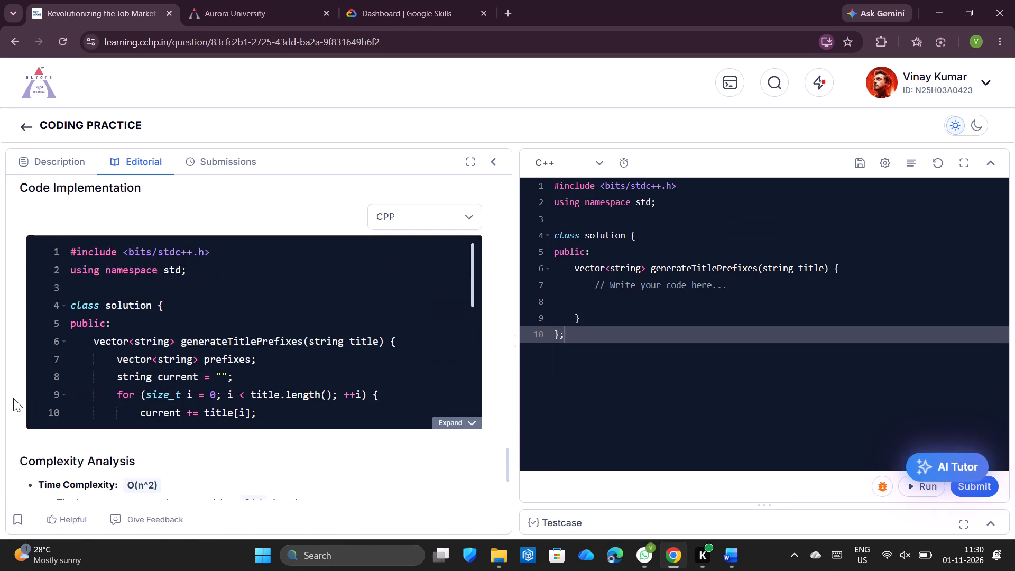
scroll(13, 398, "down", 11)
left_click(203, 213)
key("ctrl+a")
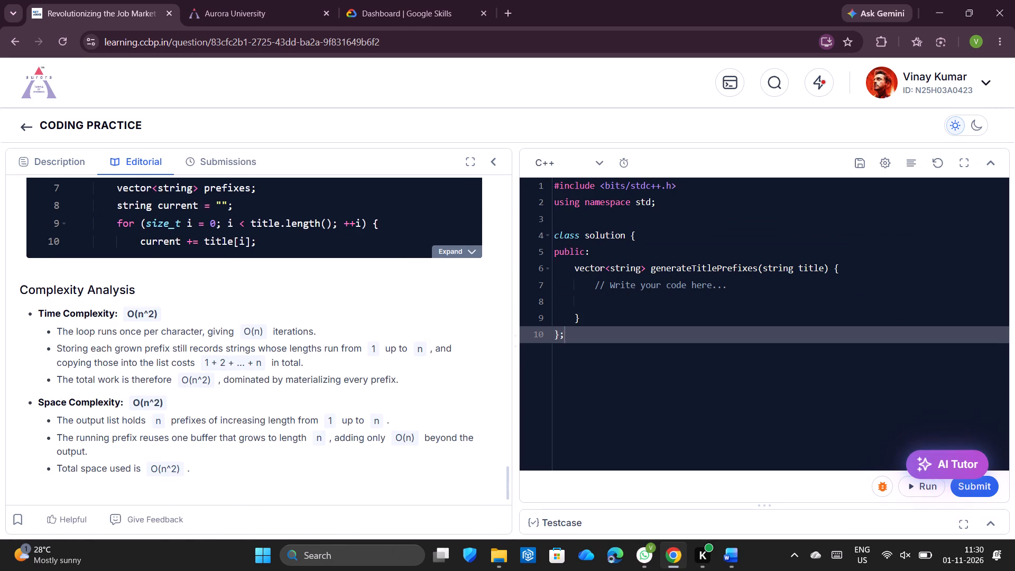
key("ctrl+c")
left_click(568, 362)
key("ctrl+a")
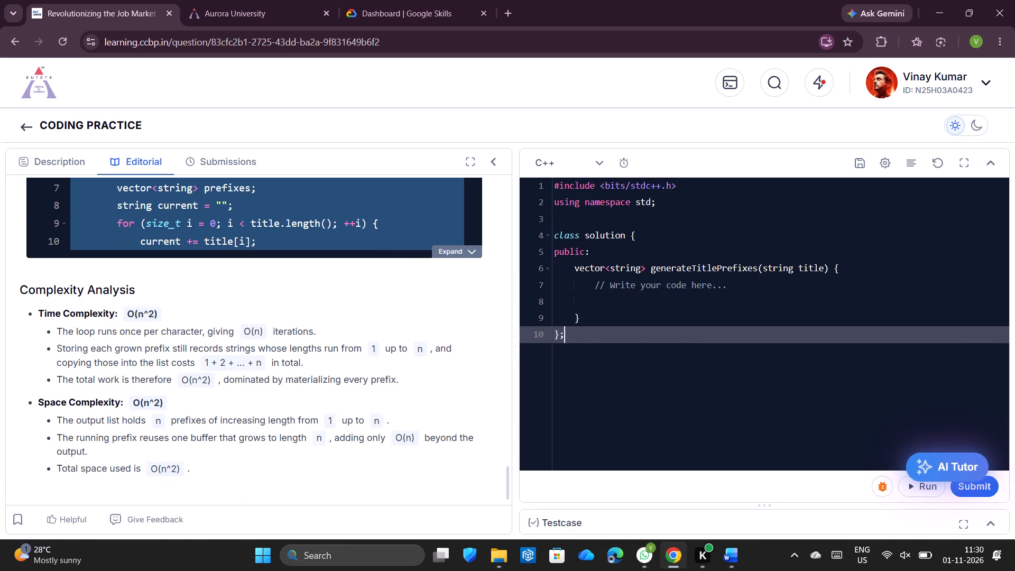
key("ctrl+v")
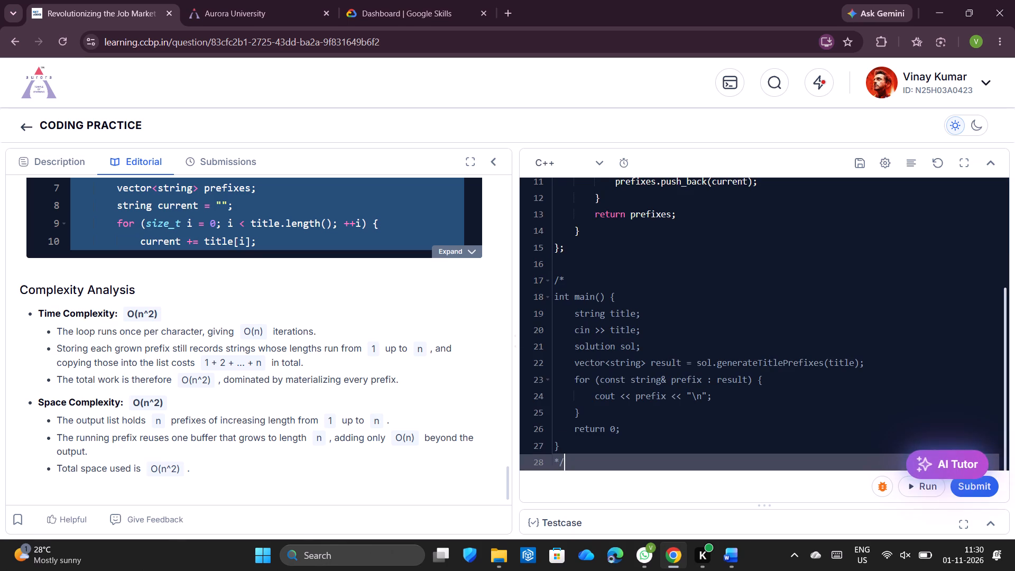
key("ctrl+Return")
Capture the Book Title Prefixes submission page with the top of the code showing and replace the selected old picture in the Word journal with it.
scroll(767, 302, "up", 13)
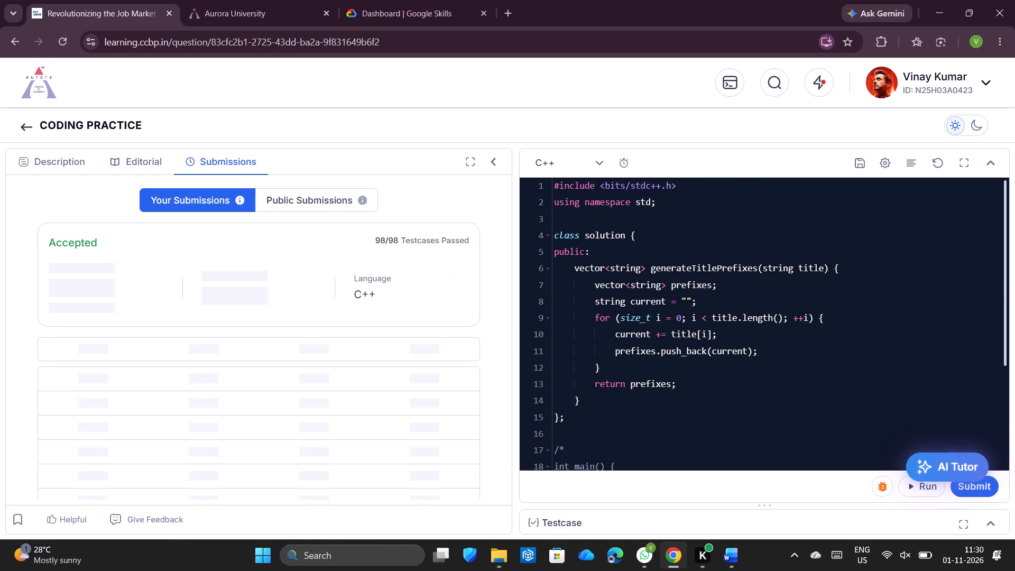
key("Print")
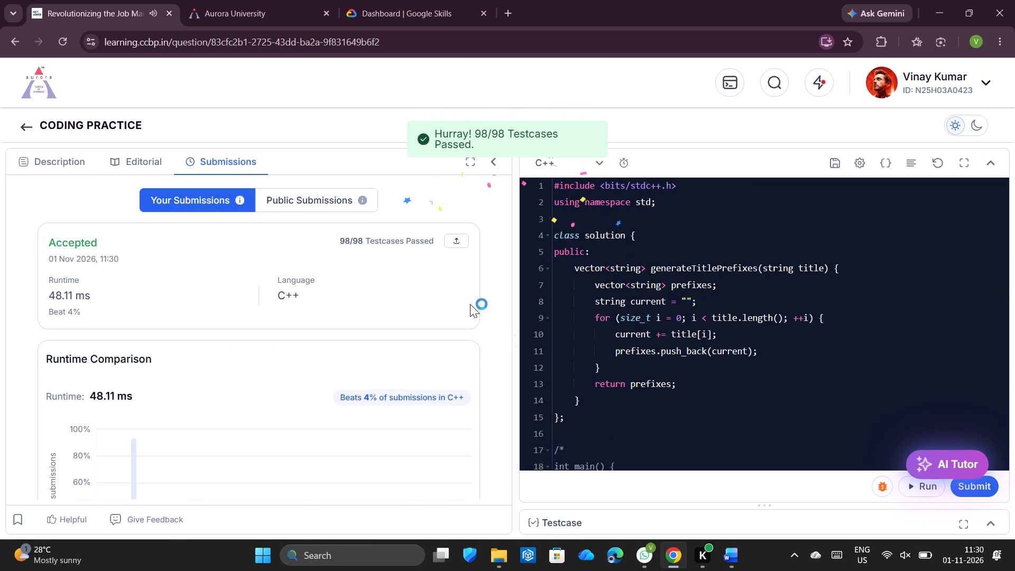
left_click(0, 58)
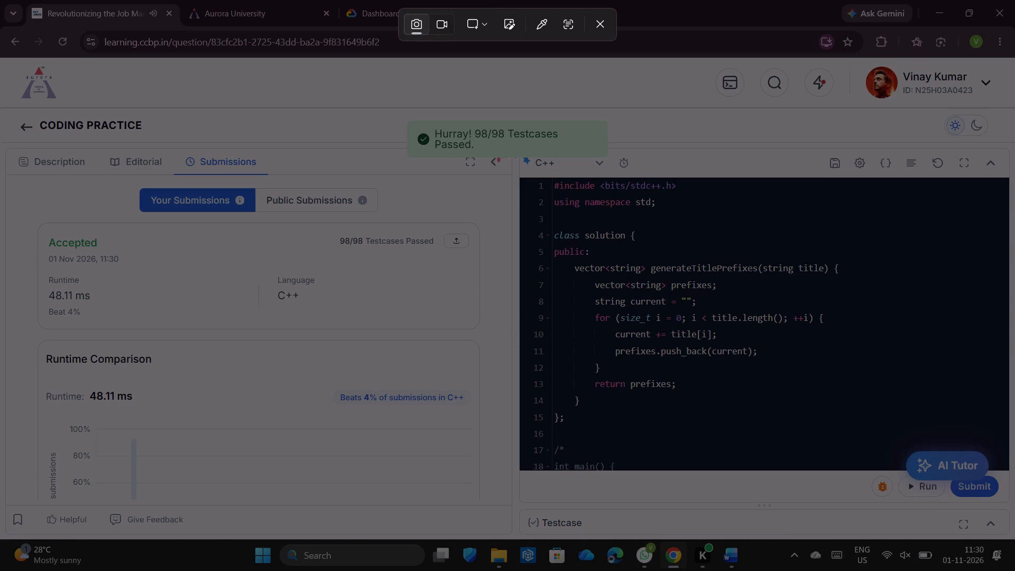
left_click_drag(0, 58, 1014, 508)
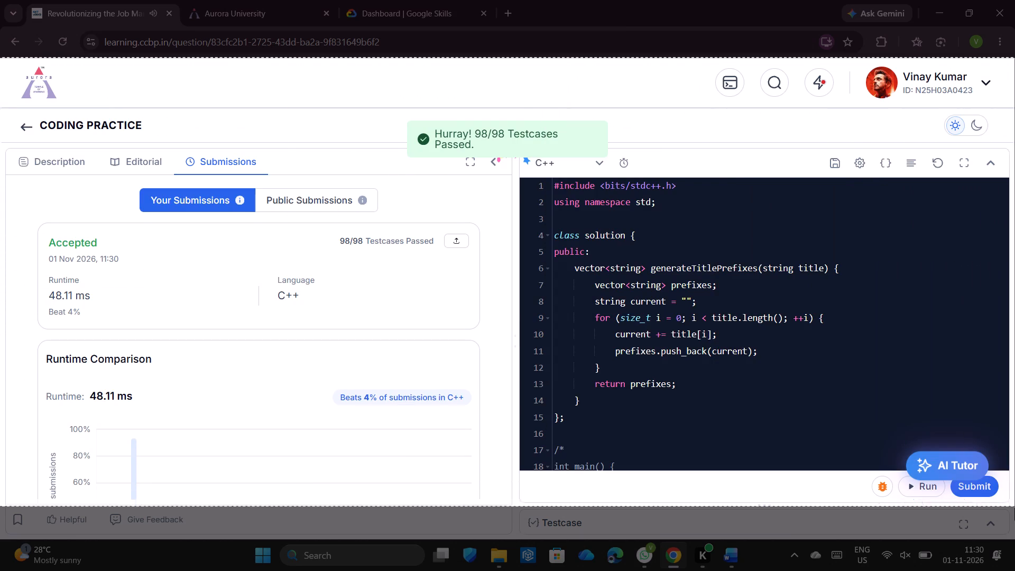
left_click_drag(1014, 508, 1014, 539)
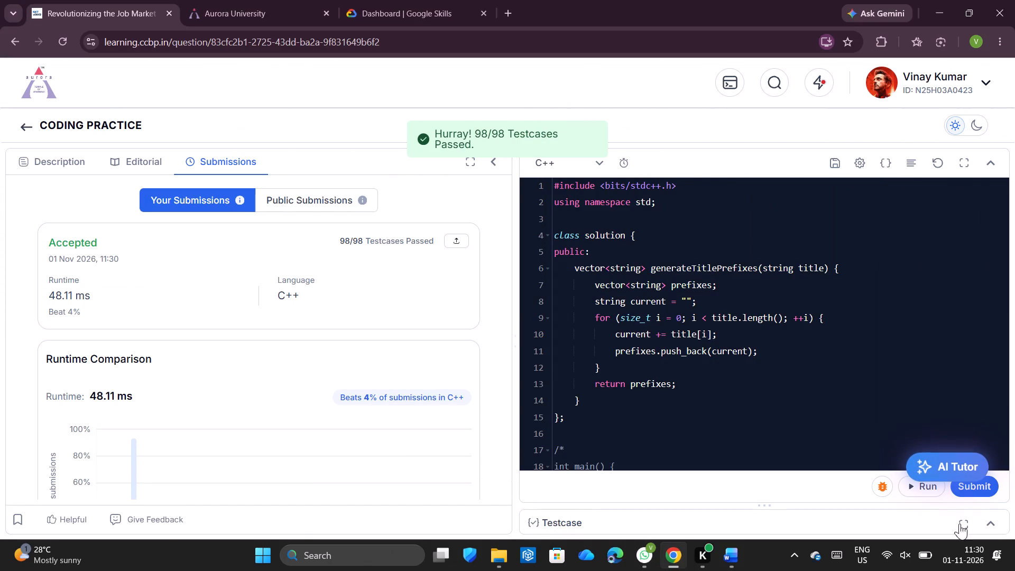
key("alt+Tab")
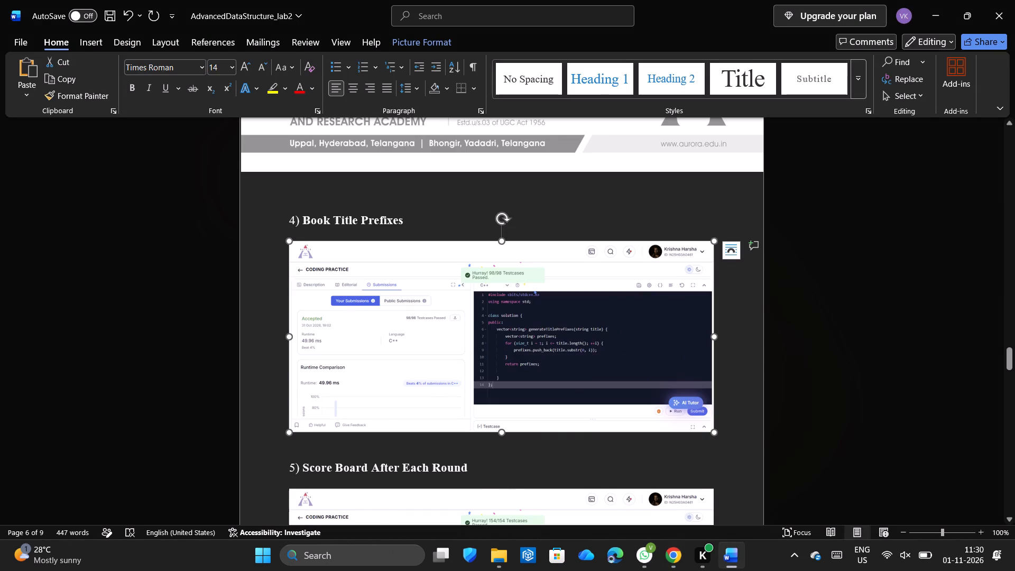
key("Delete")
key("ctrl+v")
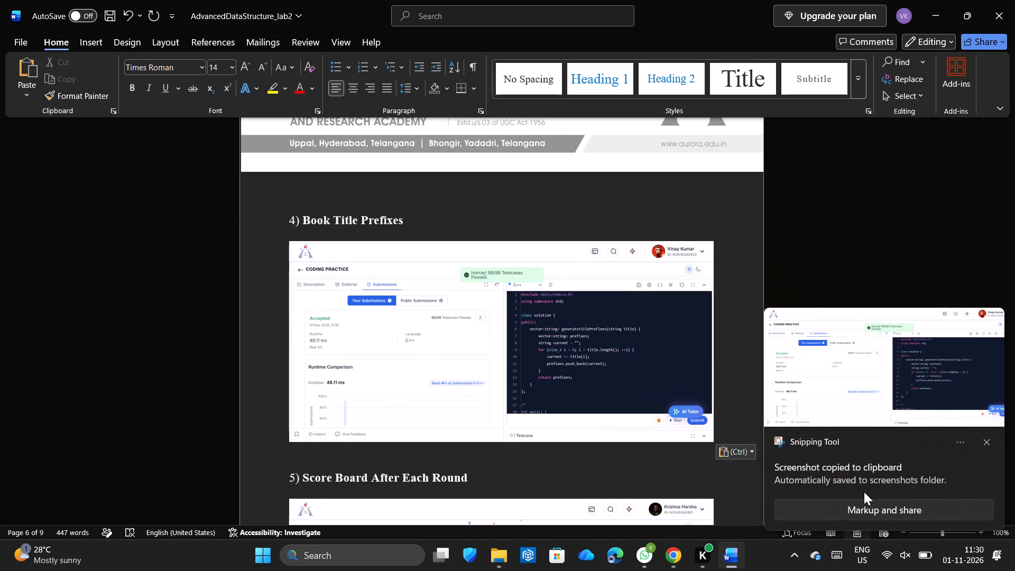
Select the old picture under Score Board After Each Round in the journal, switch to Chrome and open the Scoreboard After Each Round question.
scroll(585, 401, "down", 1)
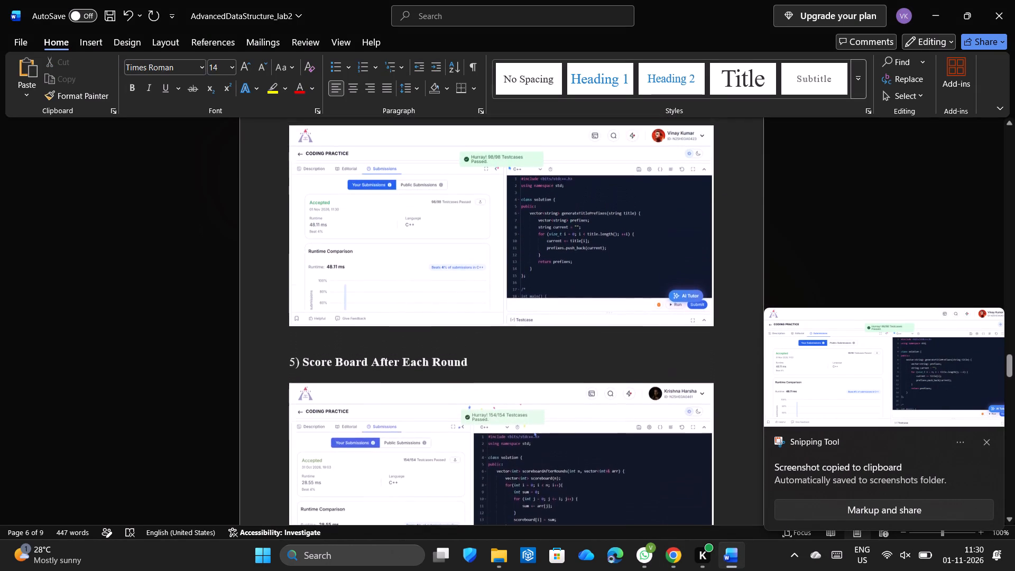
scroll(585, 401, "down", 1)
left_click(585, 401)
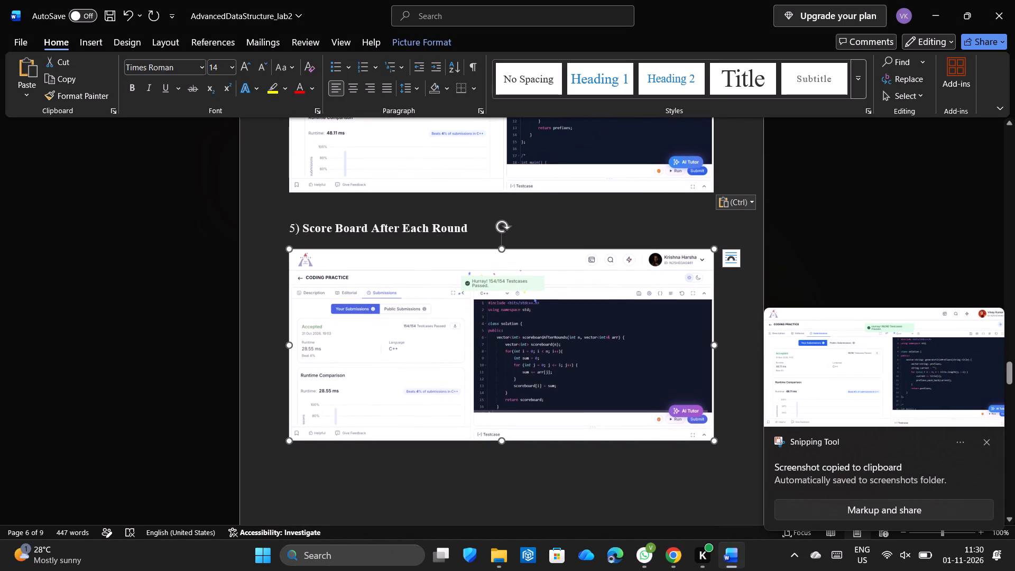
key("alt+Tab")
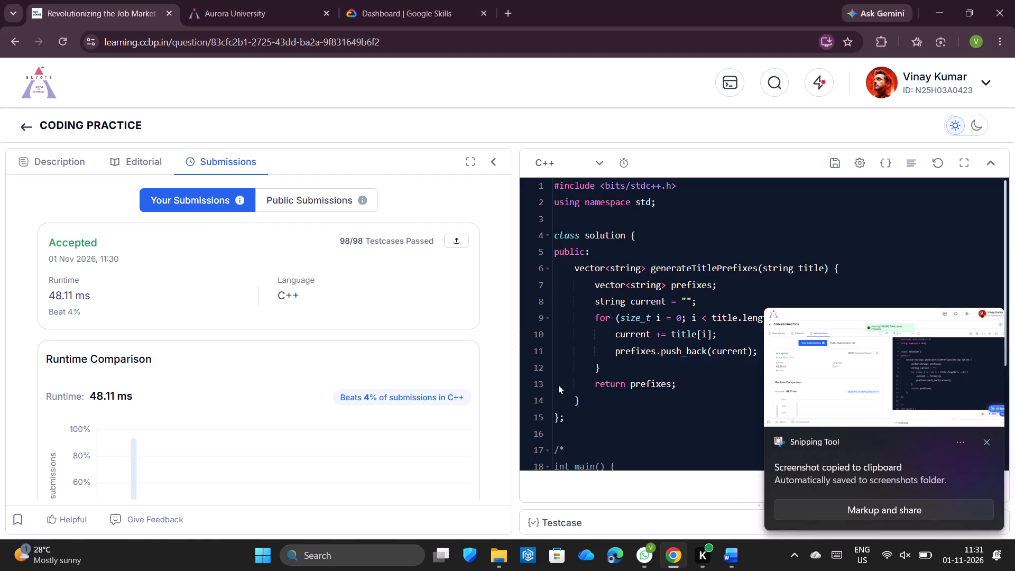
left_click(31, 127)
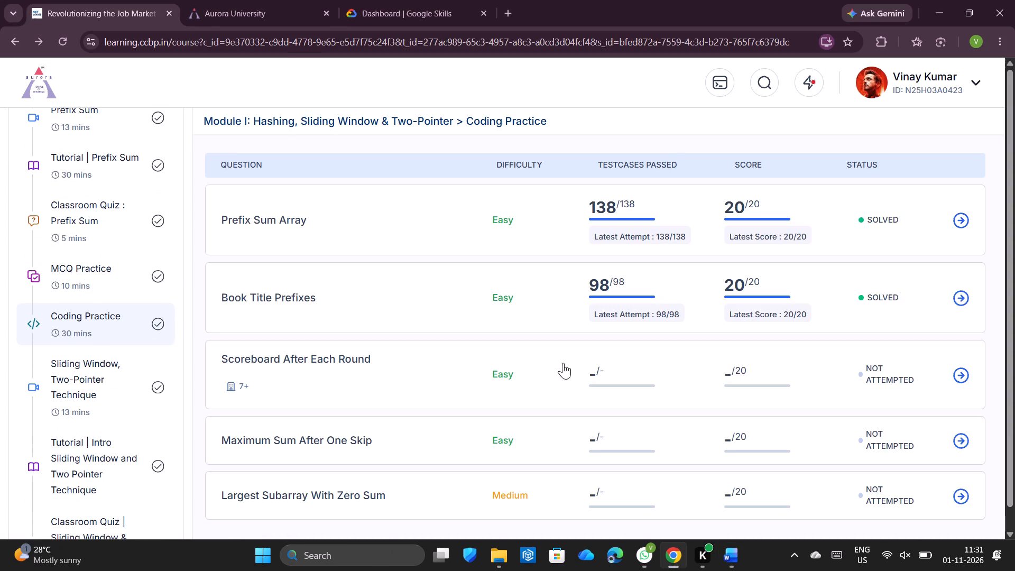
left_click(571, 376)
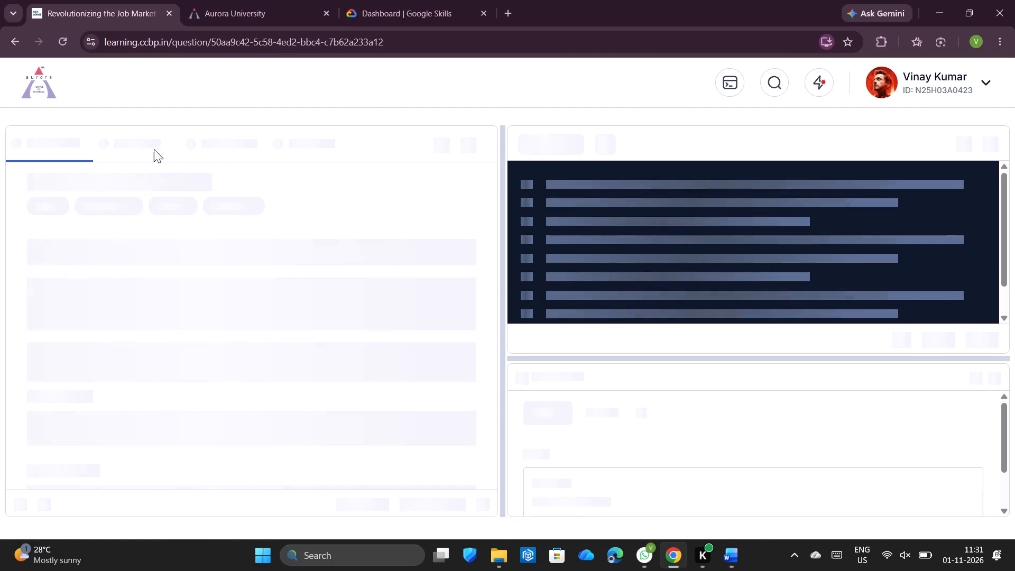
Replace the Scoreboard After Each Round starter code with the editorial's last C++ solution, the O(n) running sum, and submit it.
left_click(146, 148)
left_click(147, 163)
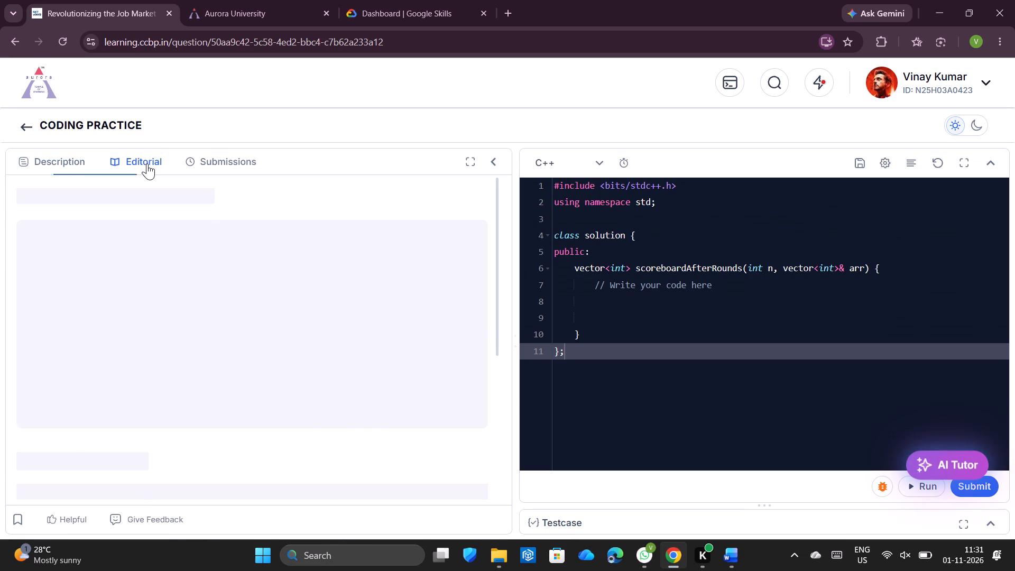
scroll(25, 325, "down", 20)
scroll(25, 325, "down", 7)
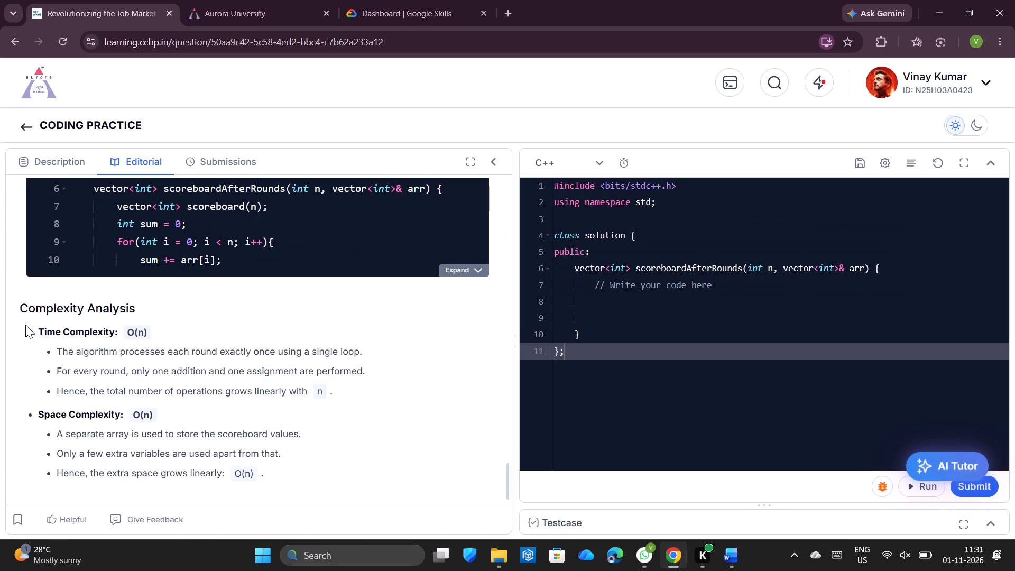
scroll(25, 325, "down", 1)
left_click(175, 235)
key("ctrl+a")
key("ctrl+c")
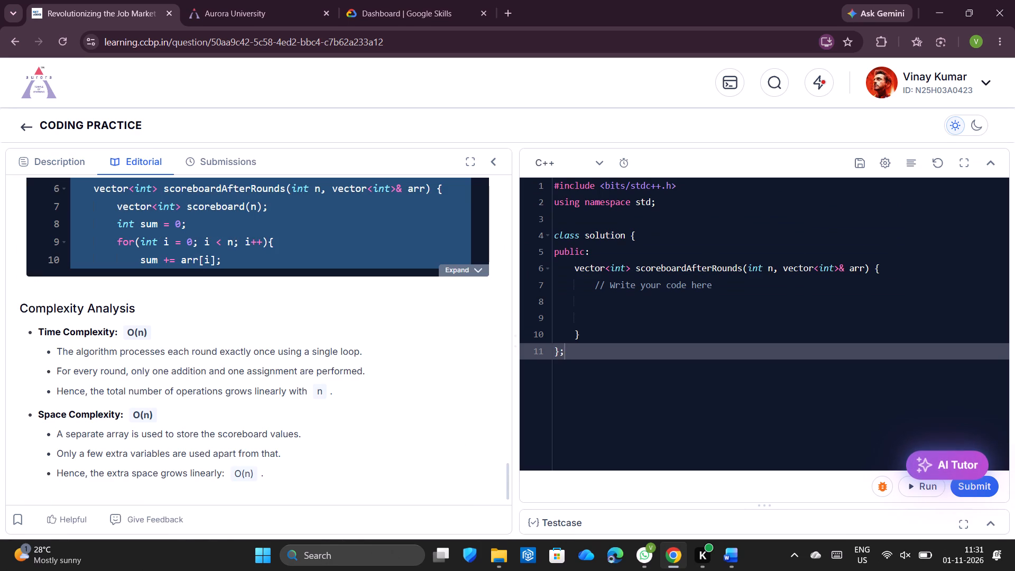
left_click(728, 369)
key("ctrl+a")
key("ctrl+v")
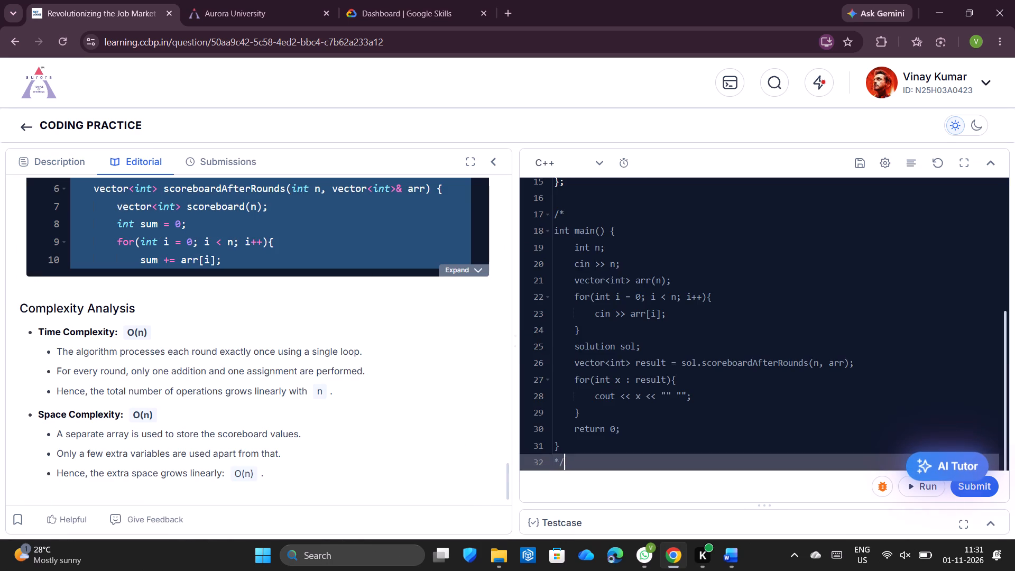
key("ctrl+Return")
Capture the Scoreboard After Each Round submission page with the top of the code showing and replace the selected old picture in the Word journal with it.
scroll(667, 346, "up", 12)
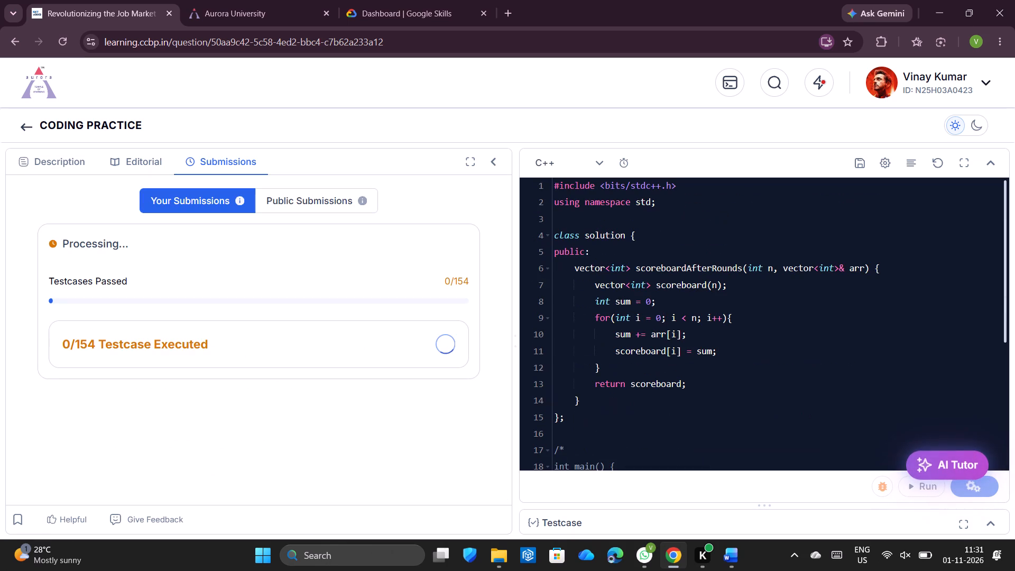
scroll(667, 346, "up", 6)
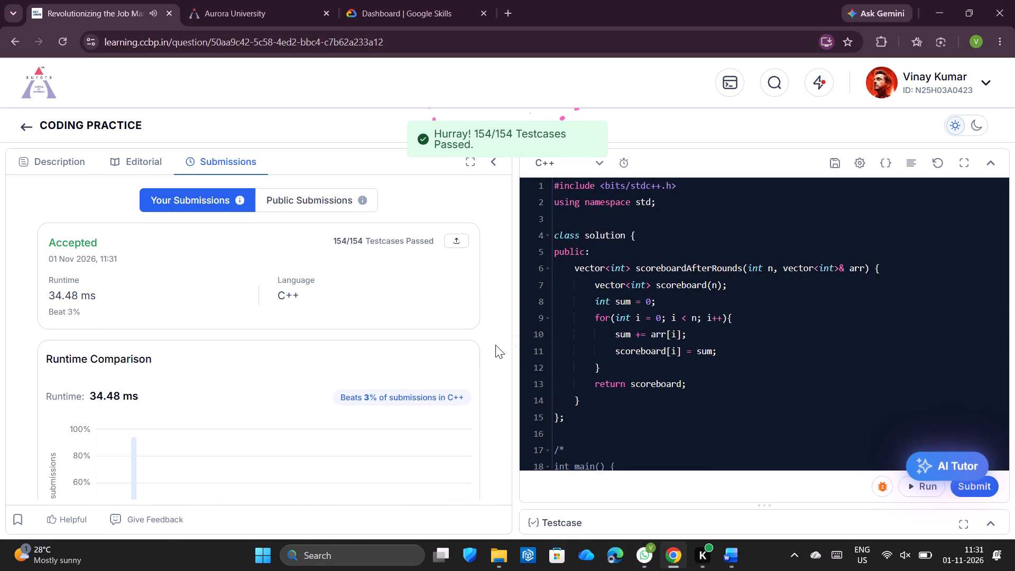
key("Print")
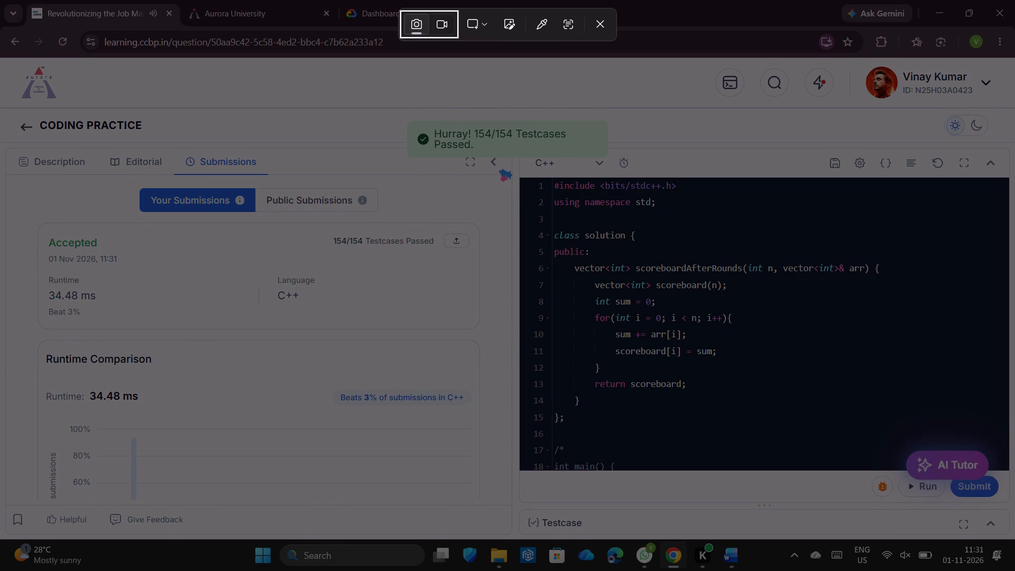
left_click_drag(0, 58, 762, 517)
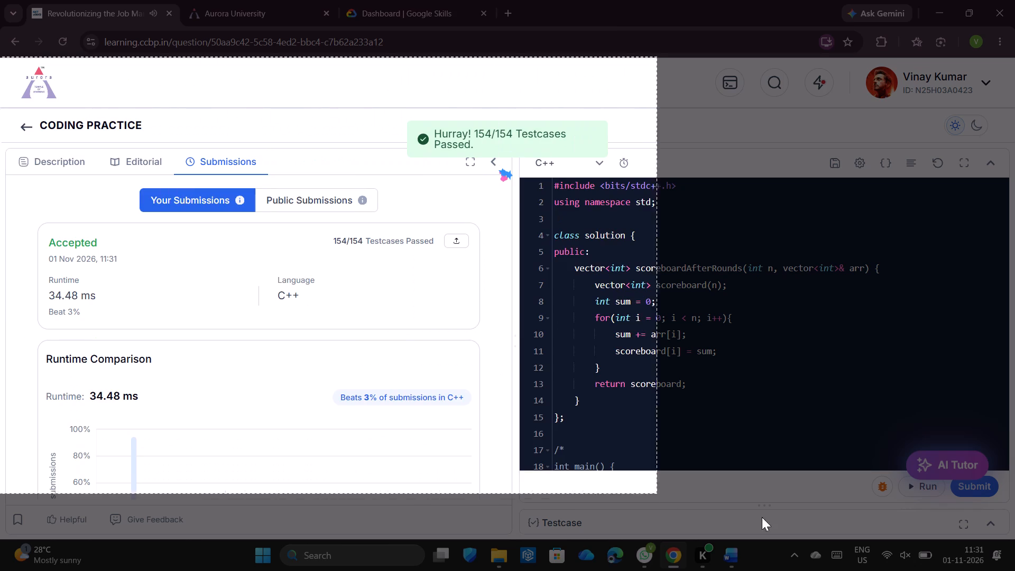
left_click_drag(762, 517, 1014, 539)
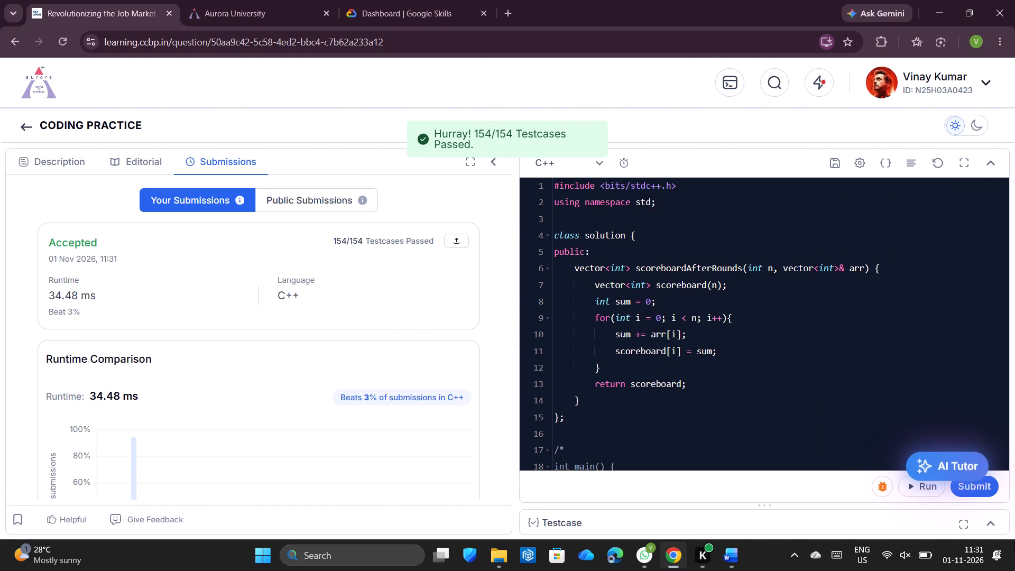
key("alt+Tab")
key("Delete")
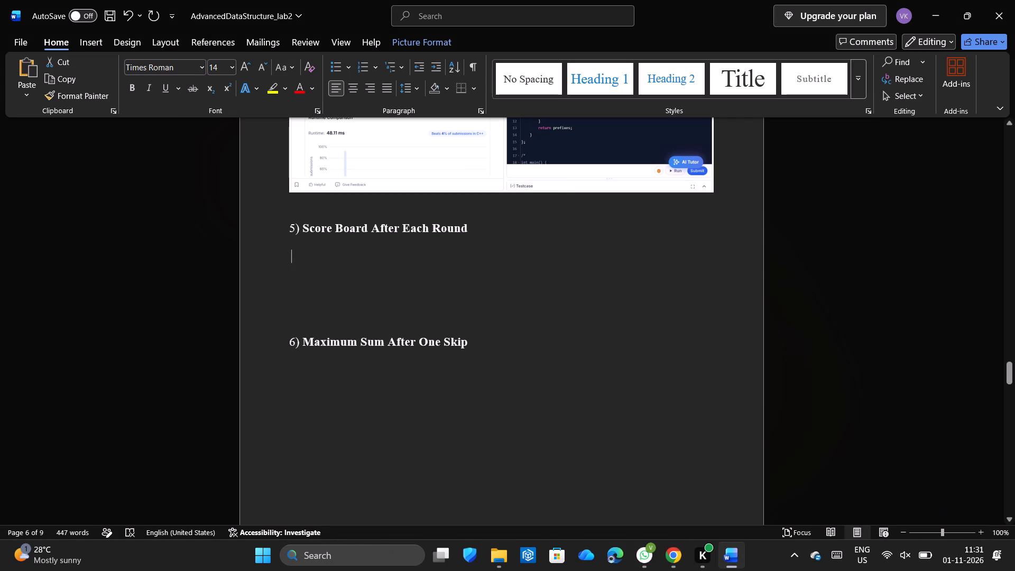
key("ctrl+v")
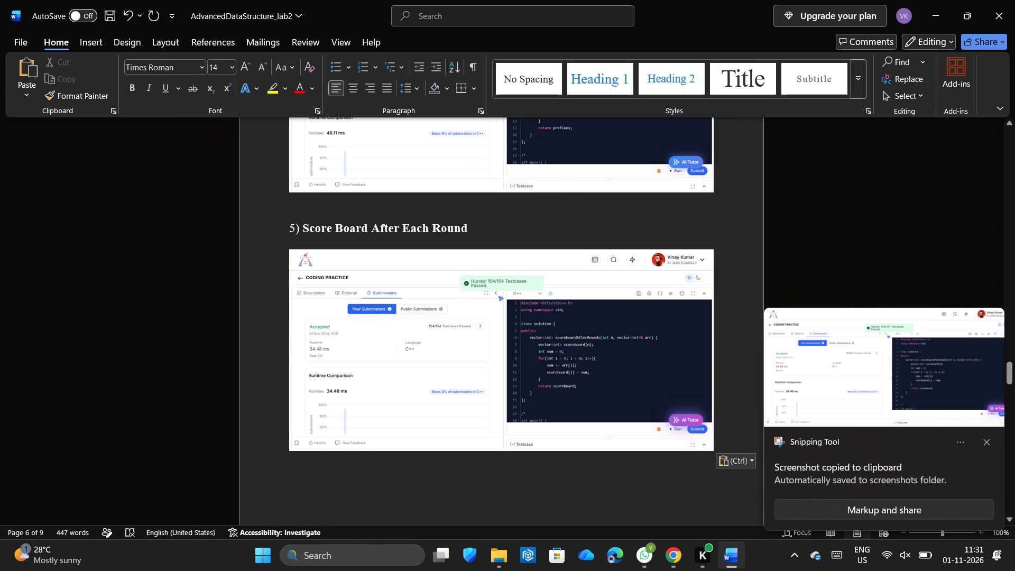
Select the old picture under Maximum Sum After One Skip in the journal, switch to Chrome and open the Maximum Sum After One Skip question.
scroll(653, 358, "down", 1)
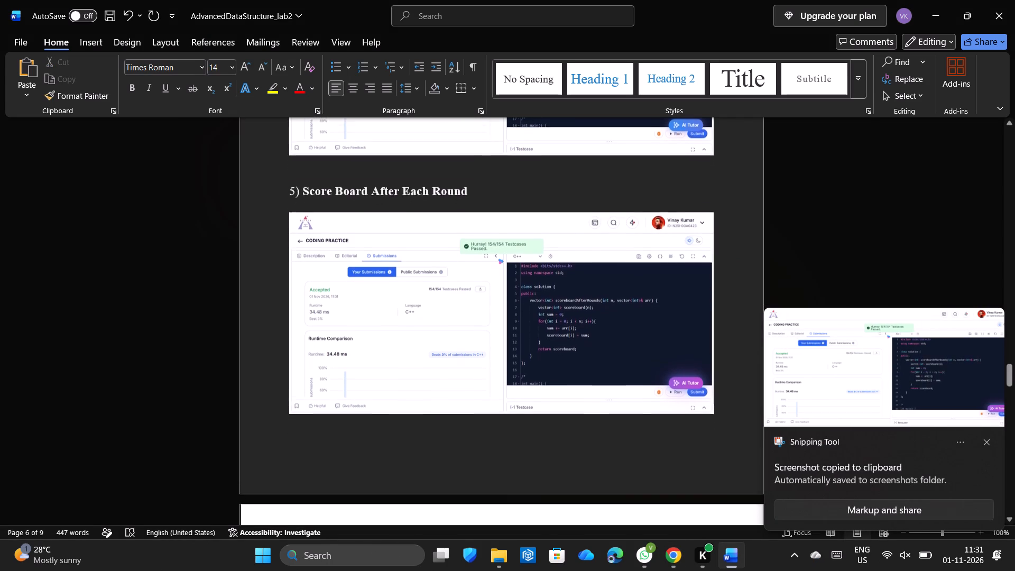
scroll(653, 358, "down", 1)
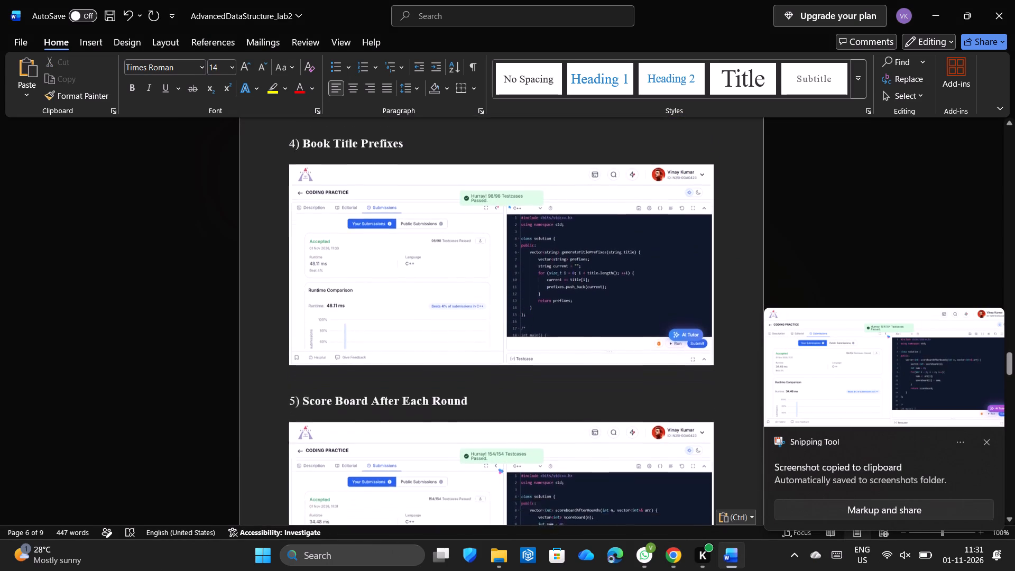
scroll(653, 358, "down", 1)
left_click(653, 358)
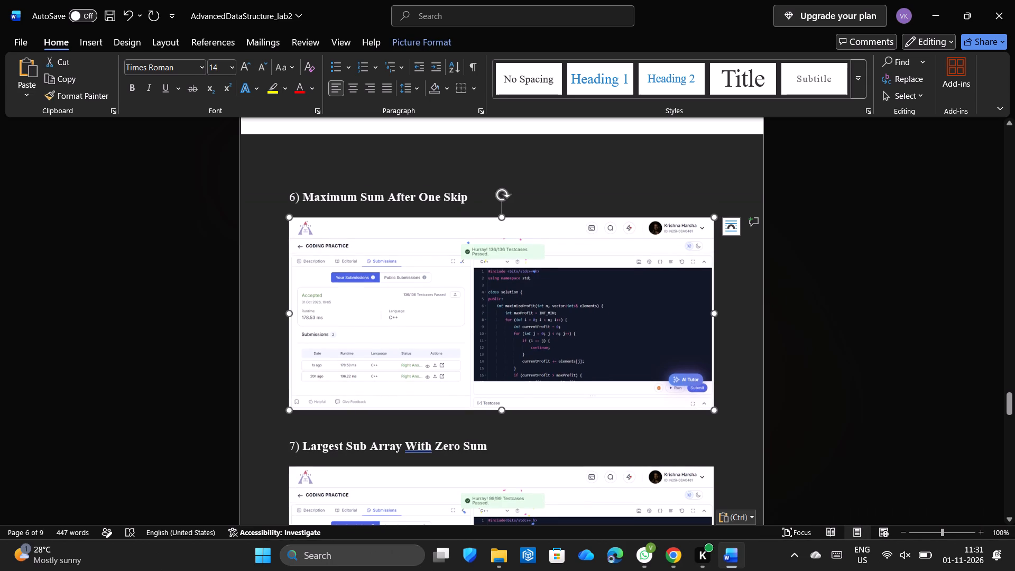
key("alt+Tab")
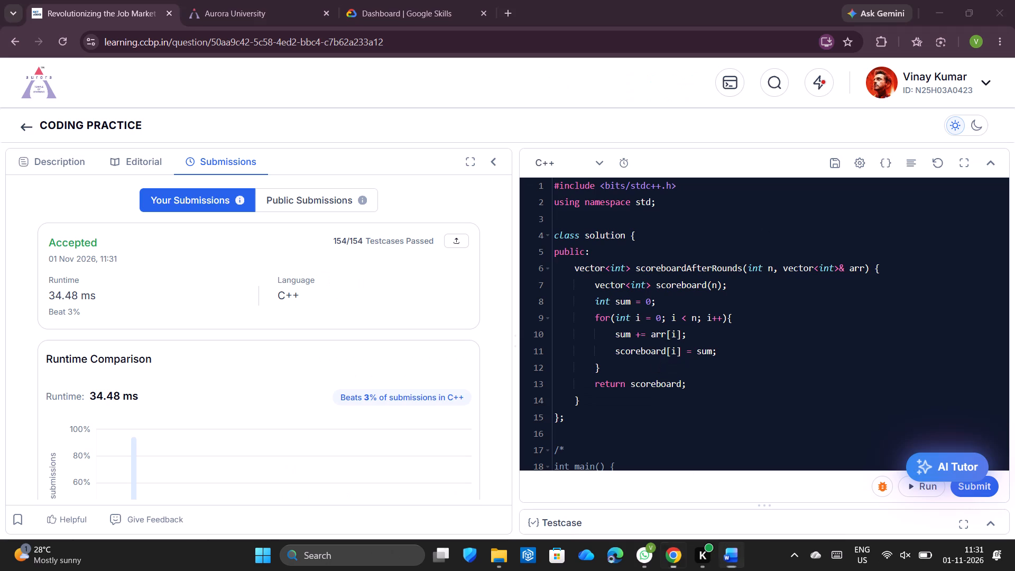
left_click(24, 126)
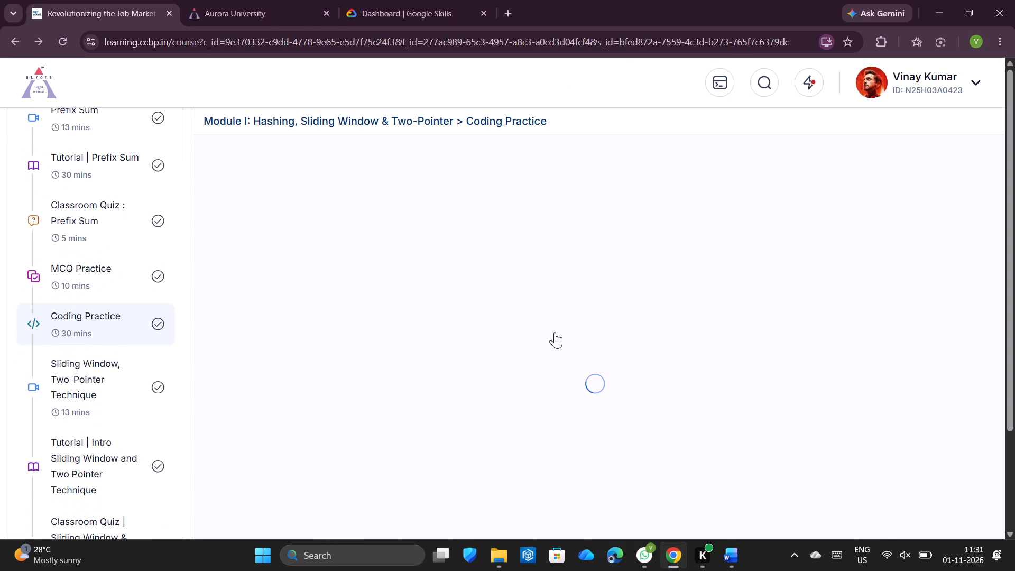
scroll(548, 431, "down", 2)
left_click(560, 412)
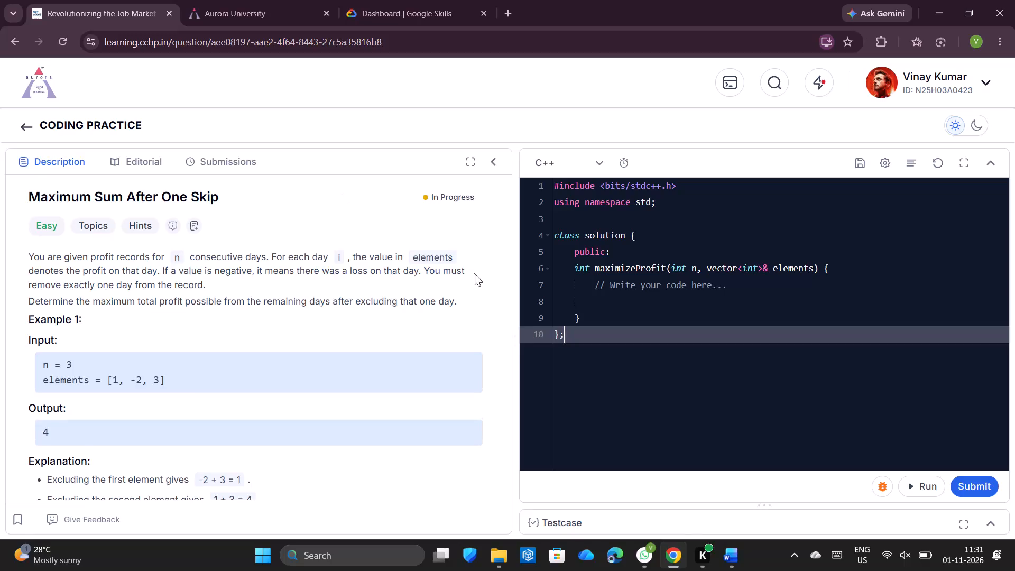
Replace the Maximum Sum After One Skip starter code with the editorial's last C++ solution, which subtracts the smallest element from the total, and submit it.
left_click(134, 168)
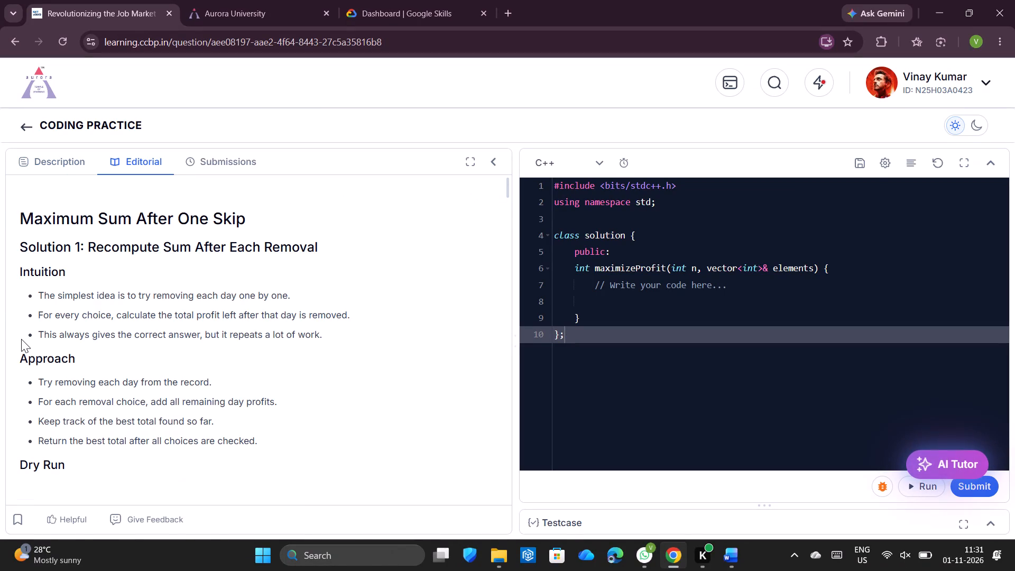
scroll(21, 339, "down", 20)
scroll(21, 339, "down", 14)
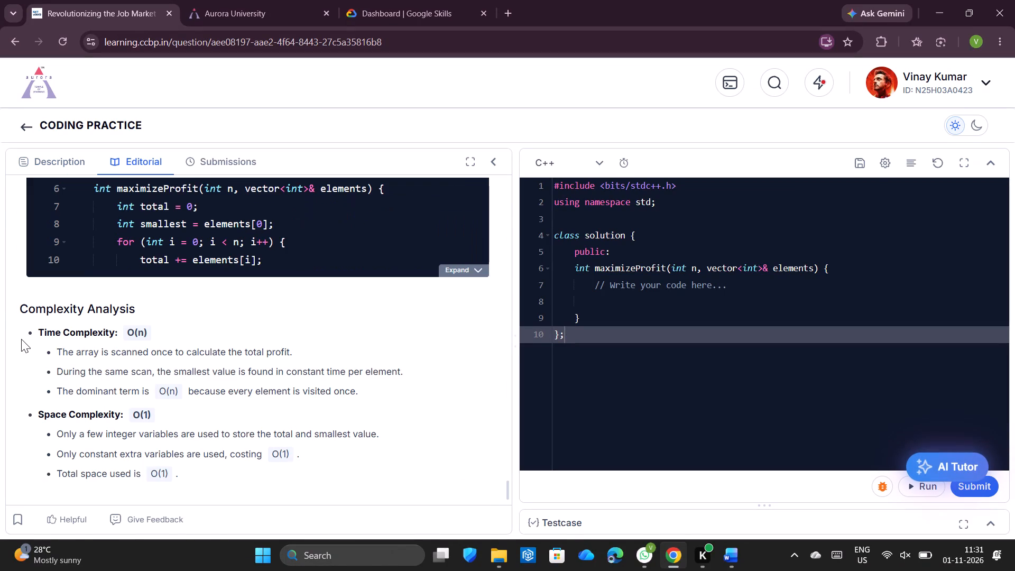
left_click(134, 251)
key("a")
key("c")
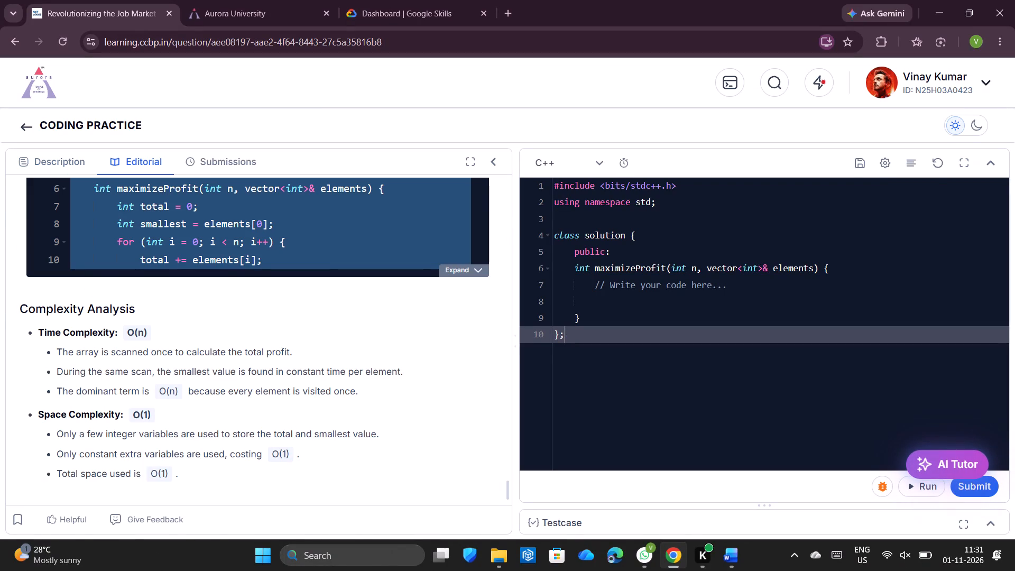
left_click(625, 366)
key("ctrl+a")
key("ctrl+v")
key("ctrl+Return")
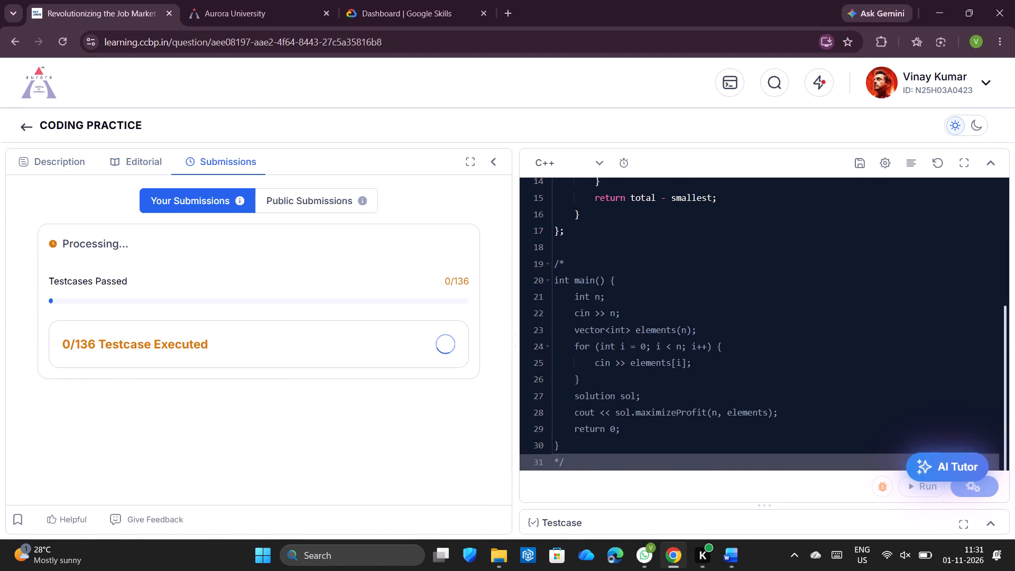
Capture the Maximum Sum After One Skip submission page with the top of the code showing and replace the selected old picture in the Word journal with it.
scroll(625, 366, "up", 14)
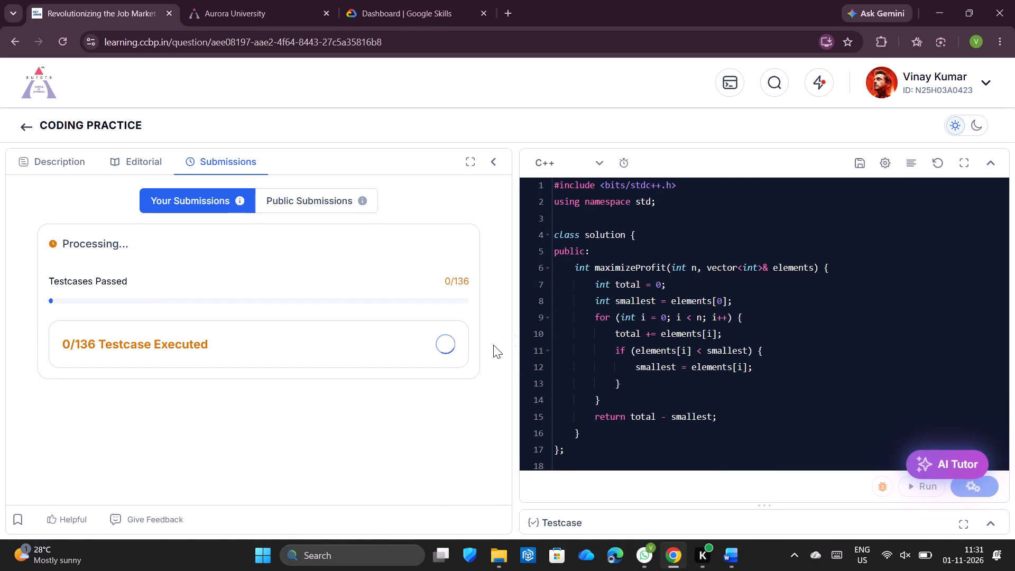
key("Print")
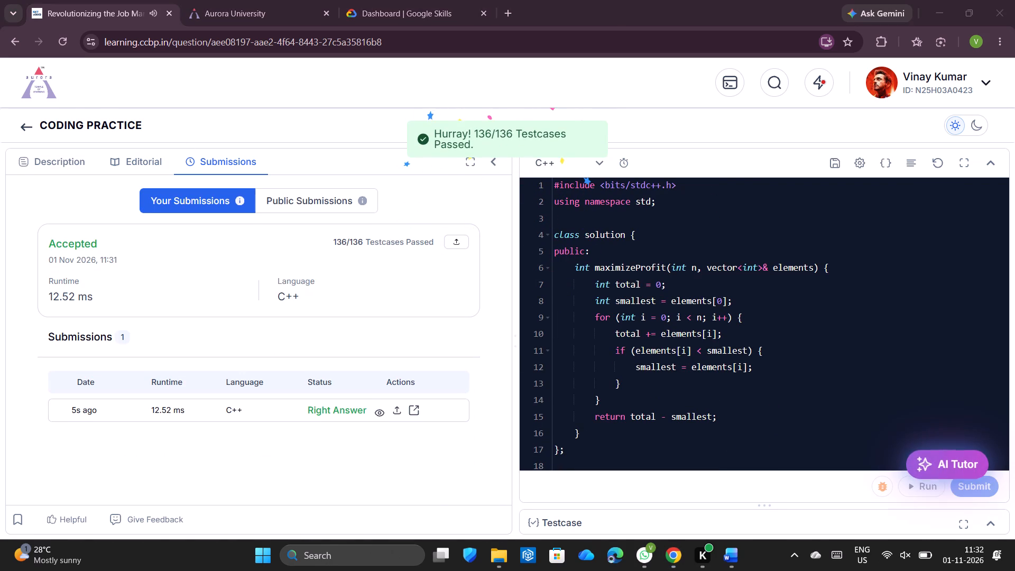
left_click_drag(0, 57, 1010, 543)
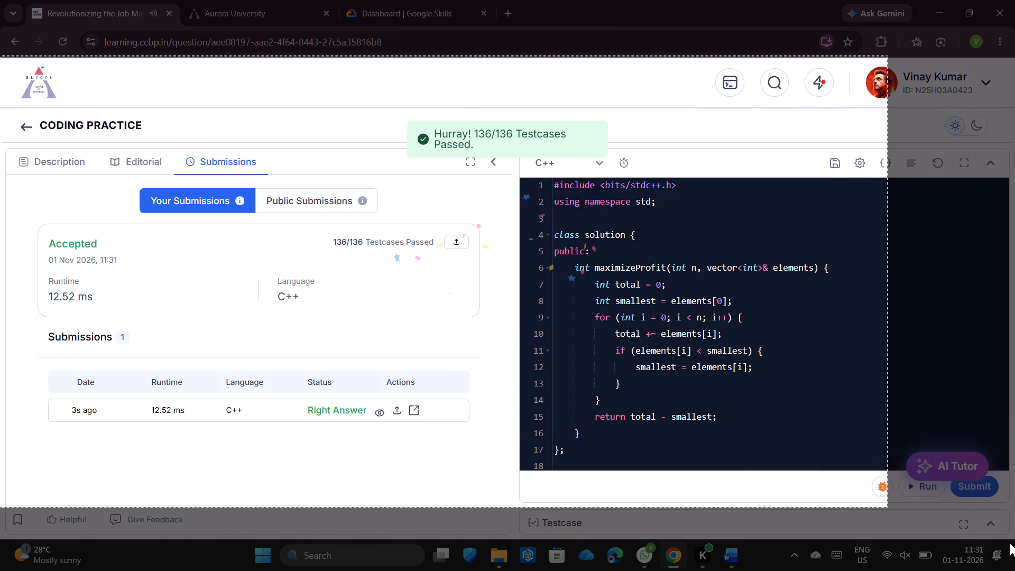
left_click_drag(1010, 543, 1014, 537)
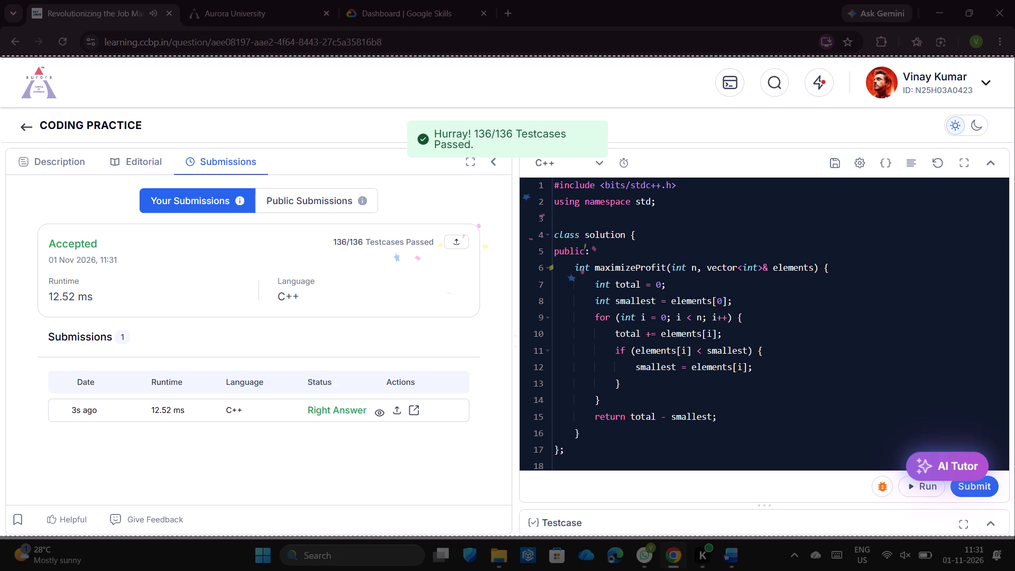
left_click_drag(1014, 537, 1013, 537)
key("alt+Tab")
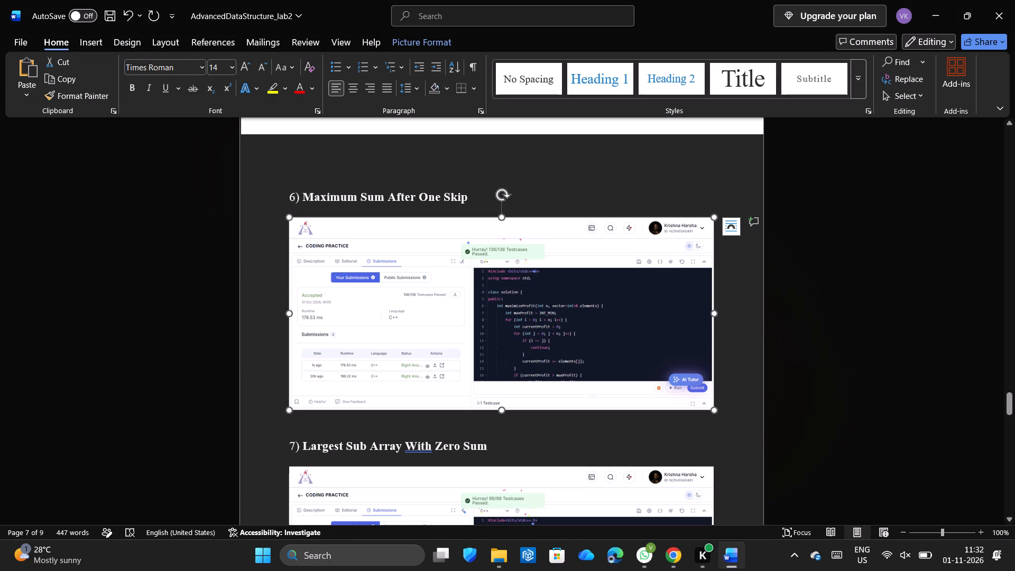
key("Delete")
key("ctrl+v")
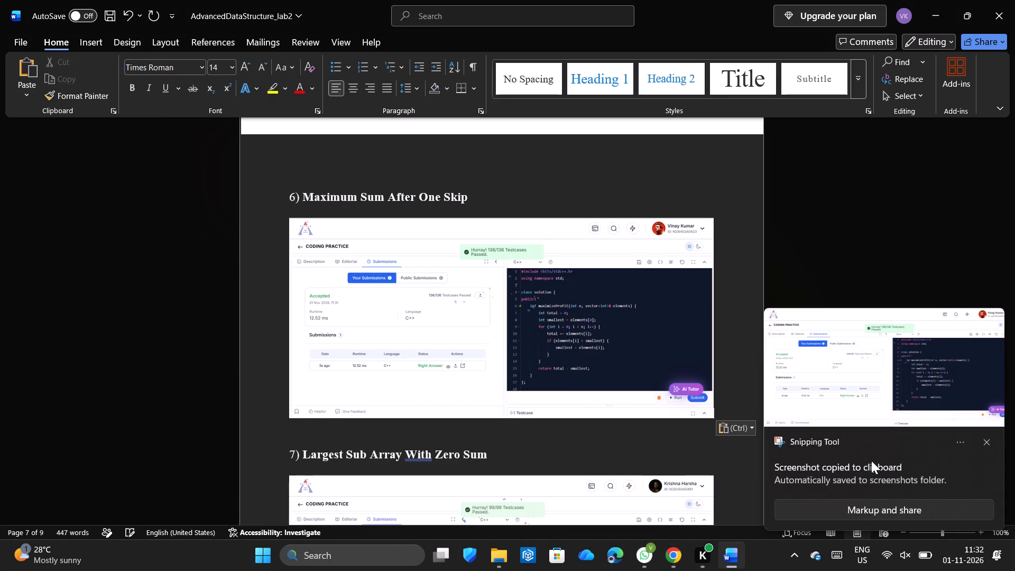
Select the old picture under Largest Sub Array With Zero Sum in the journal, switch to Chrome and open the Largest Subarray With Zero Sum question.
scroll(714, 395, "down", 1)
left_click(614, 334)
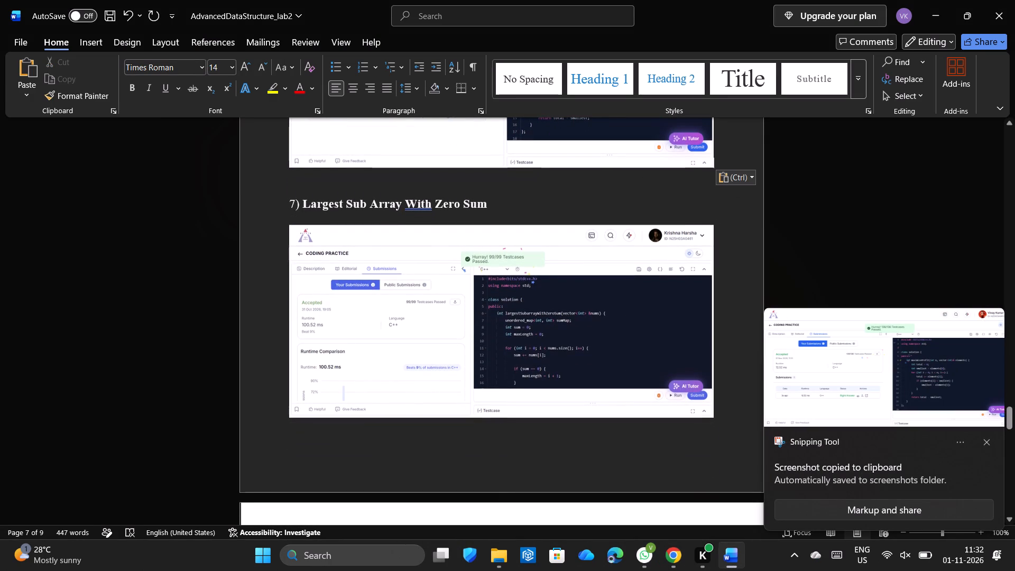
key("alt+Tab")
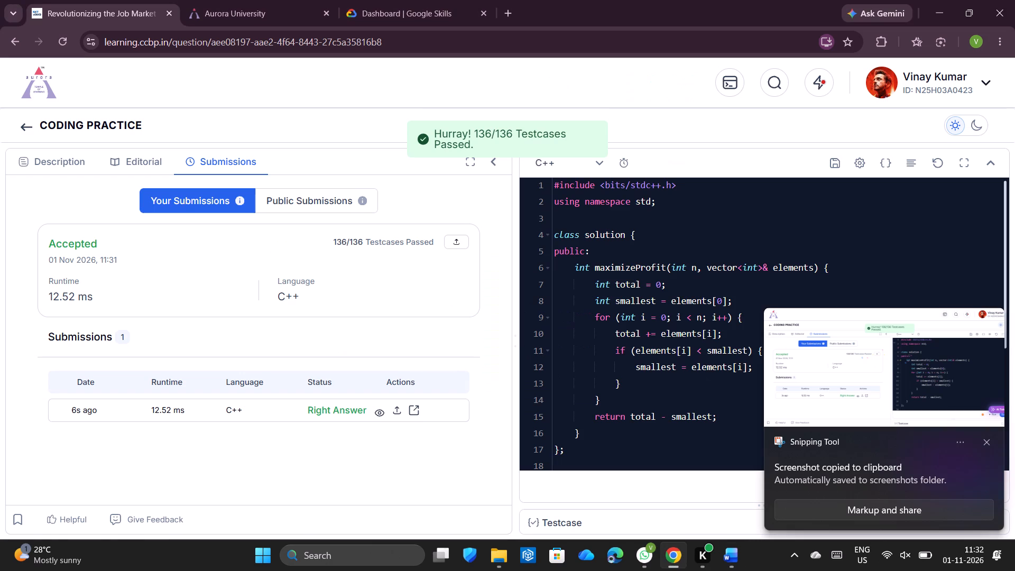
left_click(26, 126)
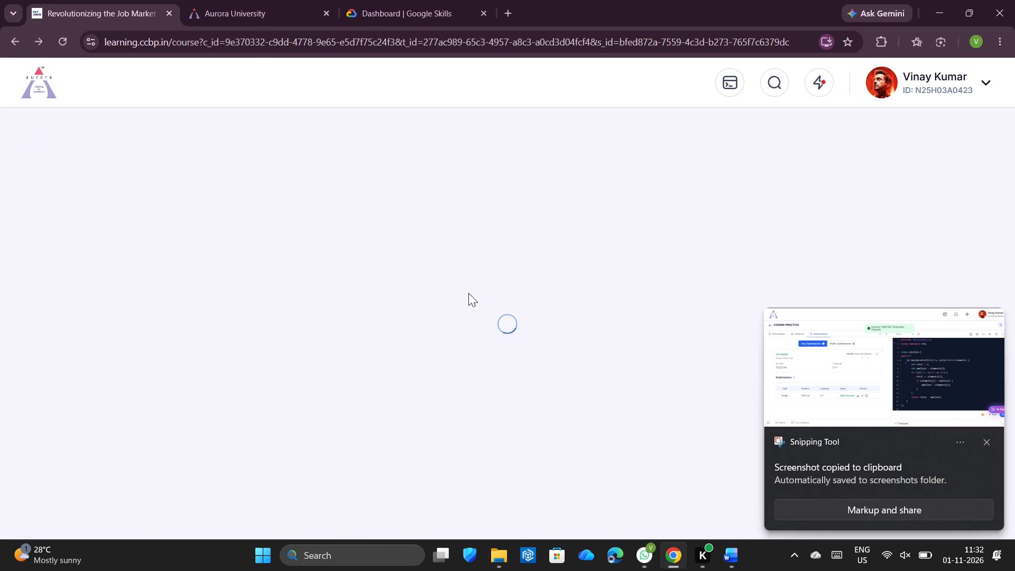
scroll(584, 379, "down", 5)
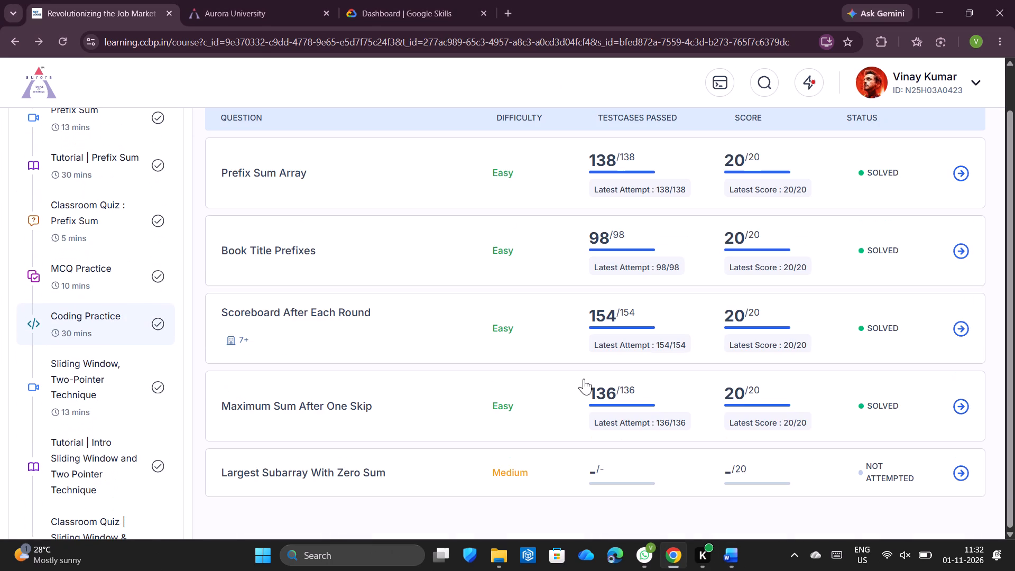
left_click(515, 462)
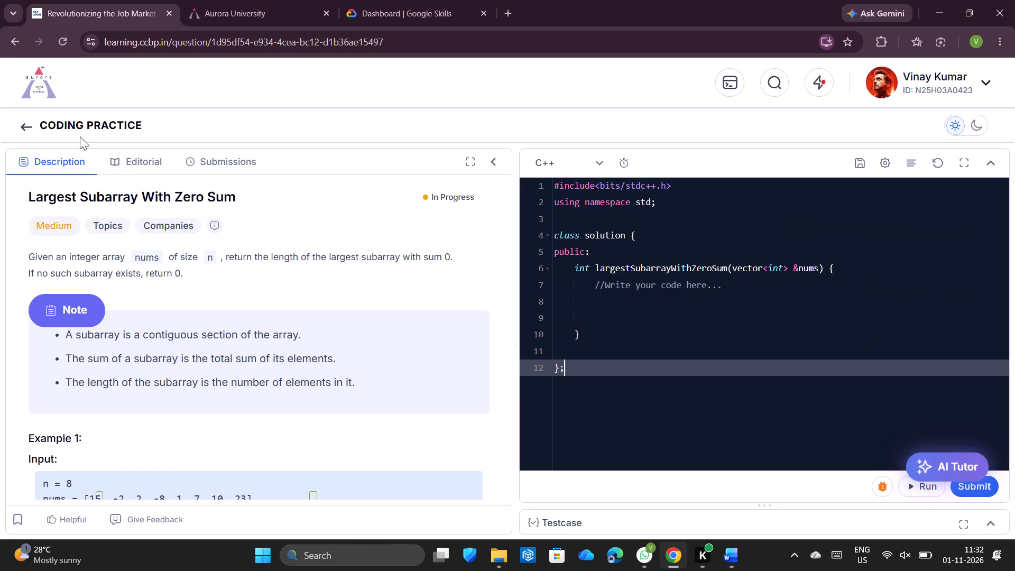
Replace the Largest Subarray With Zero Sum starter code with the editorial's last C++ solution, the O(n) hash map of running sums, and submit it.
left_click(132, 169)
scroll(24, 316, "down", 17)
scroll(24, 316, "down", 10)
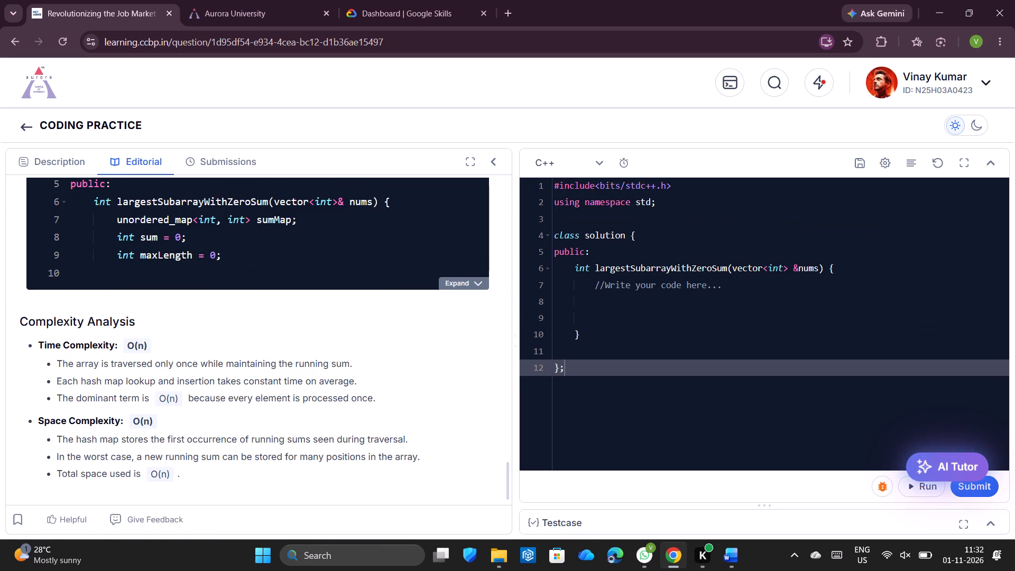
left_click(140, 272)
key("ctrl+a")
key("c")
left_click(648, 365)
key("ctrl+a")
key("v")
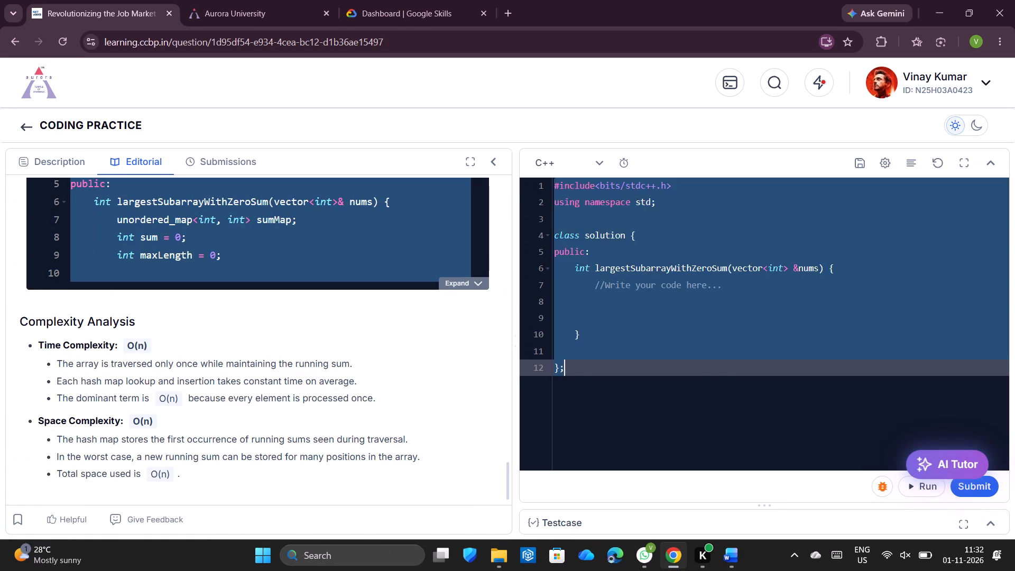
key("BackSpace")
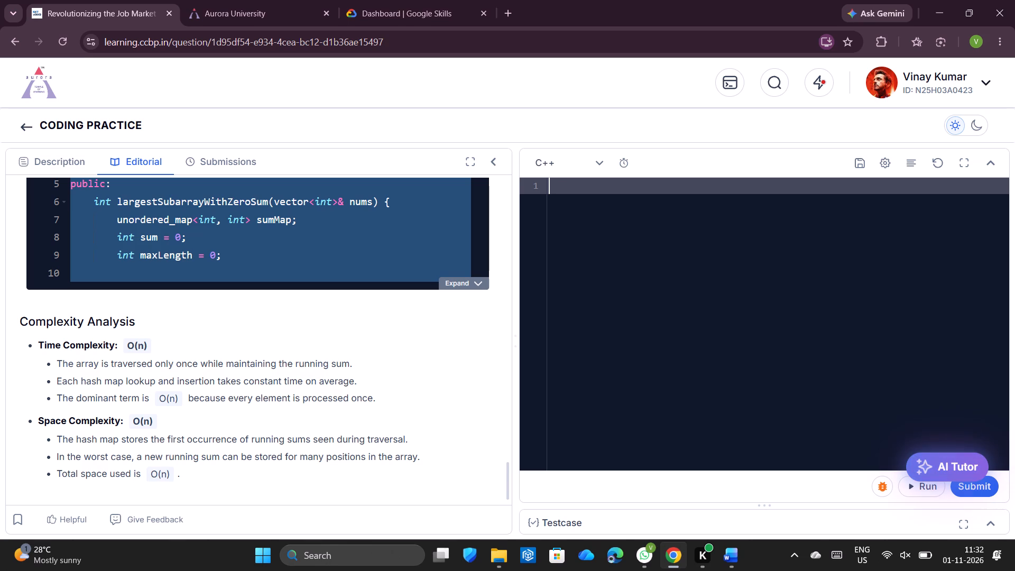
left_click(326, 260)
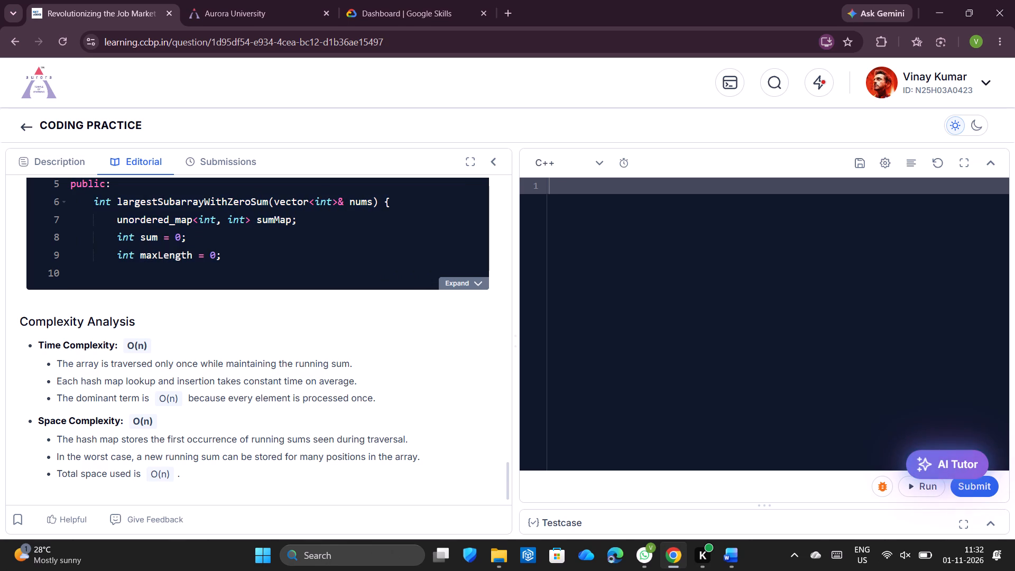
key("ctrl+a")
key("ctrl+c")
left_click(752, 408)
key("ctrl+a")
key("ctrl+v")
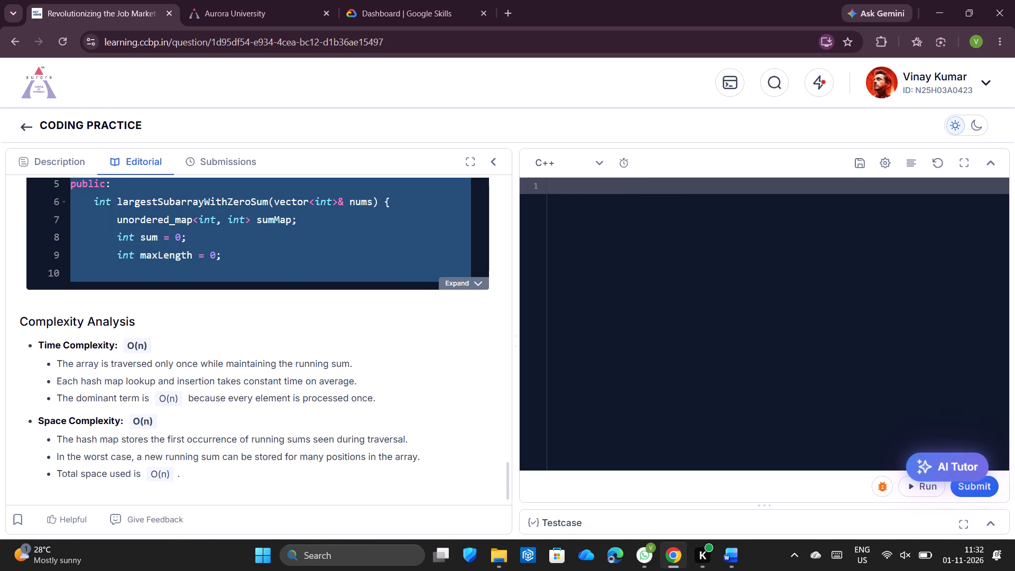
scroll(739, 365, "up", 7)
key("ctrl+Return")
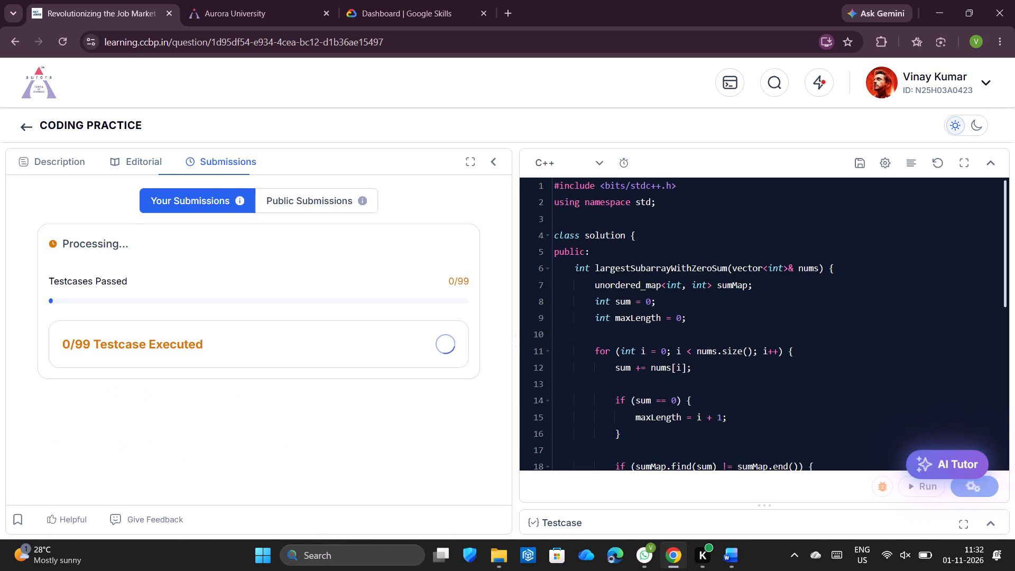
Capture the Largest Subarray With Zero Sum submission page with the top of the code showing and replace the selected old picture in the Word journal with it.
scroll(494, 244, "up", 2)
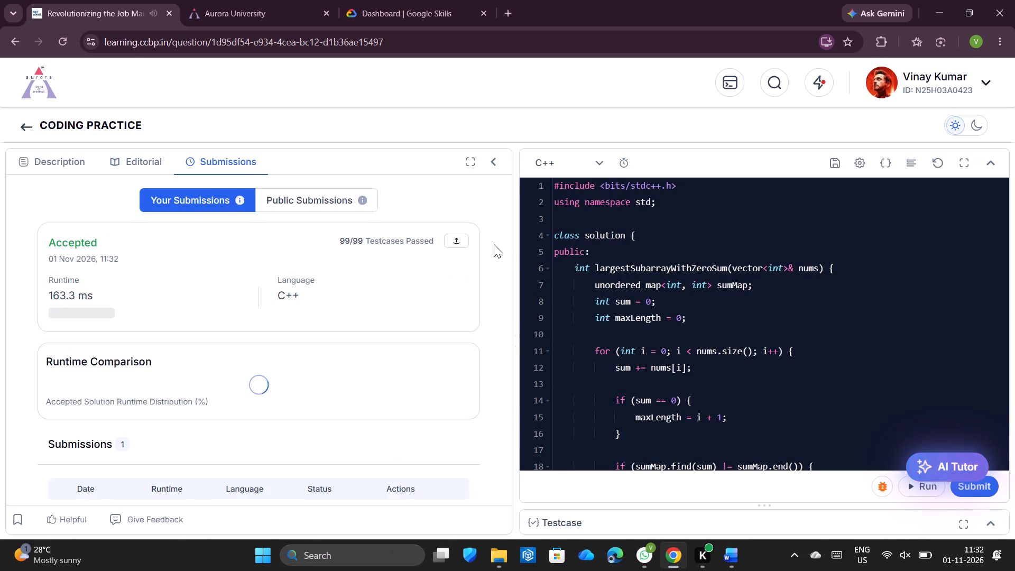
key("Print")
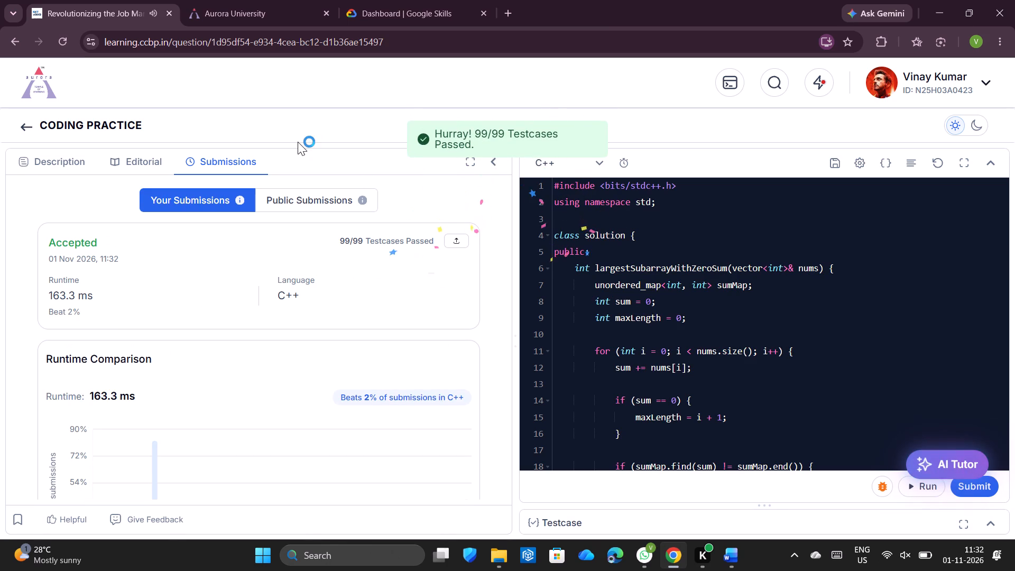
left_click(0, 58)
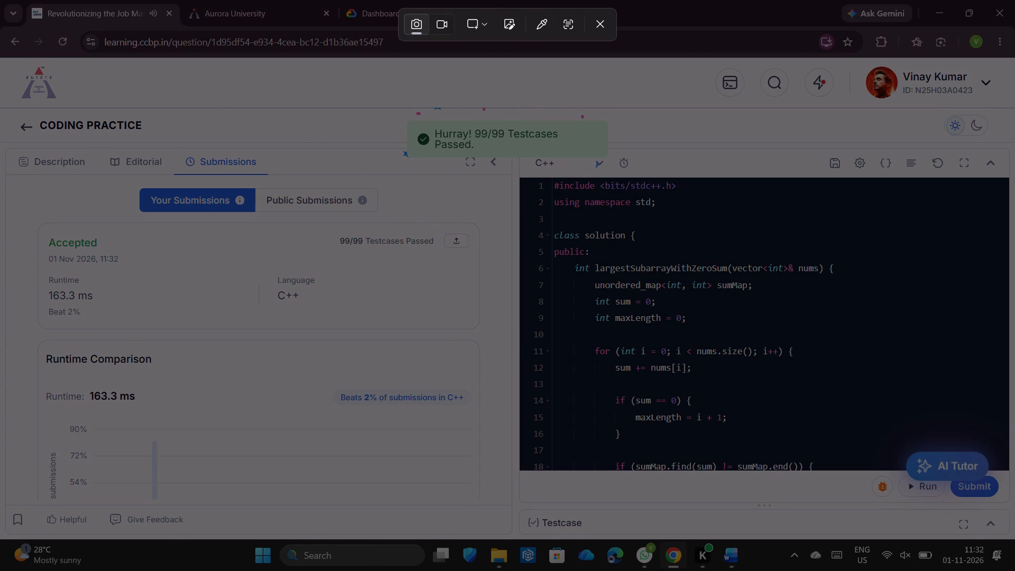
left_click_drag(0, 58, 727, 457)
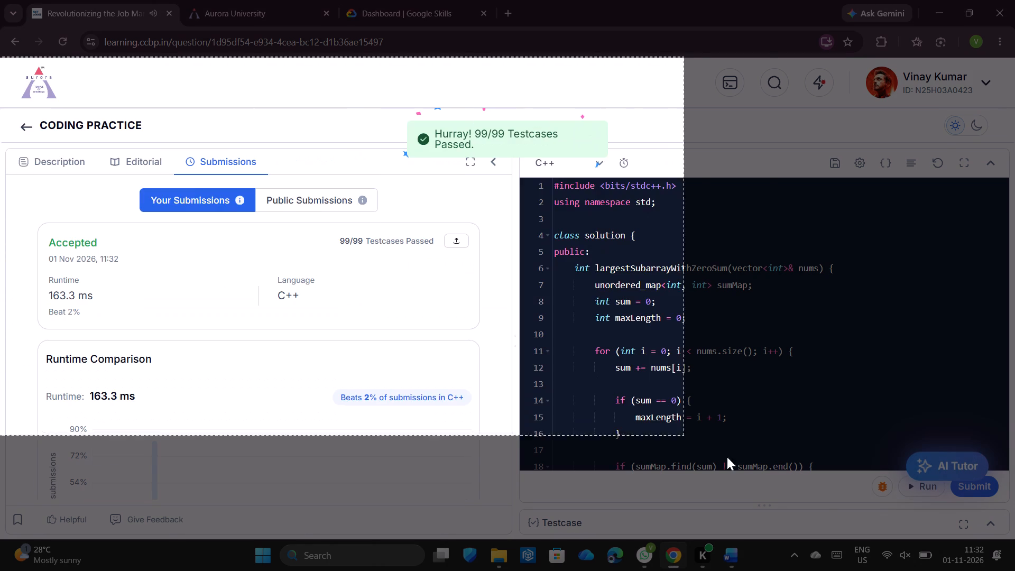
left_click_drag(727, 457, 1014, 539)
key("alt+Tab")
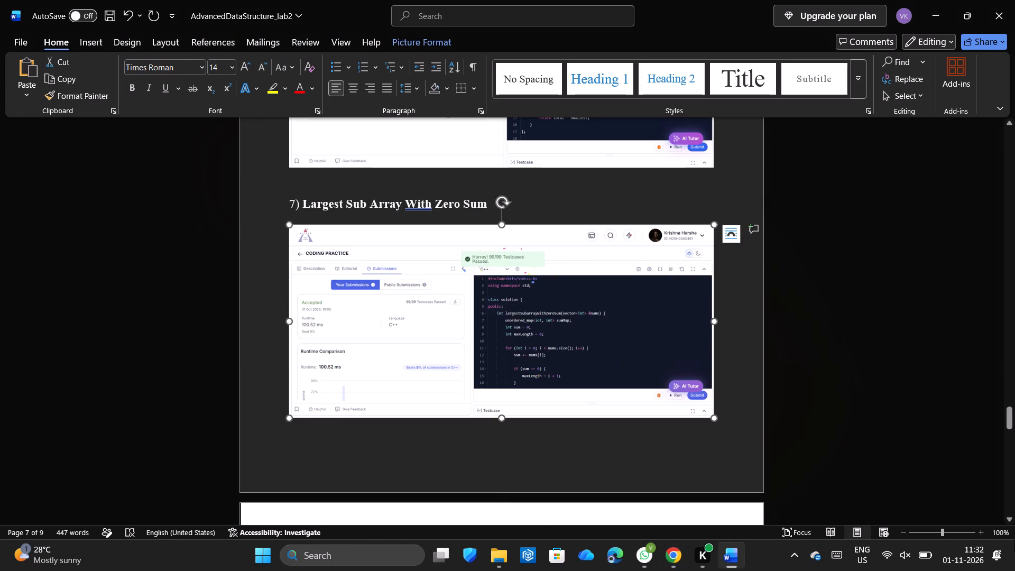
key("Delete")
key("ctrl+v")
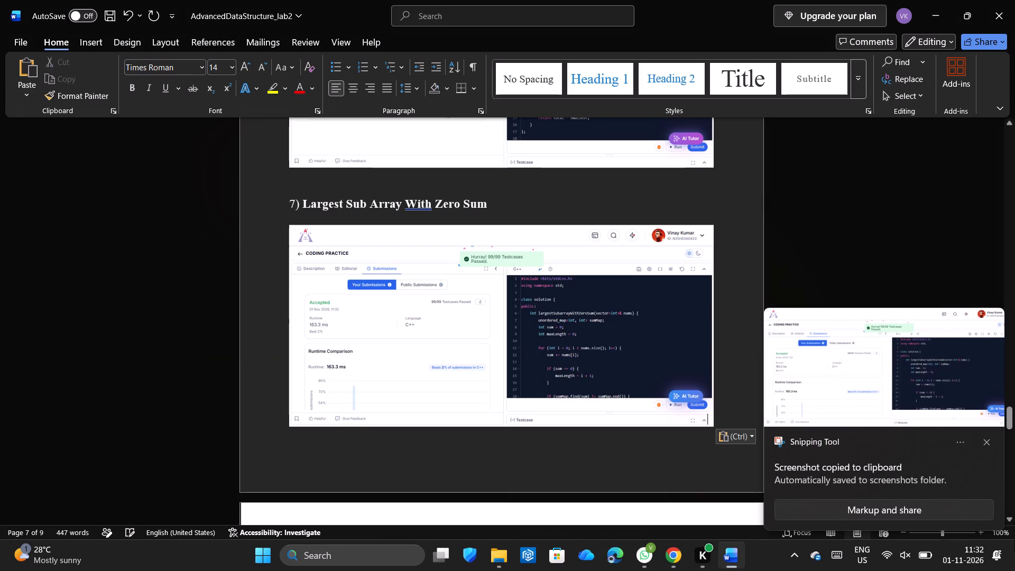
Delete the extra blank lines above the Maximum Sum Fixed Window heading in the journal.
scroll(611, 330, "down", 1)
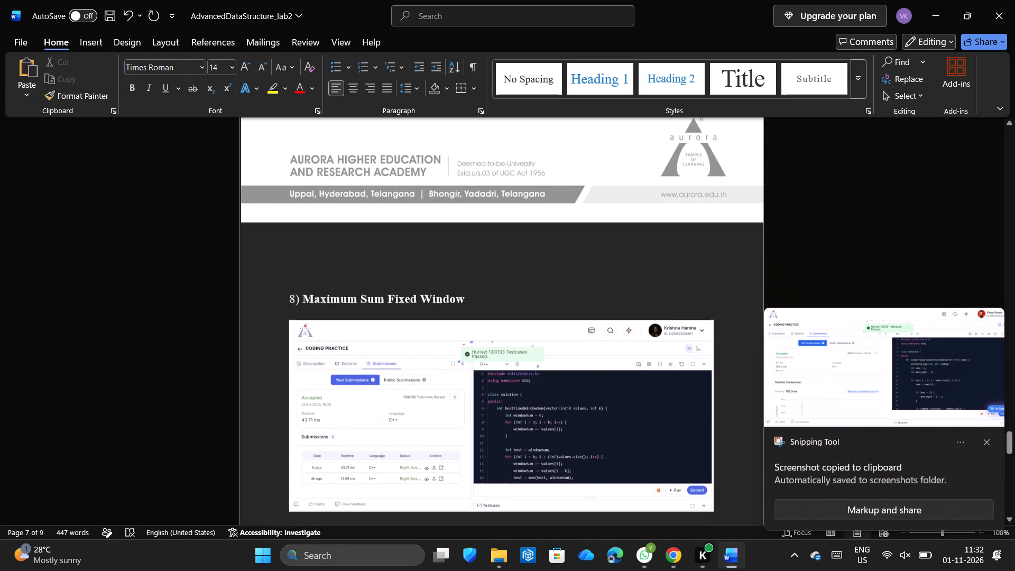
scroll(611, 330, "down", 1)
left_click(400, 258)
key("BackSpace")
key("BackSpace")
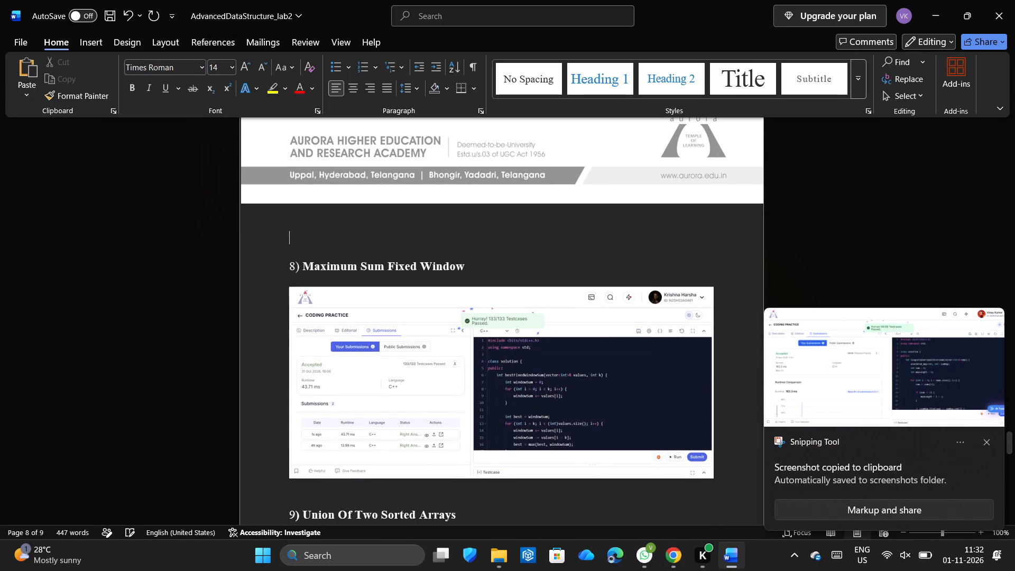
key("BackSpace")
Select the old picture under Maximum Sum Fixed Window, switch to Chrome and open that question from the Coding Practice following the Sliding Window and Two Pointers quiz.
scroll(274, 235, "up", 1)
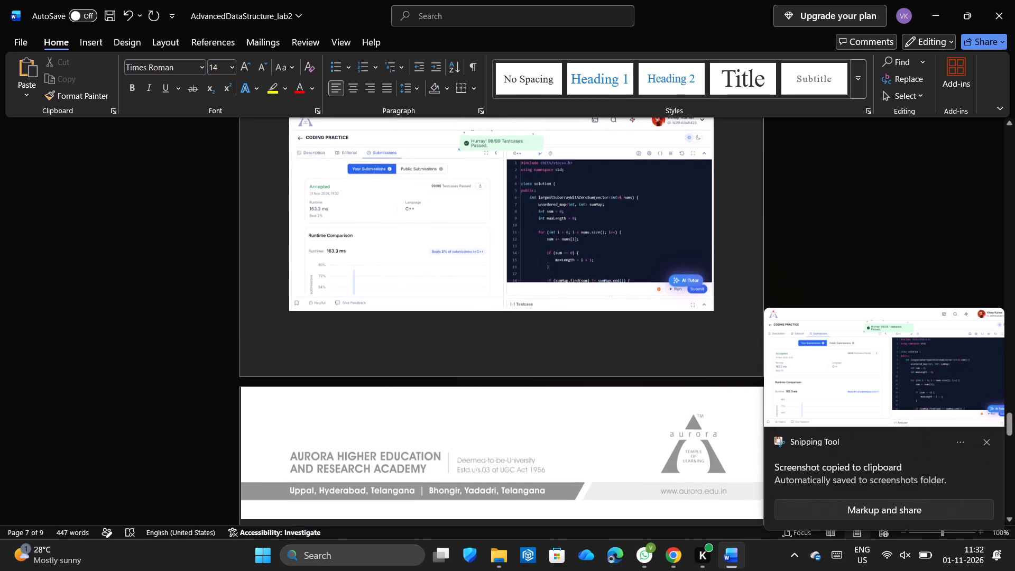
scroll(274, 235, "up", 1)
scroll(274, 235, "down", 2)
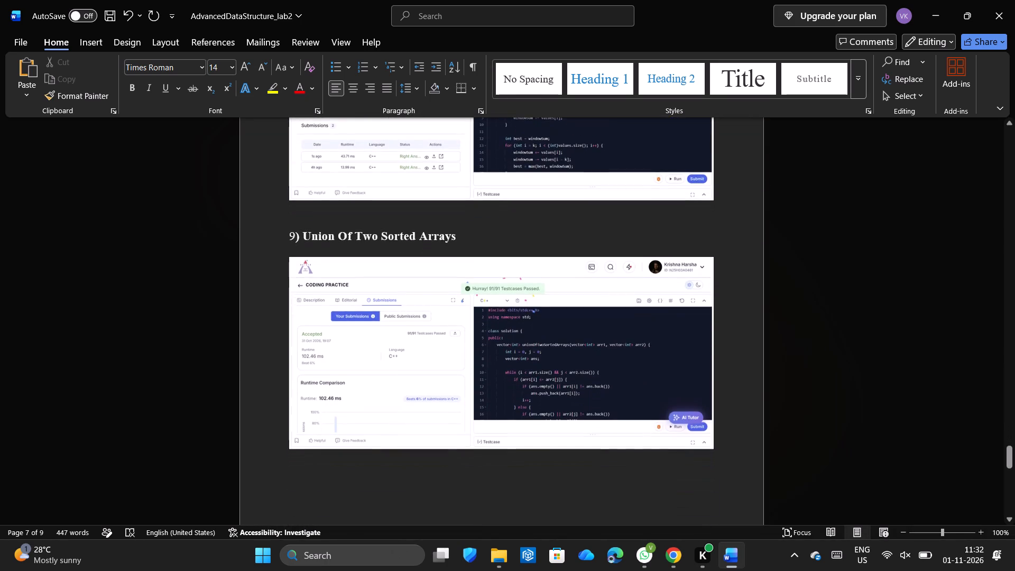
scroll(330, 214, "up", 1)
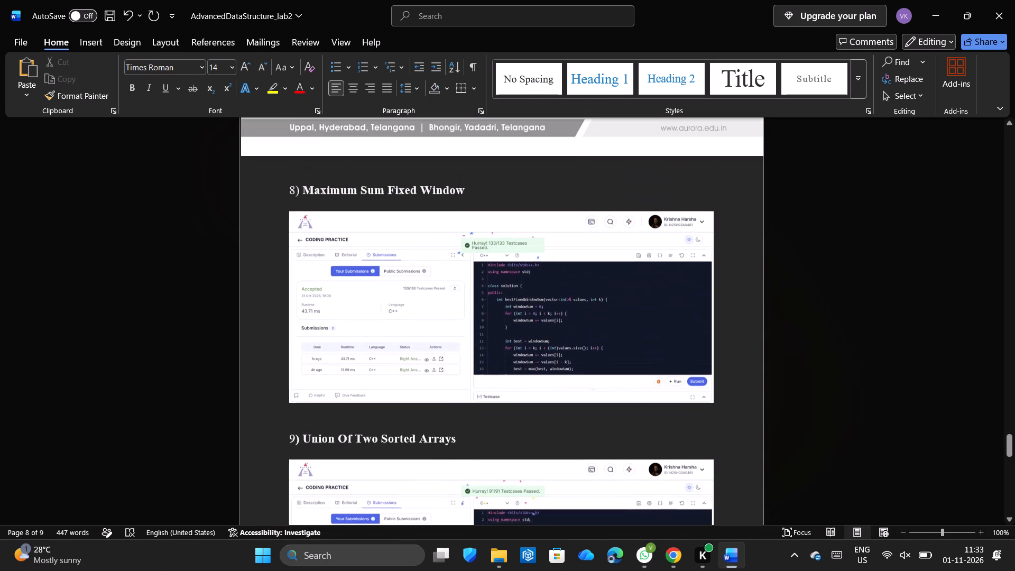
left_click(384, 283)
scroll(384, 283, "right", 1)
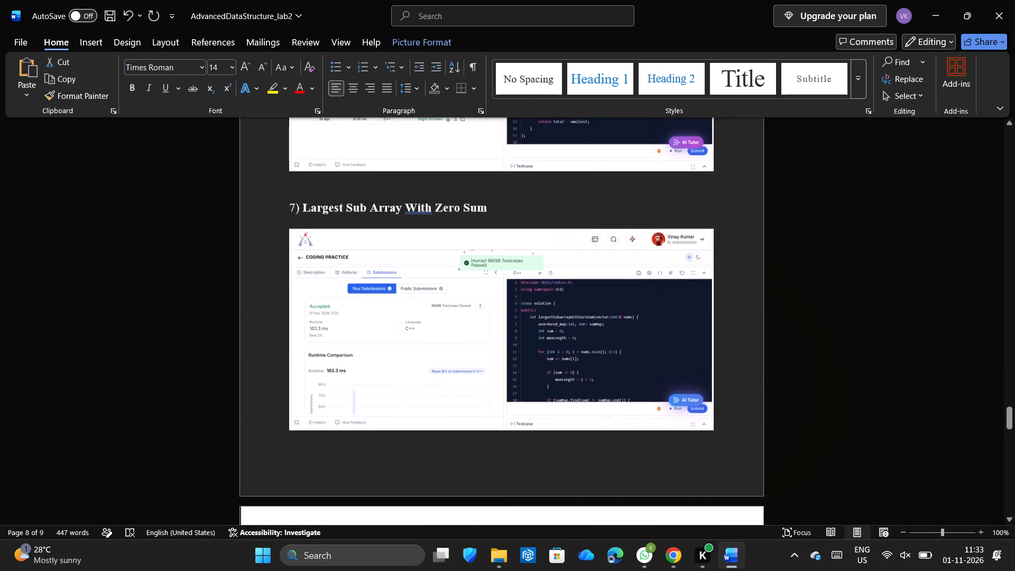
scroll(384, 283, "right", 1)
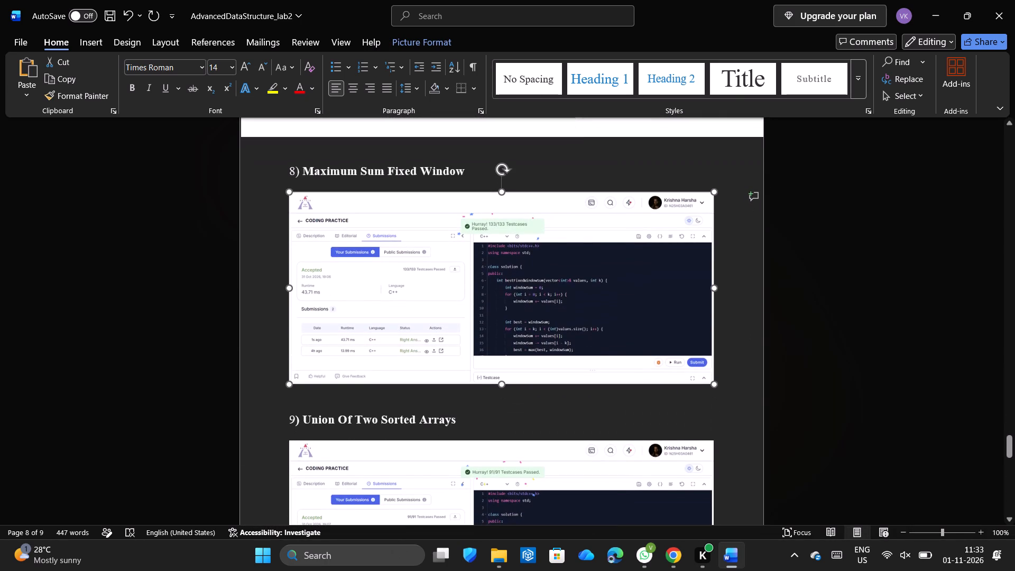
key("alt+Tab")
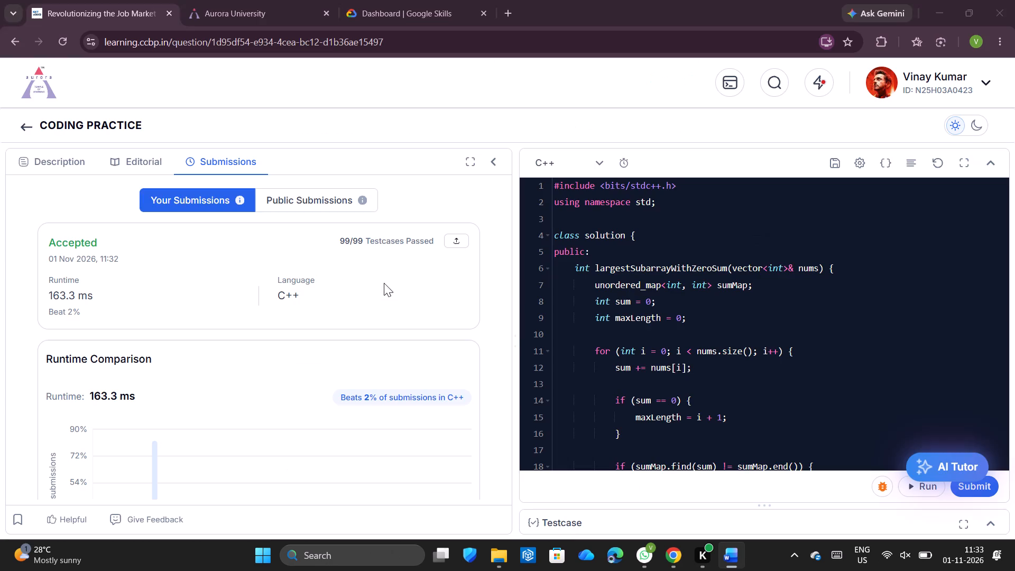
left_click(20, 125)
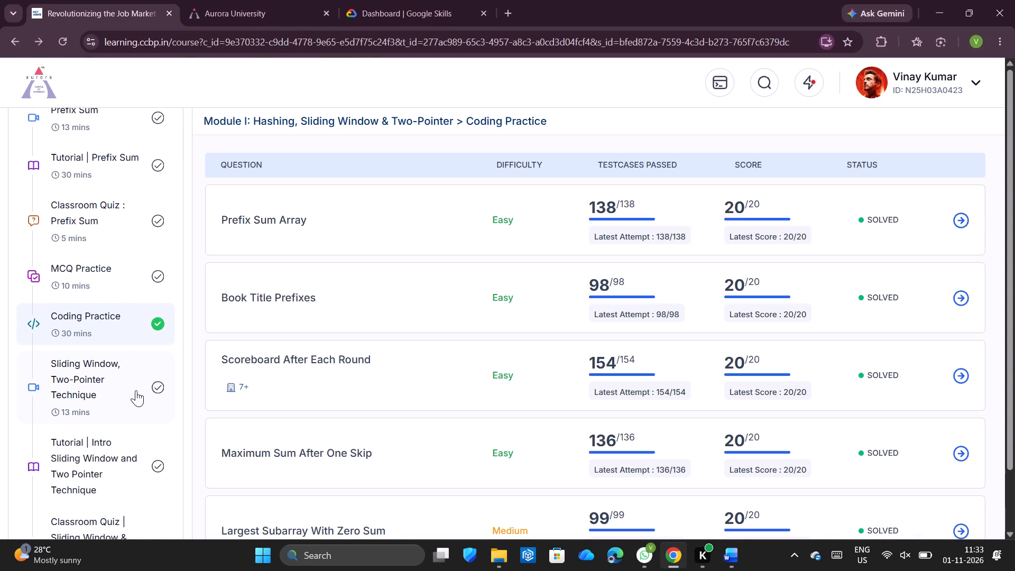
scroll(136, 390, "down", 4)
left_click(136, 390)
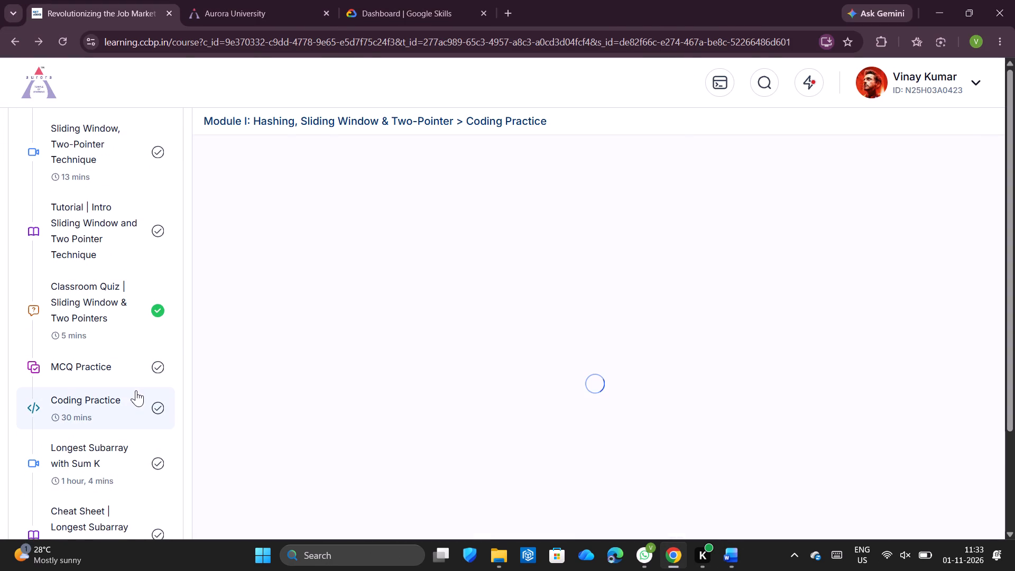
left_click(430, 206)
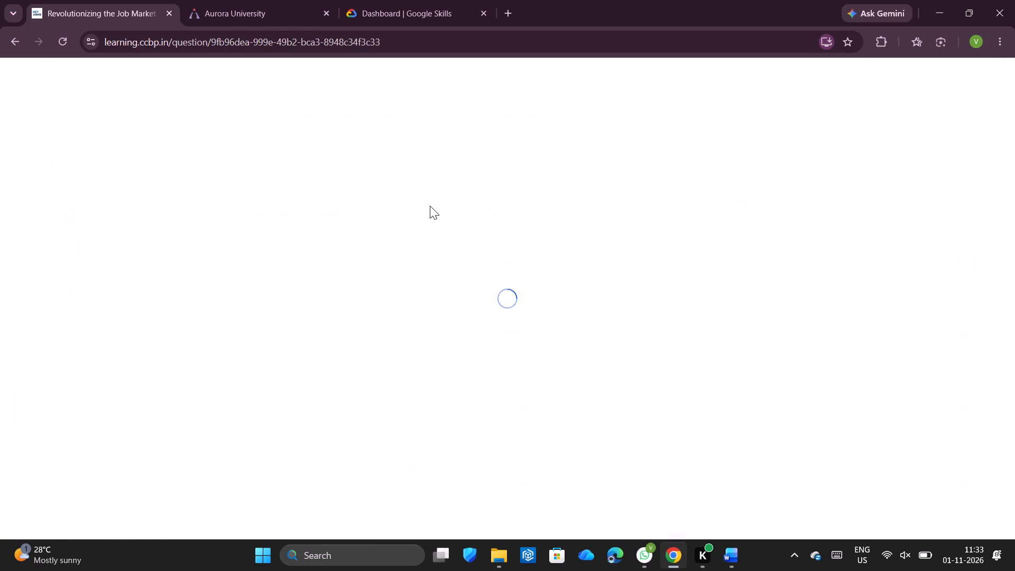
Replace the Maximum Sum Fixed Window starter code with the editorial's last C++ solution, the O(n) prefix sum version, and submit it.
left_click(149, 157)
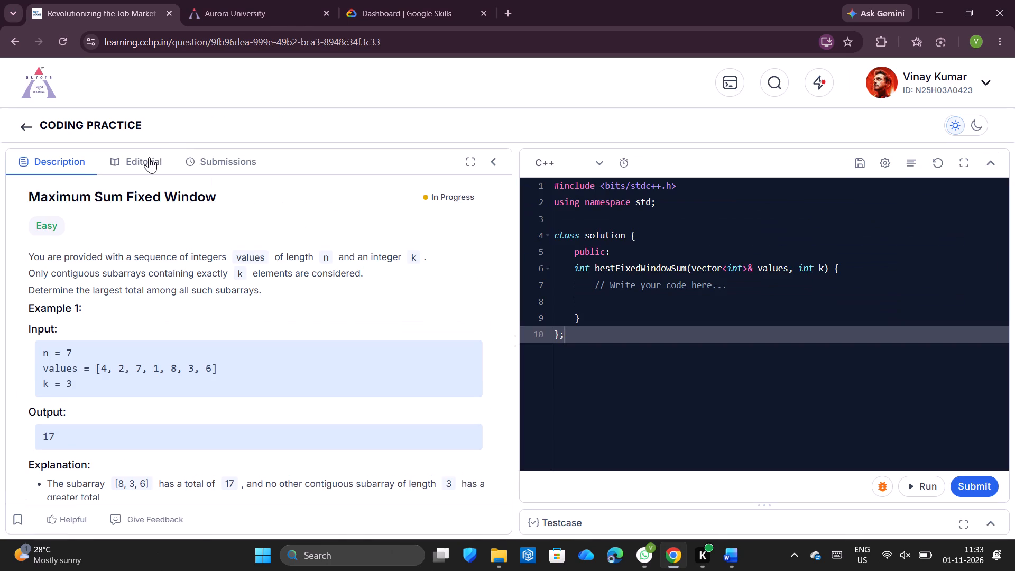
scroll(19, 309, "down", 20)
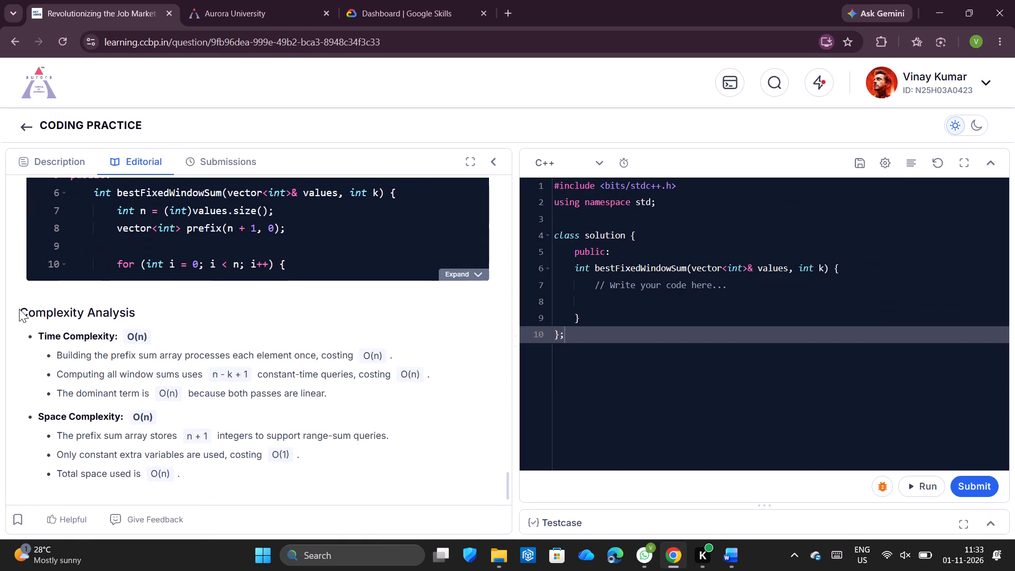
scroll(19, 309, "down", 8)
left_click(190, 189)
key("ctrl+a")
key("ctrl+c")
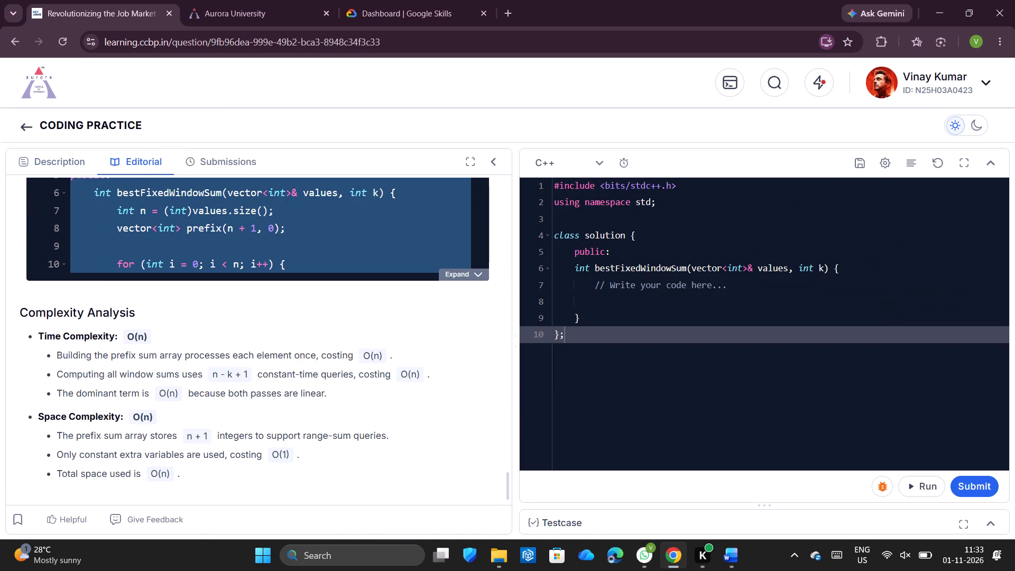
left_click(613, 390)
key("ctrl+a")
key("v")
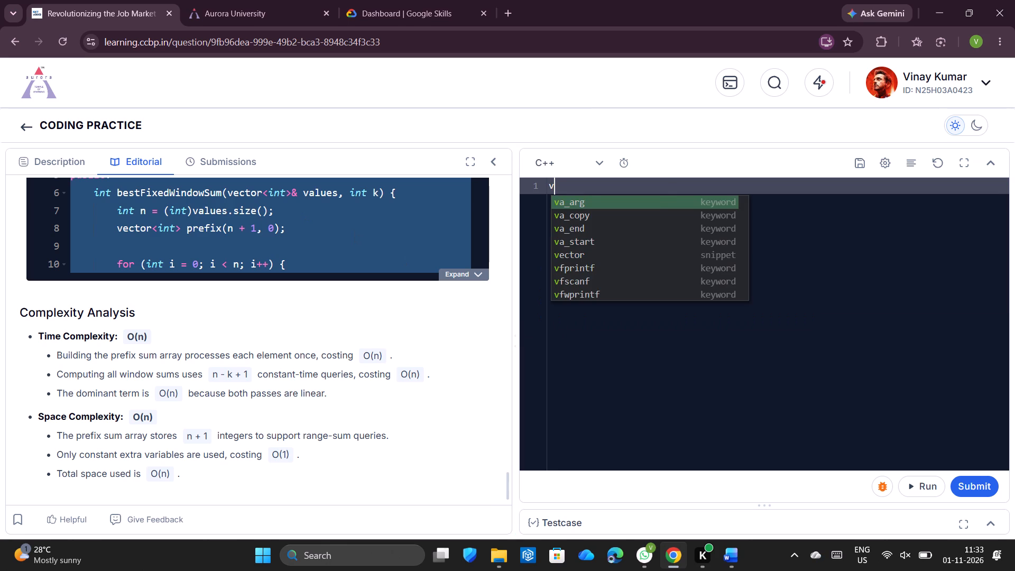
key("BackSpace")
key("ctrl+v")
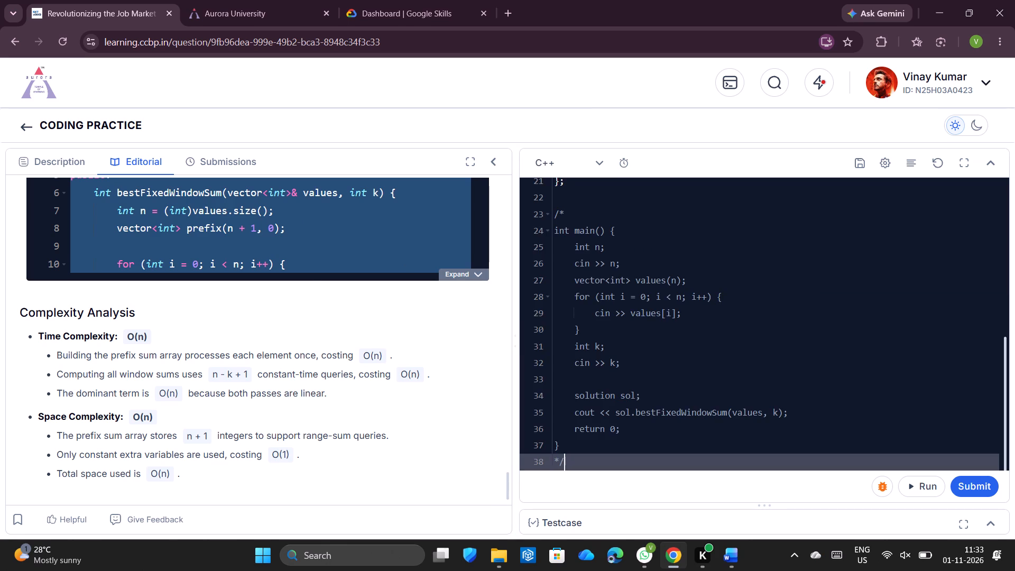
key("ctrl+Return")
Capture the Maximum Sum Fixed Window submission page with the top of the code showing and replace the selected old picture in the Word journal with it.
scroll(819, 370, "up", 12)
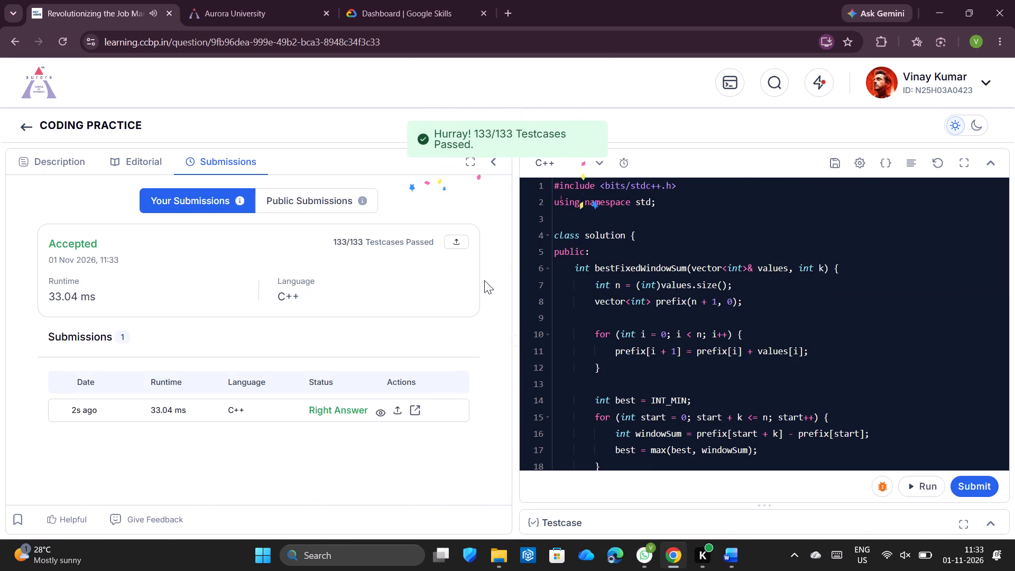
key("Print")
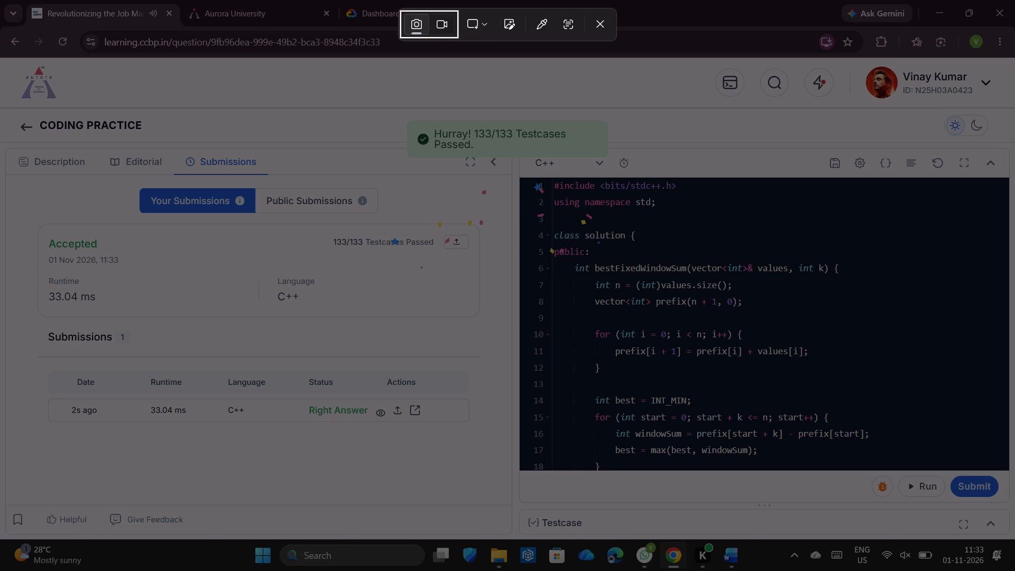
left_click_drag(0, 59, 1014, 537)
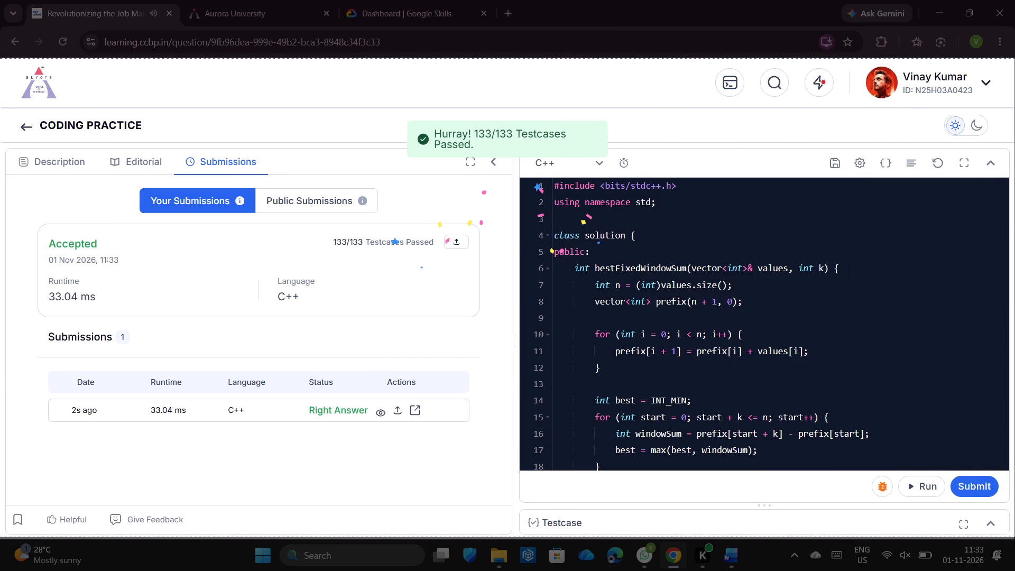
left_click_drag(1014, 537, 1014, 537)
key("alt+Tab")
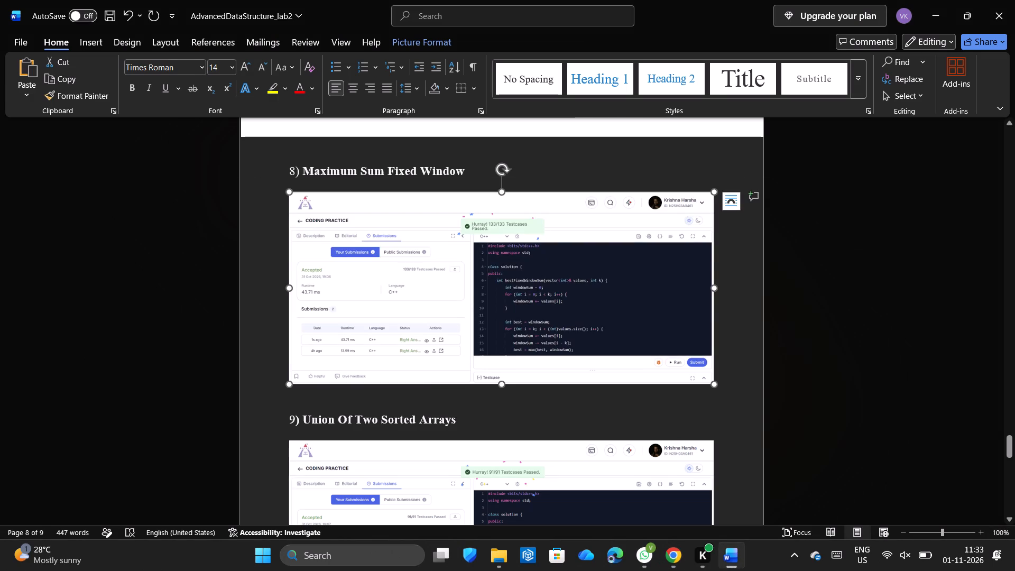
key("Delete")
key("ctrl+v")
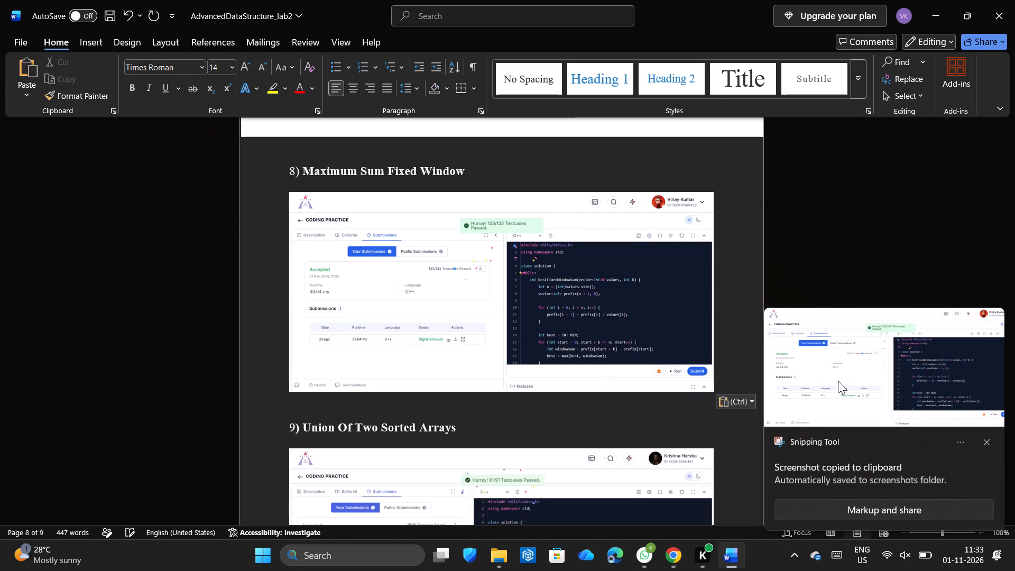
Select the old picture under Union Of Two Sorted Arrays, switch to Chrome and open that question from the Coding Practice list.
scroll(624, 281, "down", 1)
scroll(624, 281, "up", 1)
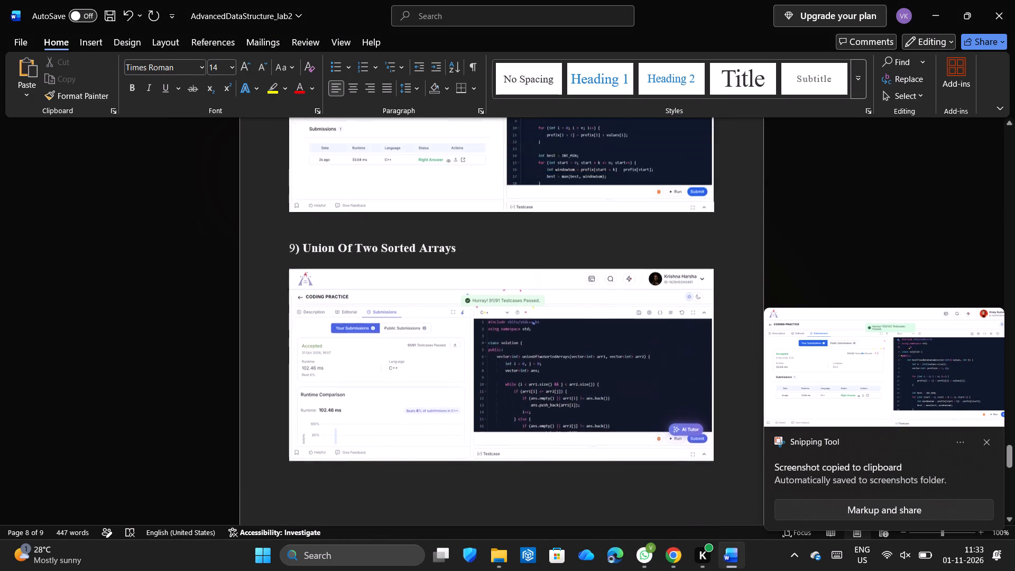
scroll(624, 281, "up", 1)
scroll(624, 281, "down", 1)
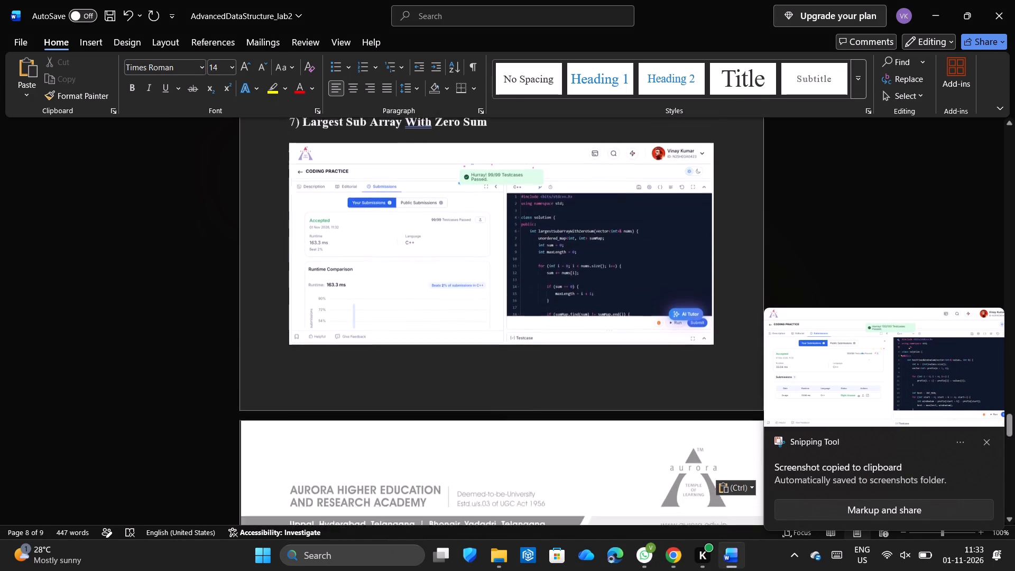
scroll(624, 281, "down", 1)
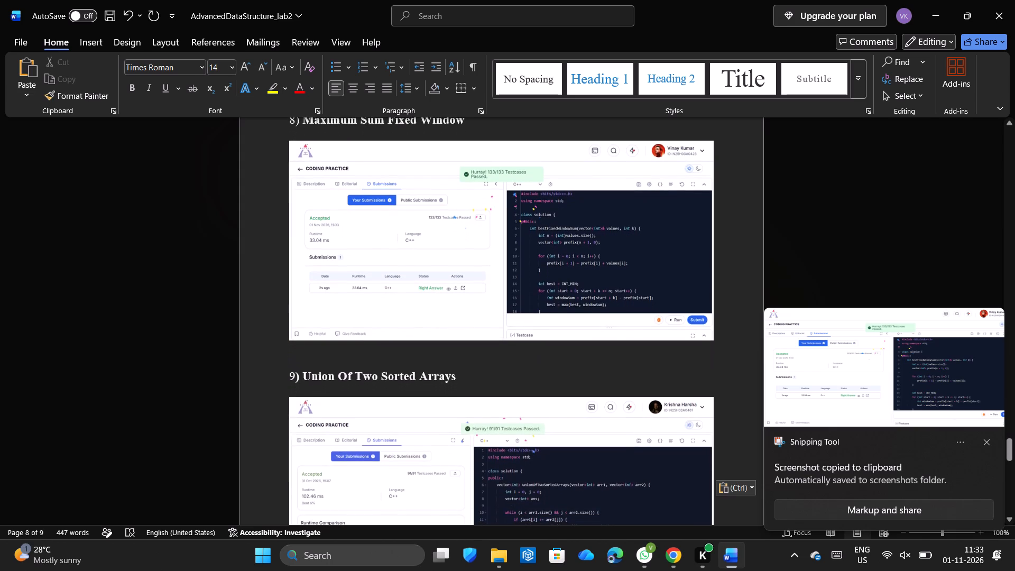
scroll(624, 281, "down", 1)
left_click(624, 281)
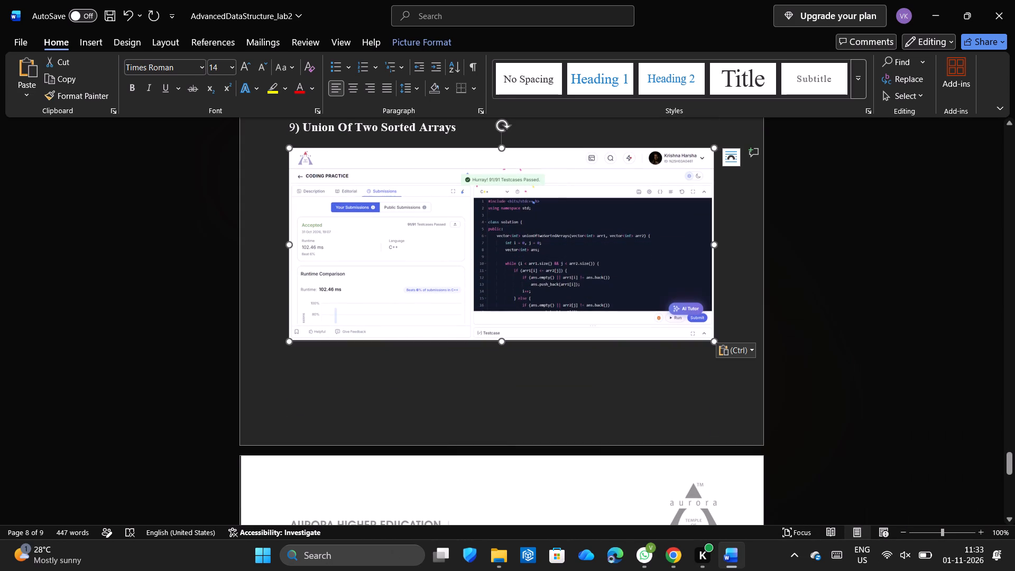
key("alt+Tab")
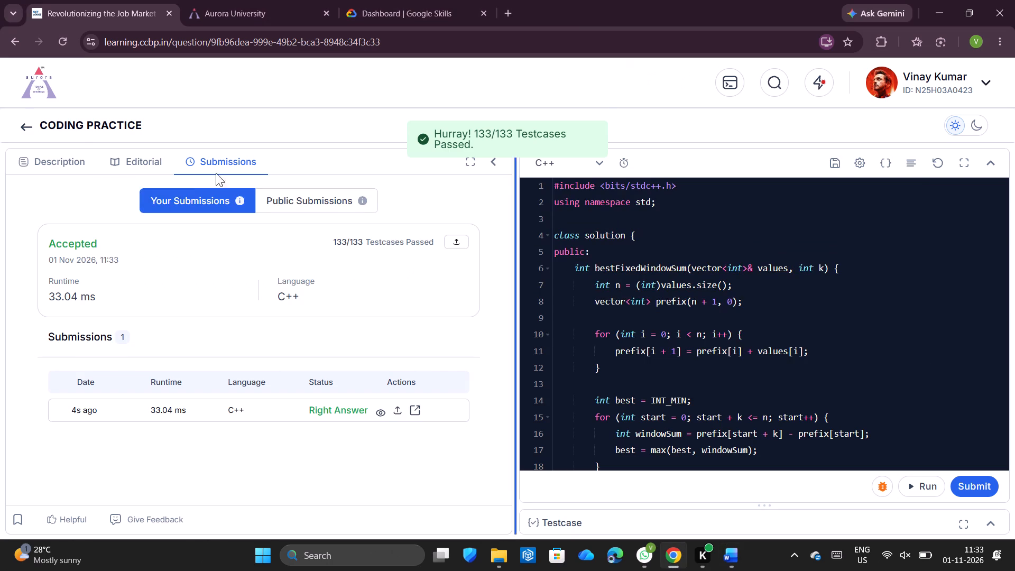
left_click(25, 127)
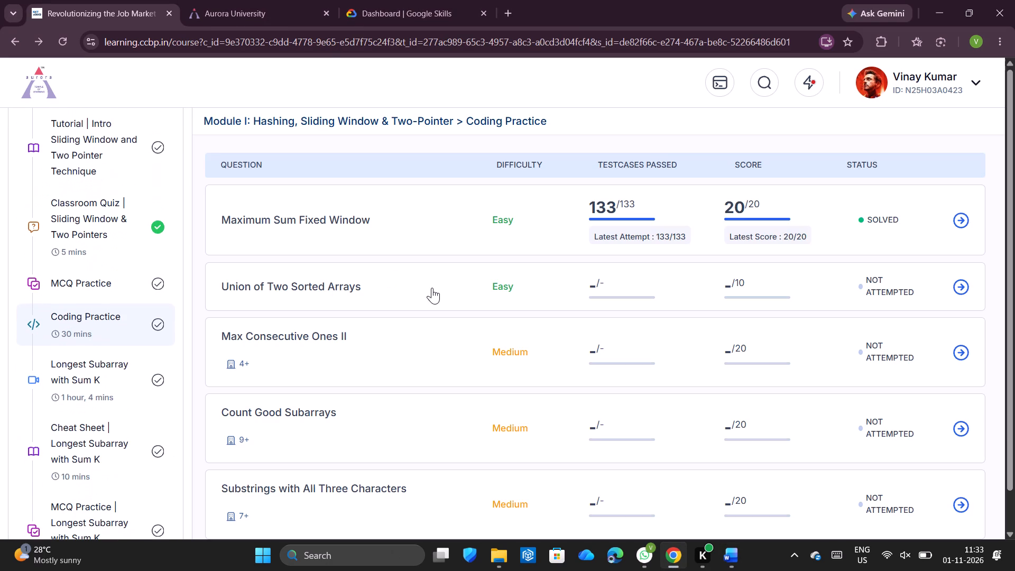
left_click(432, 288)
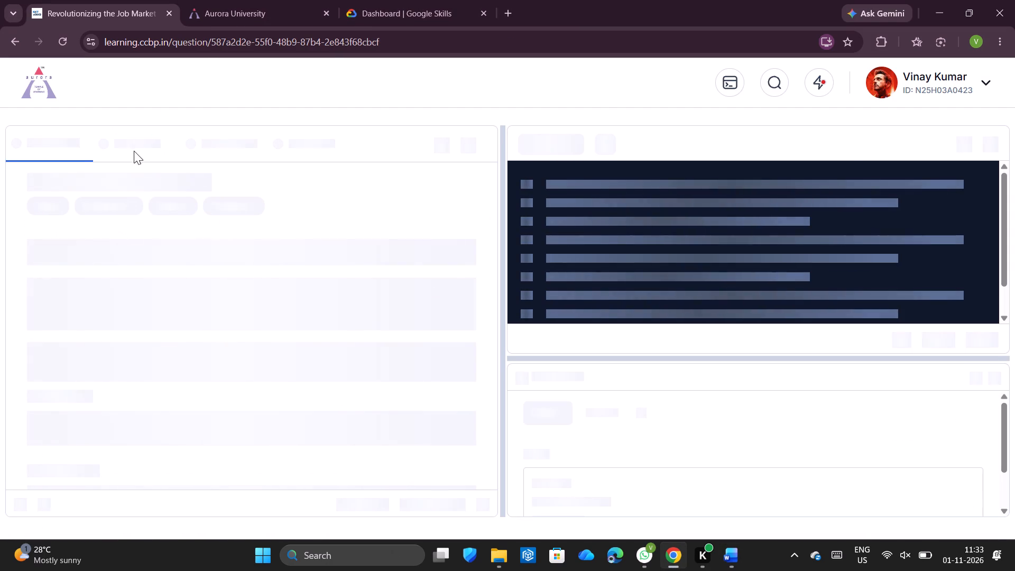
Replace the Union of Two Sorted Arrays starter code with the editorial's last C++ solution, the O(m + n) two-pointer version, and submit it.
left_click(134, 150)
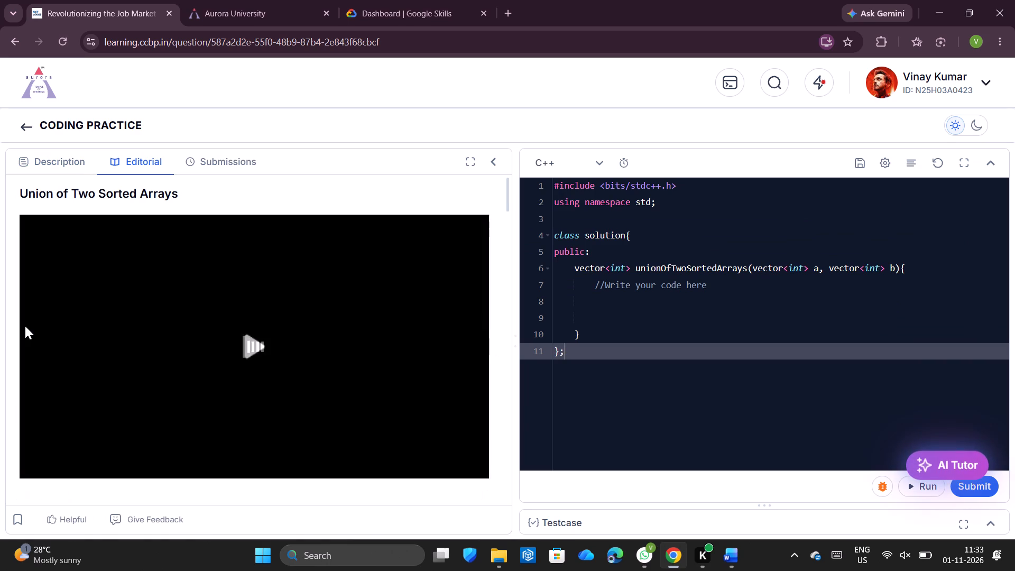
scroll(25, 326, "down", 6)
scroll(25, 326, "down", 16)
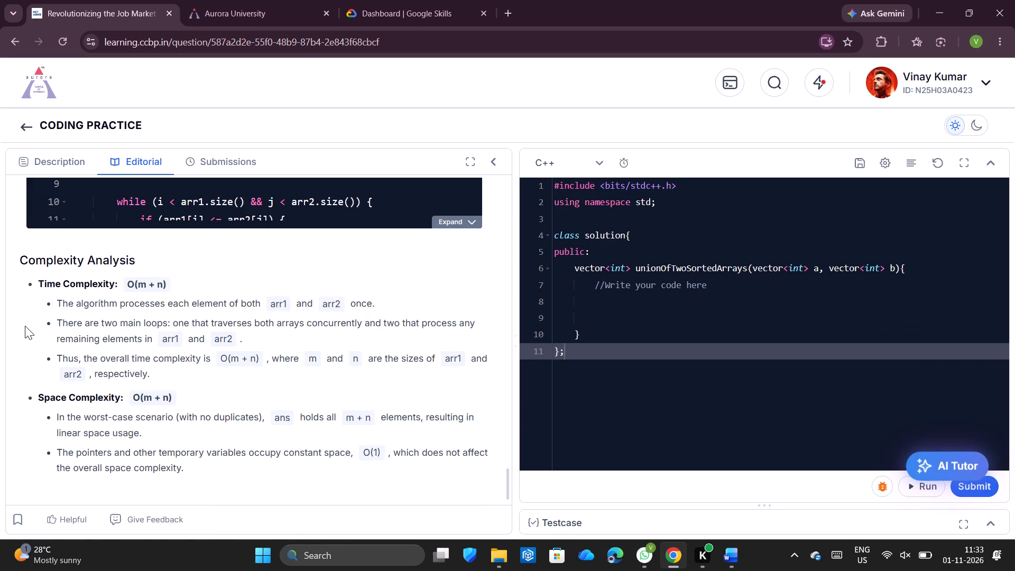
scroll(25, 326, "down", 4)
left_click(174, 205)
key("ctrl+a")
key("ctrl+c")
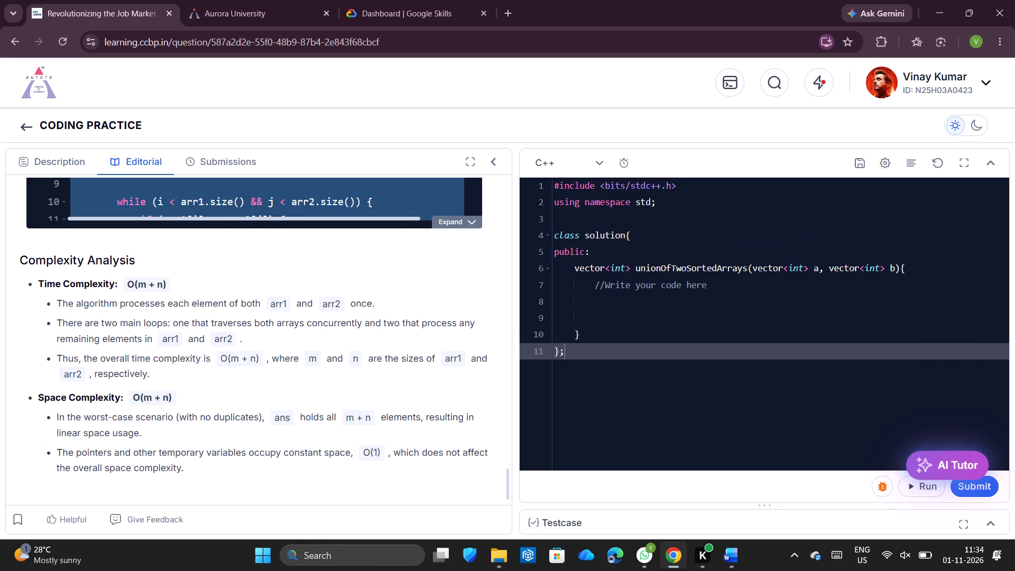
left_click(708, 399)
key("ctrl+a")
key("ctrl+v")
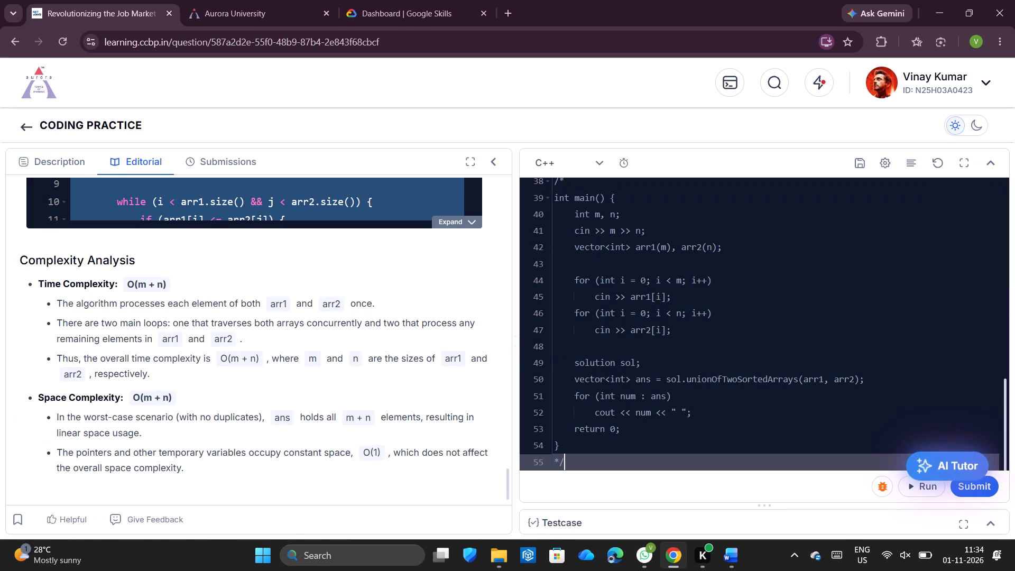
key("ctrl+Return")
Capture the Union of Two Sorted Arrays submission page with the top of the code showing and replace the selected old picture in the Word journal.
scroll(691, 271, "up", 8)
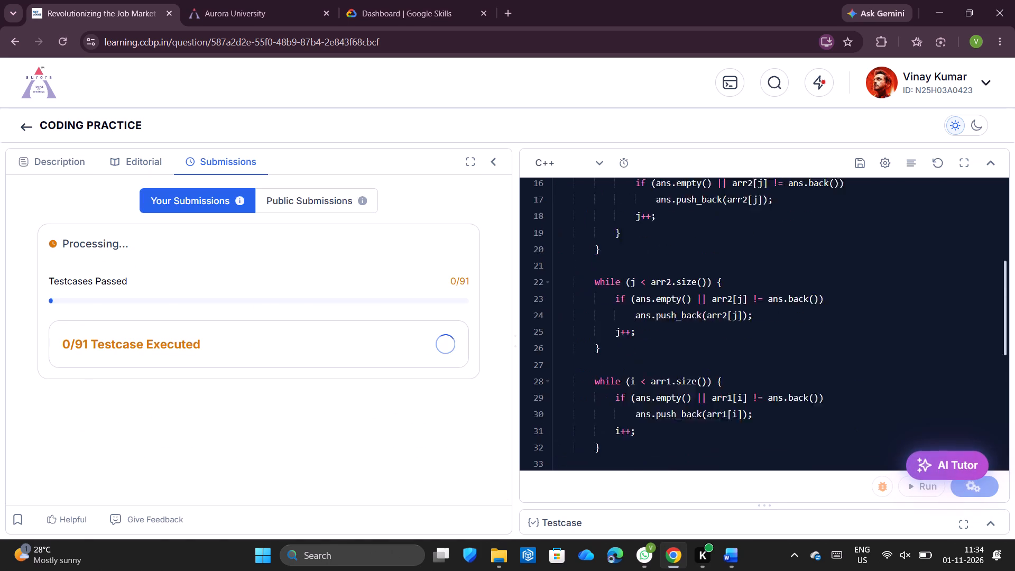
scroll(691, 271, "up", 7)
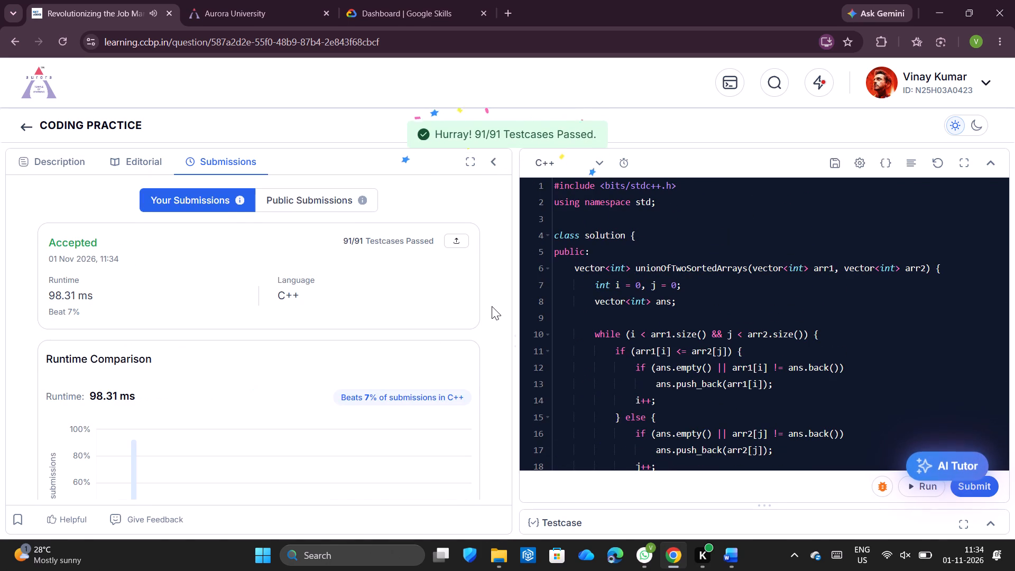
key("Print")
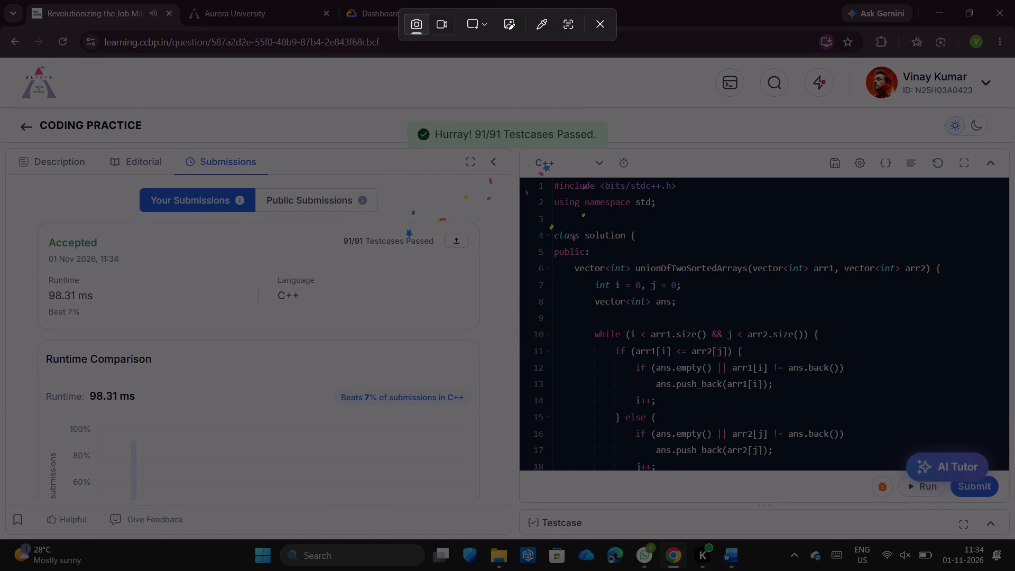
left_click_drag(0, 58, 1014, 538)
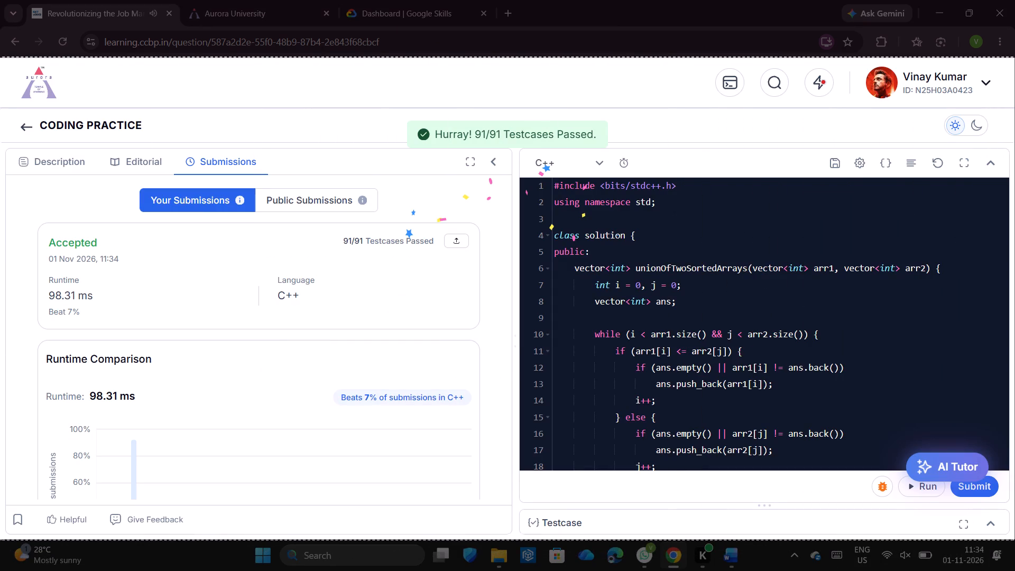
left_click_drag(1014, 538, 1014, 537)
key("alt+Tab")
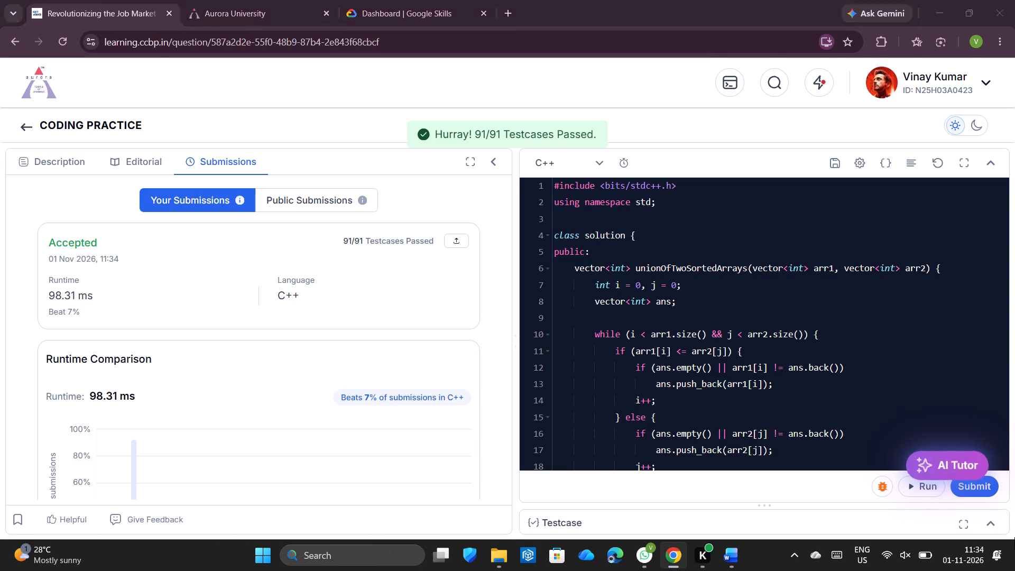
key("Delete")
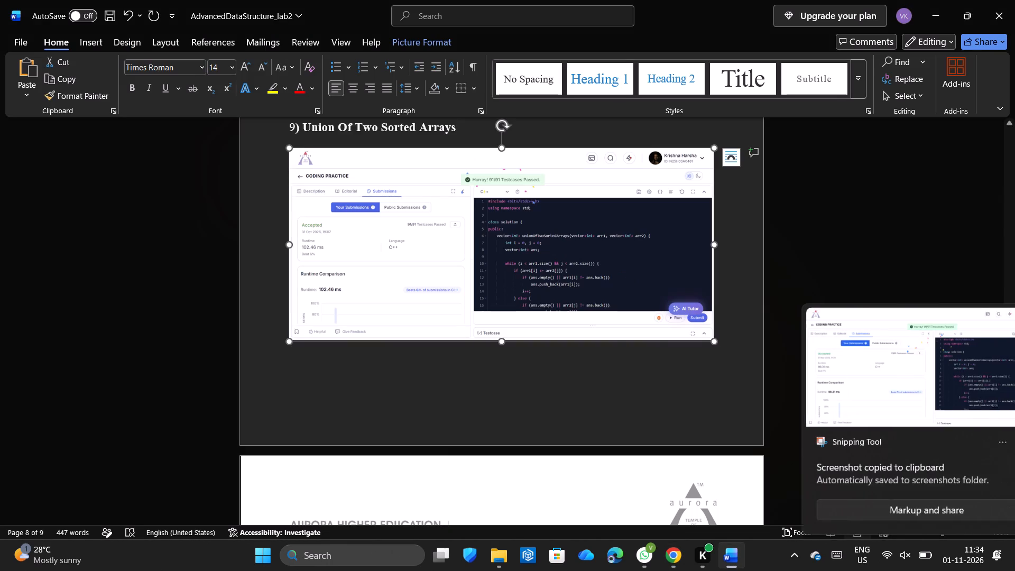
key("ctrl+v")
Delete the extra blank line above the Max Consecutive Ones II heading in the journal.
scroll(577, 344, "down", 1)
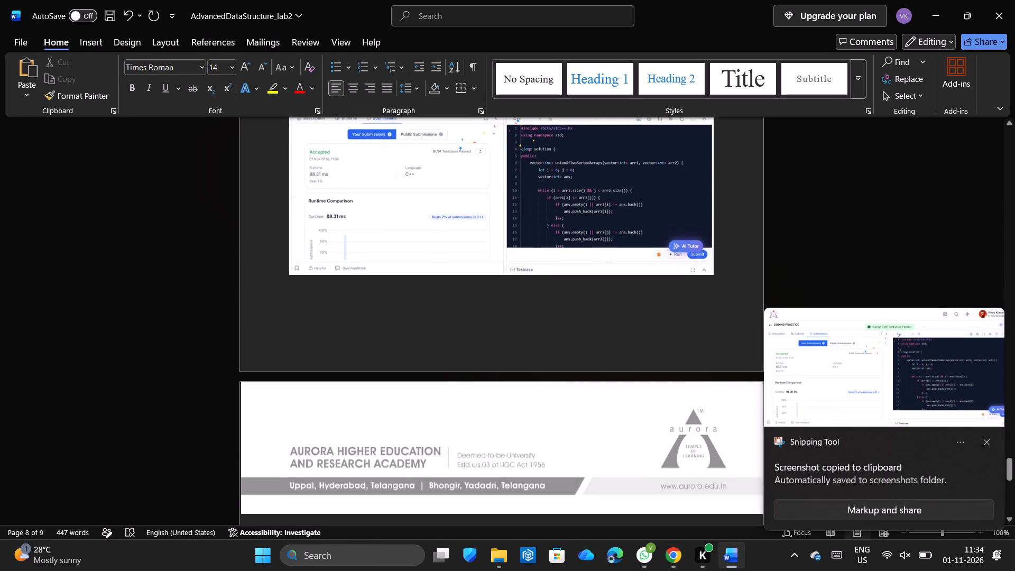
scroll(577, 344, "down", 1)
left_click(419, 281)
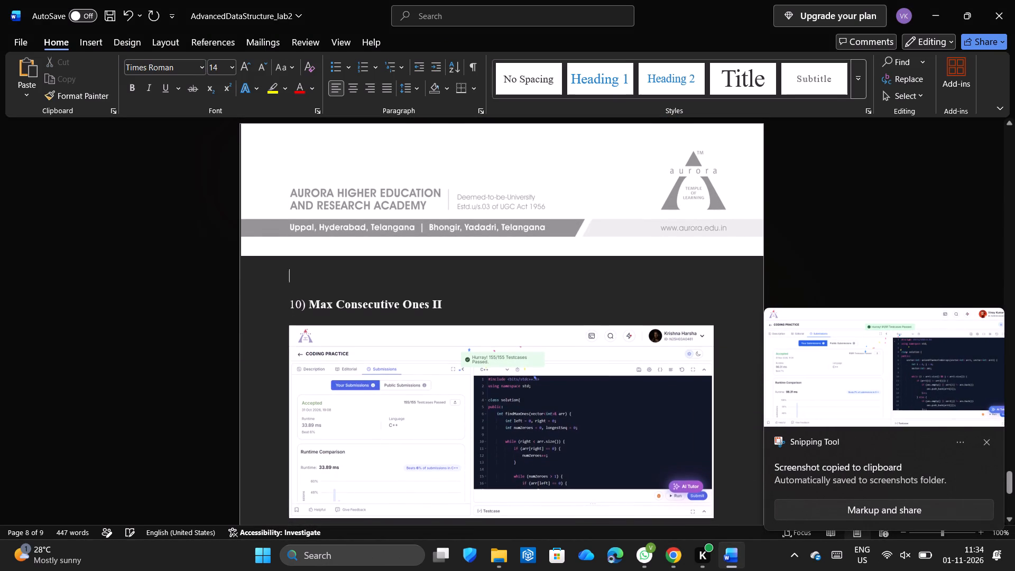
key("BackSpace")
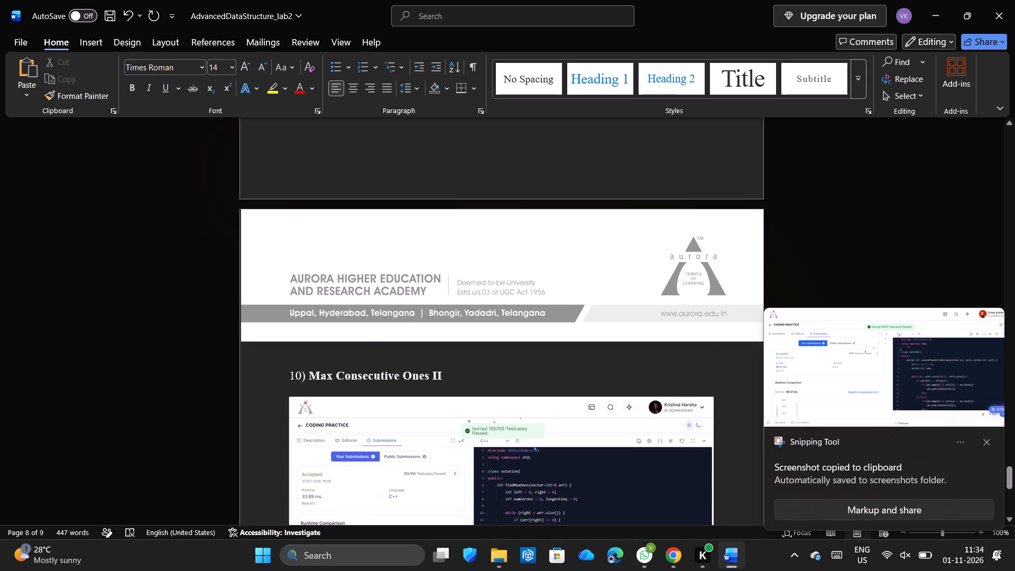
Select the old picture under Max Consecutive Ones II, switch to Chrome and open that question from the Coding Practice list.
left_click(394, 424)
scroll(394, 424, "down", 1)
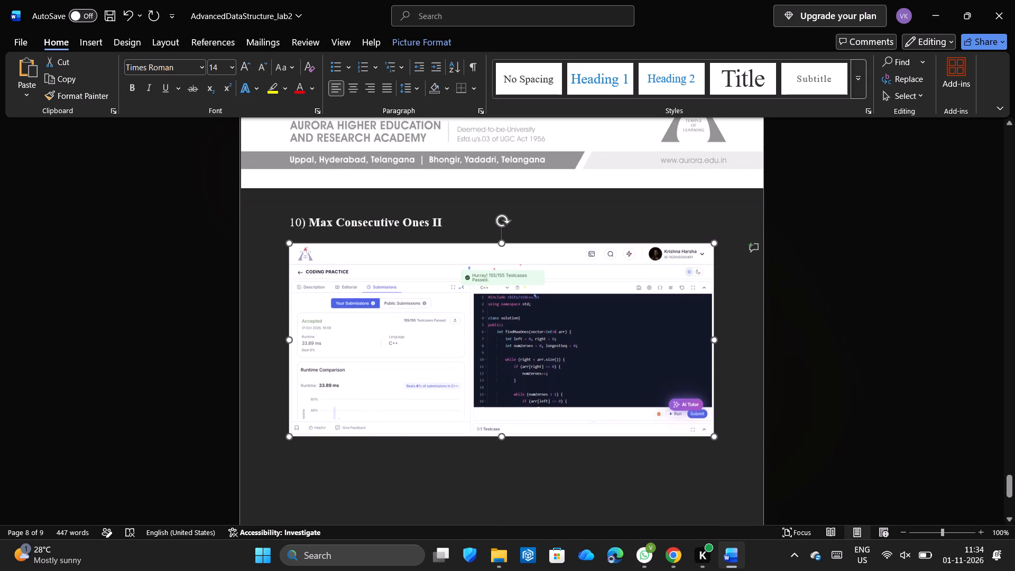
key("alt+Tab")
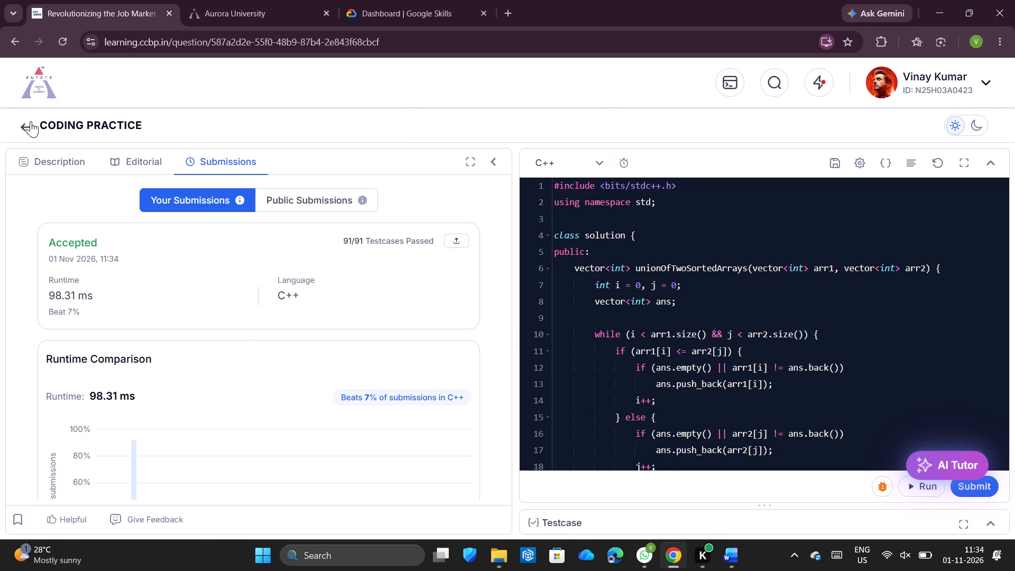
left_click(27, 125)
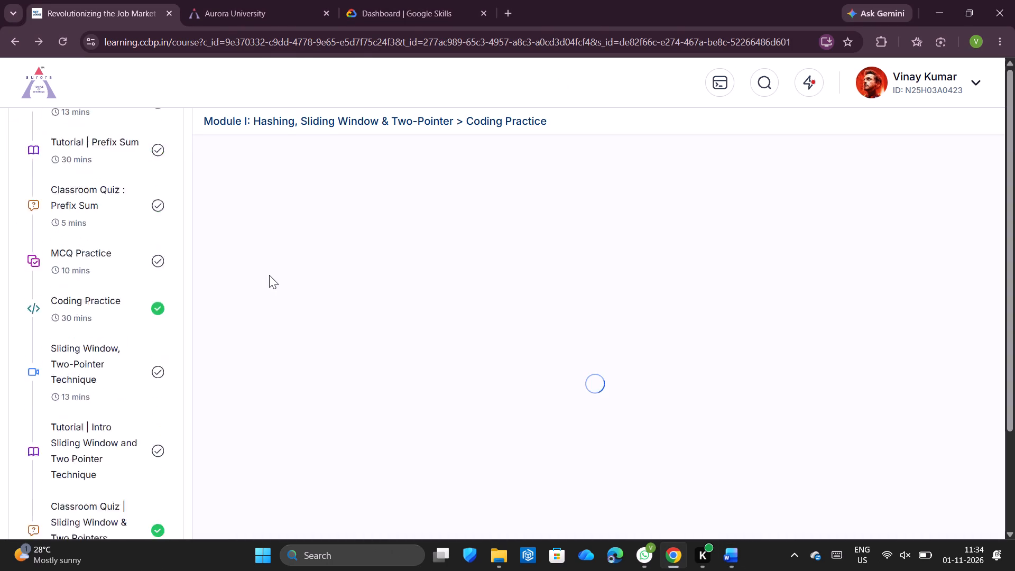
left_click(505, 374)
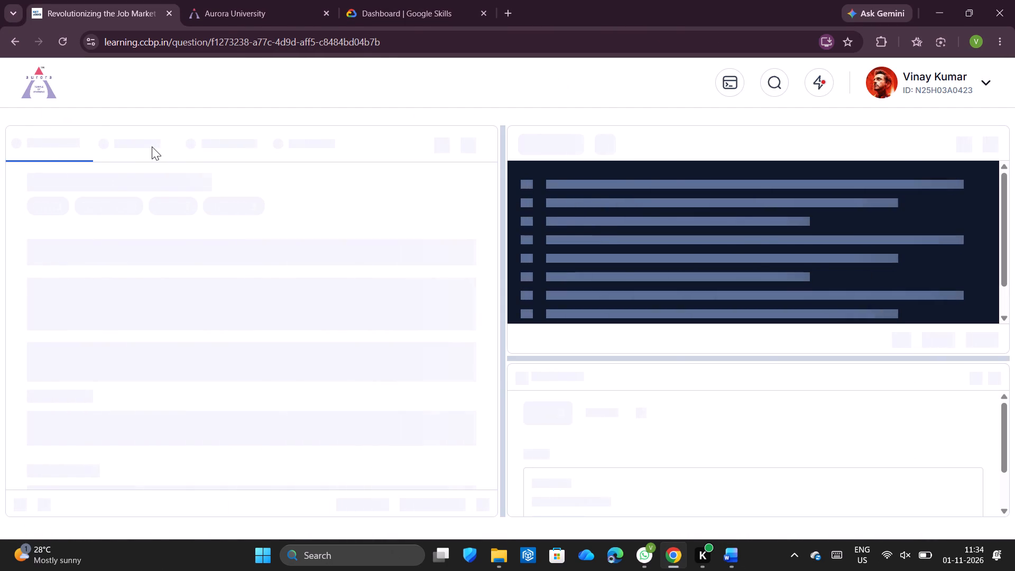
Replace the Max Consecutive Ones II starter code with the editorial's last C++ solution, the O(n) left/right-pointer version, and submit it.
left_click(149, 156)
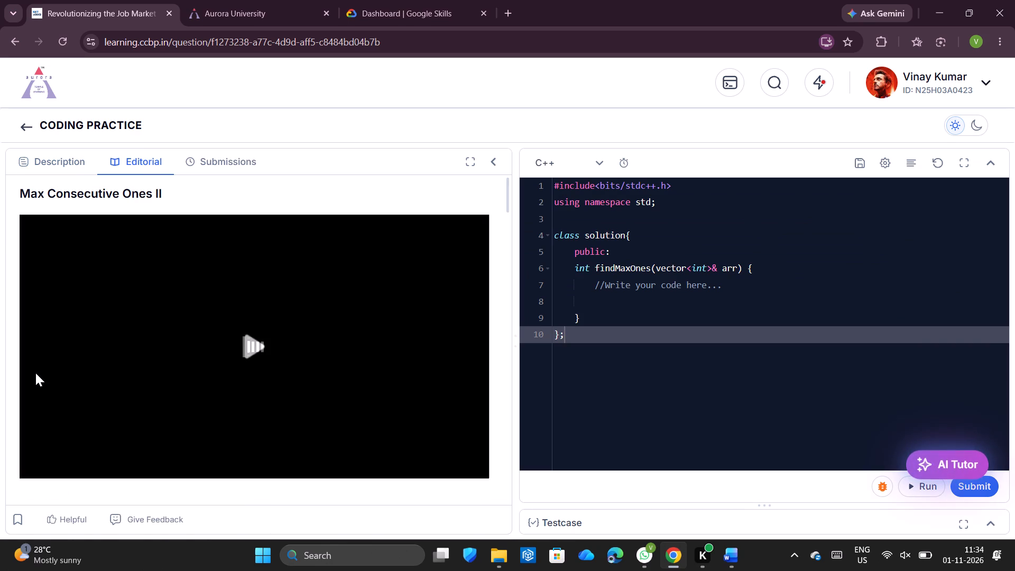
scroll(8, 445, "down", 12)
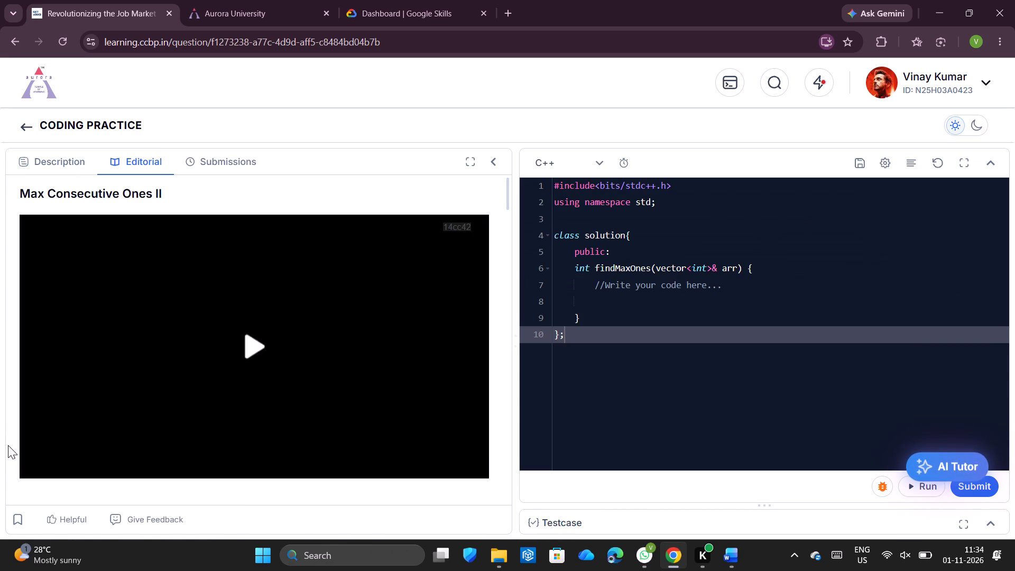
scroll(8, 445, "down", 16)
scroll(15, 459, "down", 6)
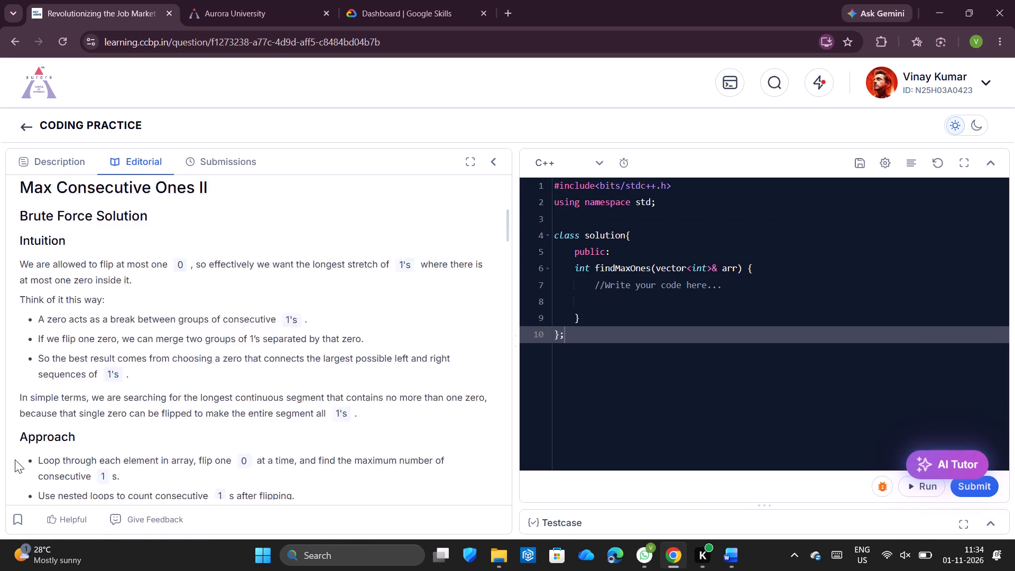
scroll(15, 459, "down", 18)
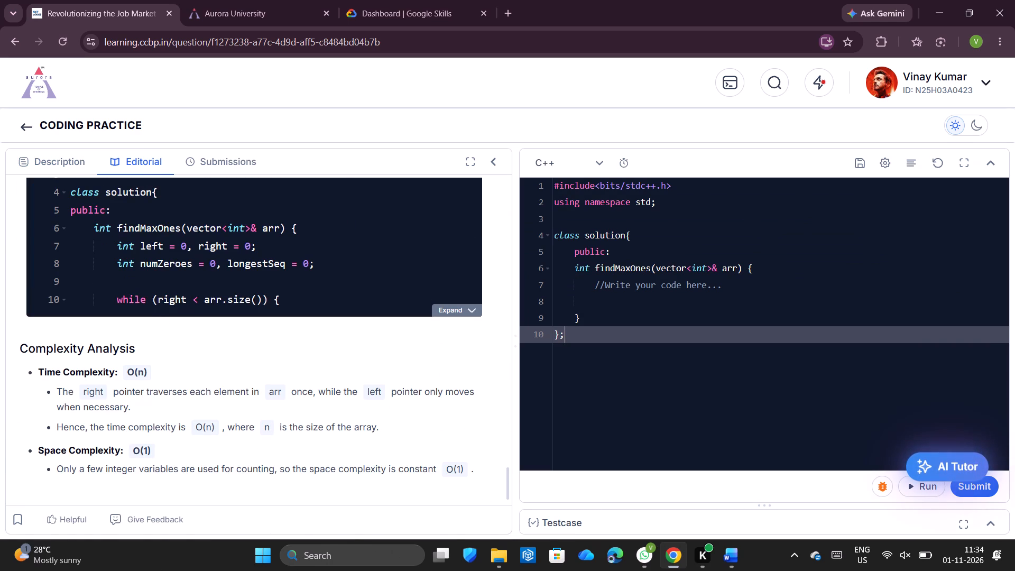
left_click(218, 242)
key("ctrl+a")
key("ctrl+c")
left_click(717, 375)
key("ctrl+a")
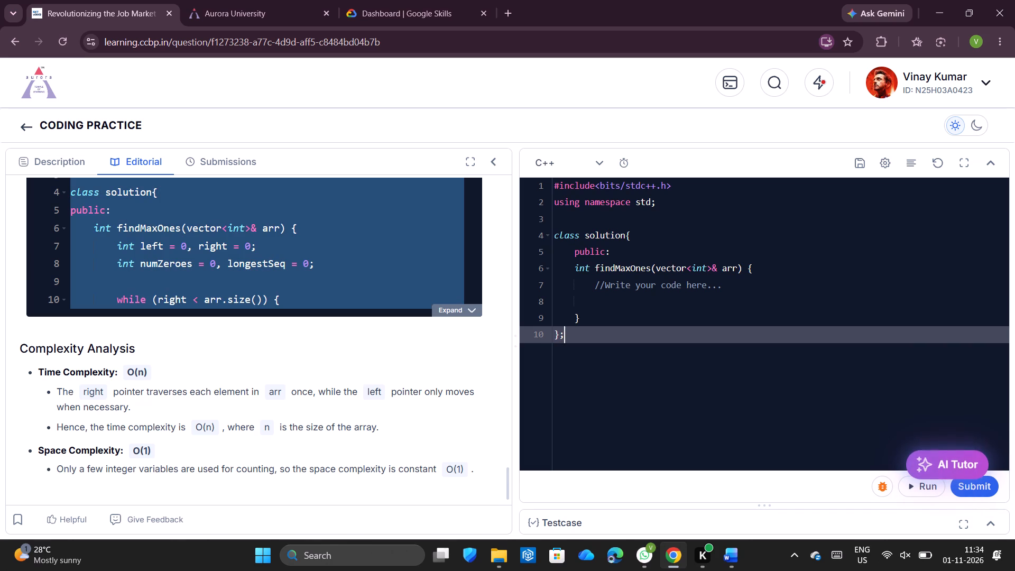
key("ctrl+v")
key("ctrl+Return")
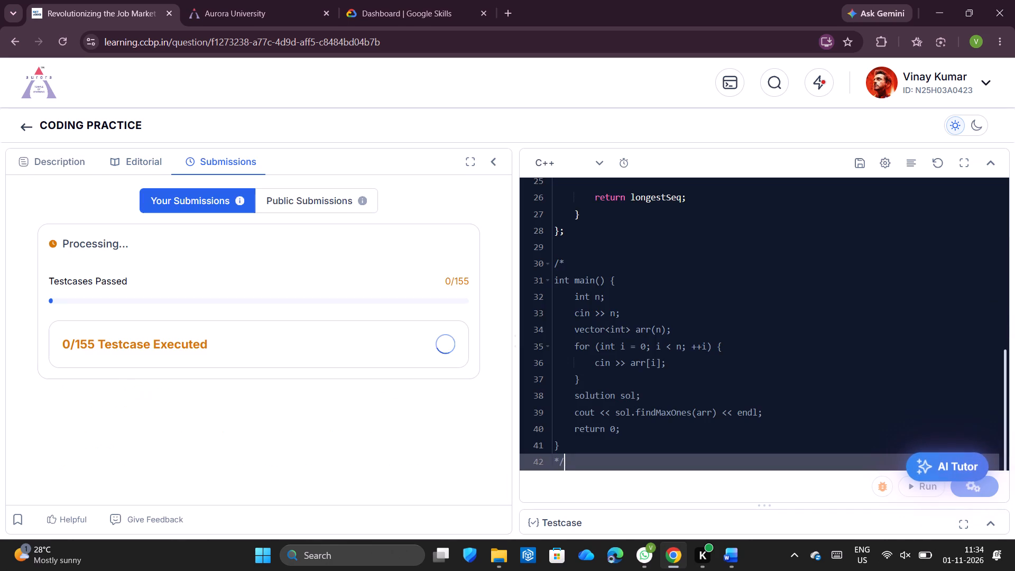
Capture the Max Consecutive Ones II submission page with the top of the code showing and replace the selected old picture in the Word journal.
scroll(824, 291, "up", 15)
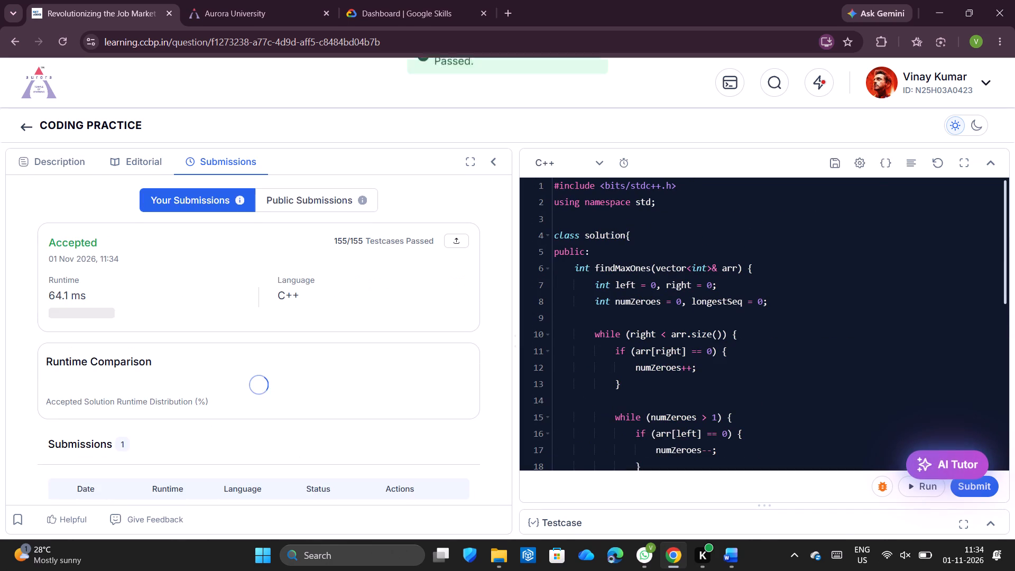
key("Print")
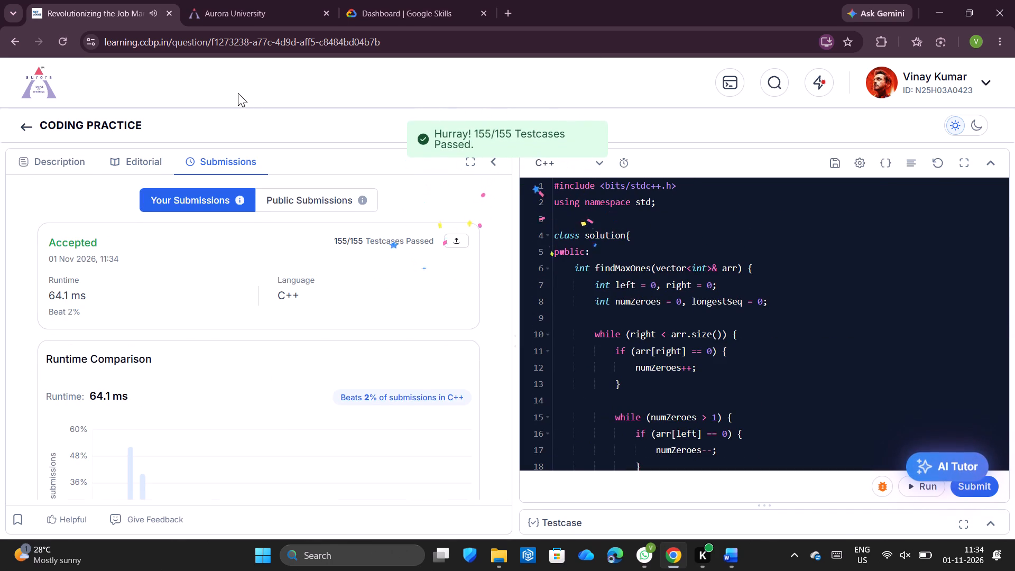
left_click_drag(0, 57, 41, 87)
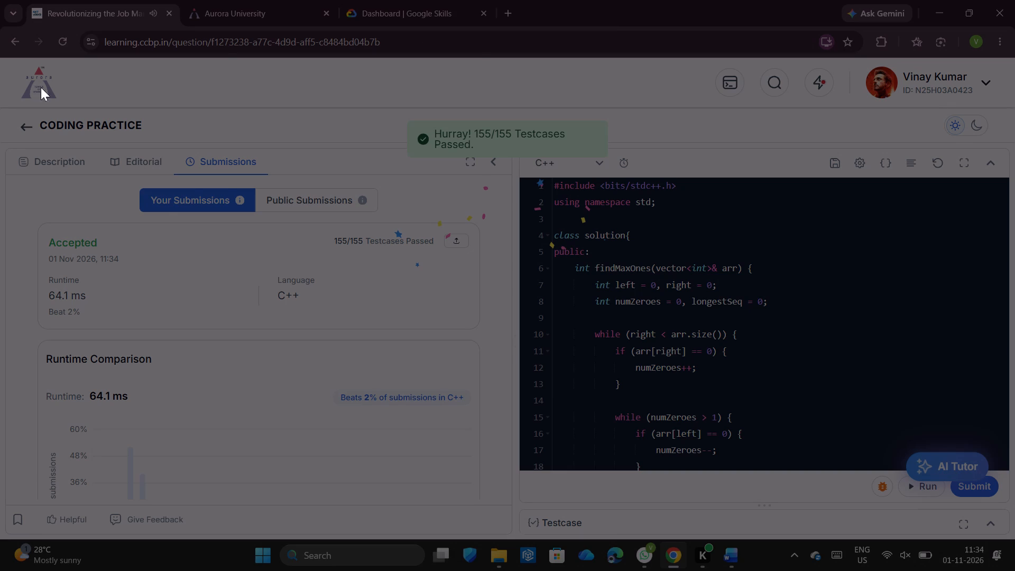
left_click_drag(41, 87, 1014, 538)
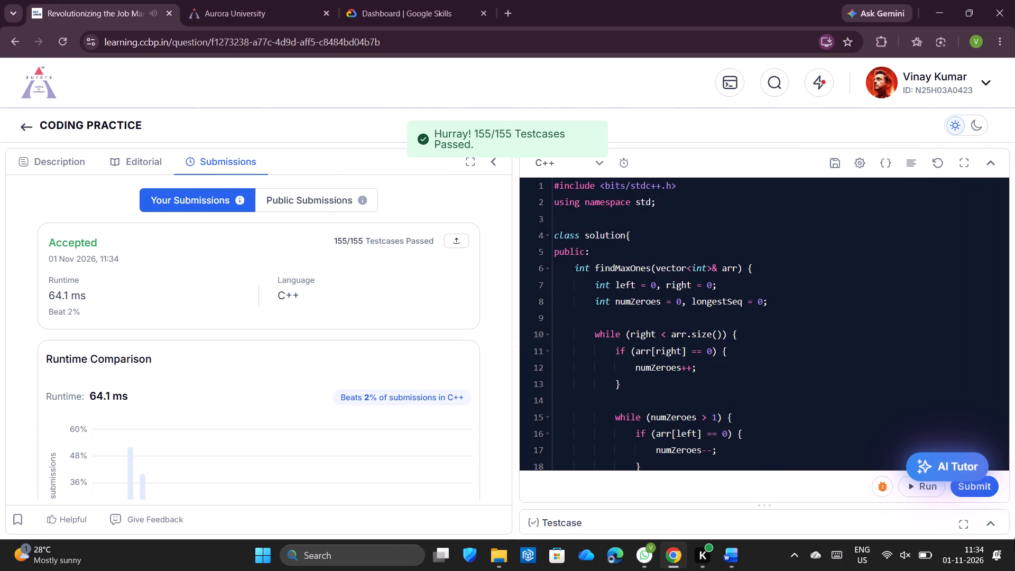
key("alt+Tab")
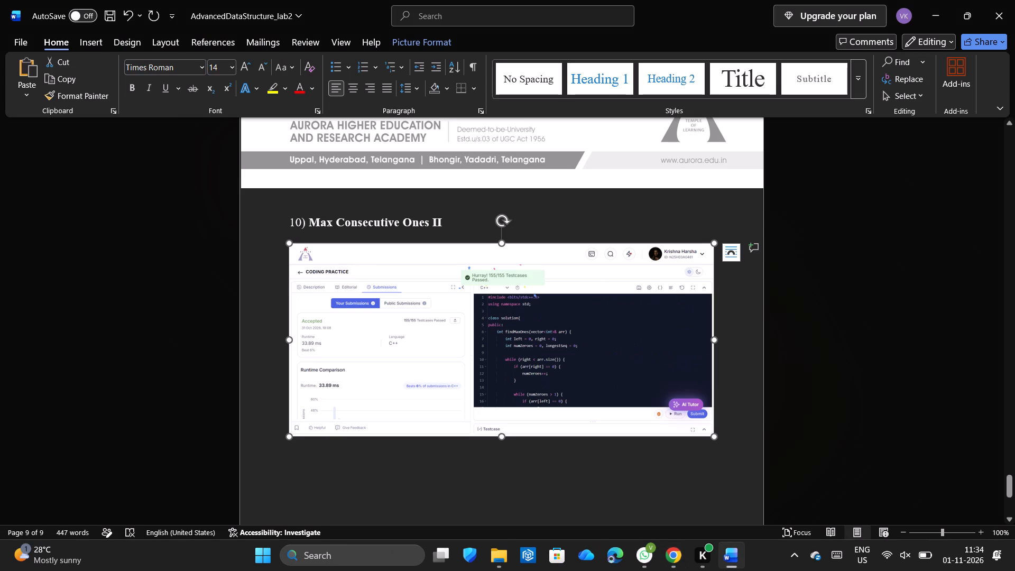
key("Delete")
key("ctrl+v")
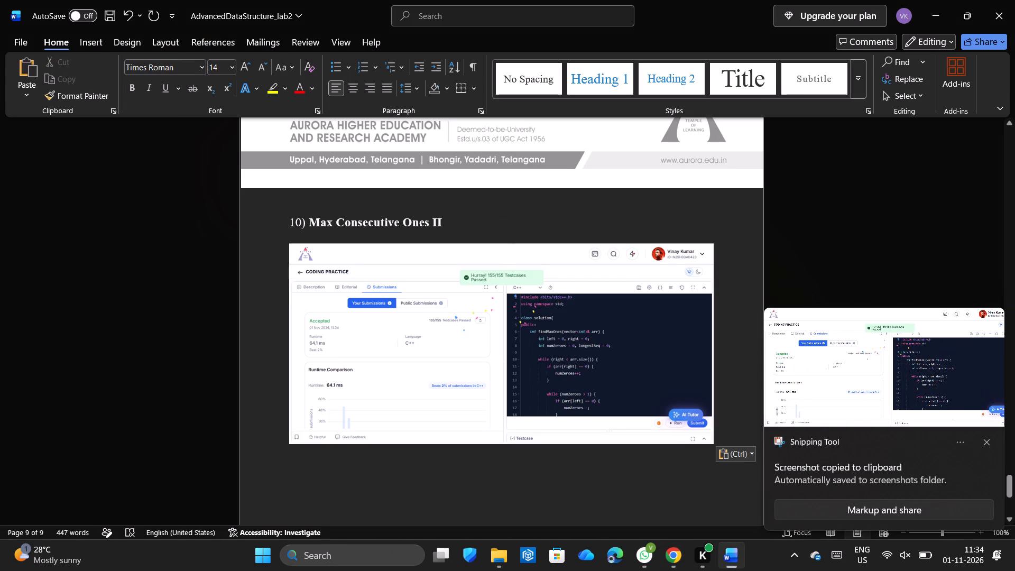
Review the whole journal from the last problem back to the student details table on the first page.
scroll(538, 326, "down", 6)
scroll(538, 326, "up", 2)
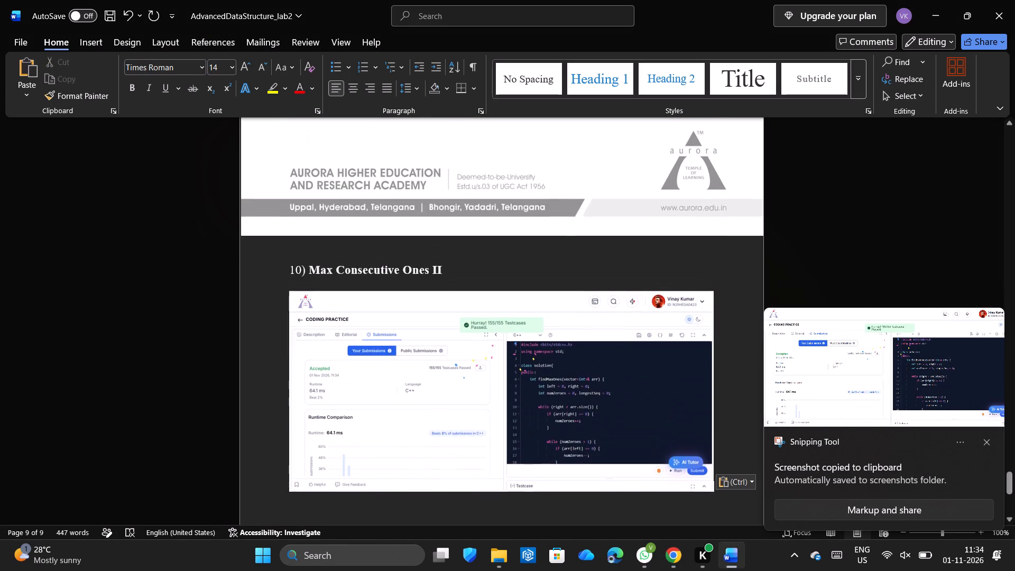
scroll(538, 326, "up", 3)
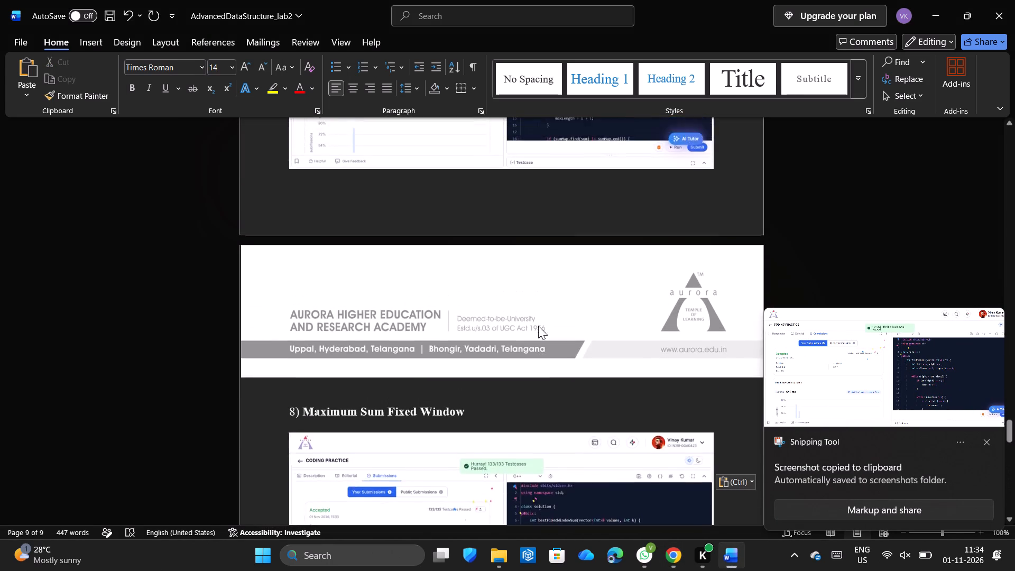
scroll(538, 326, "up", 2)
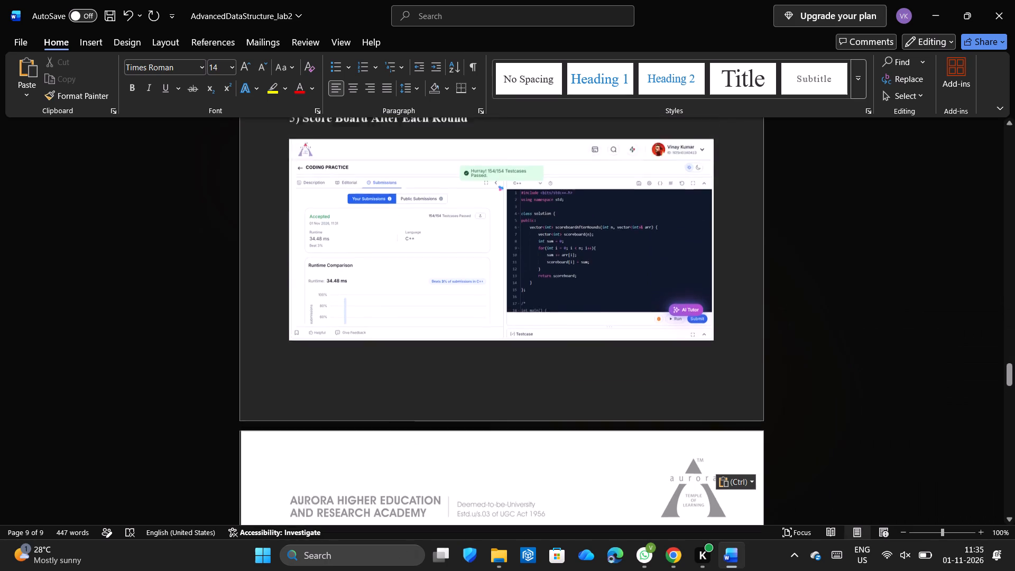
scroll(538, 326, "up", 2)
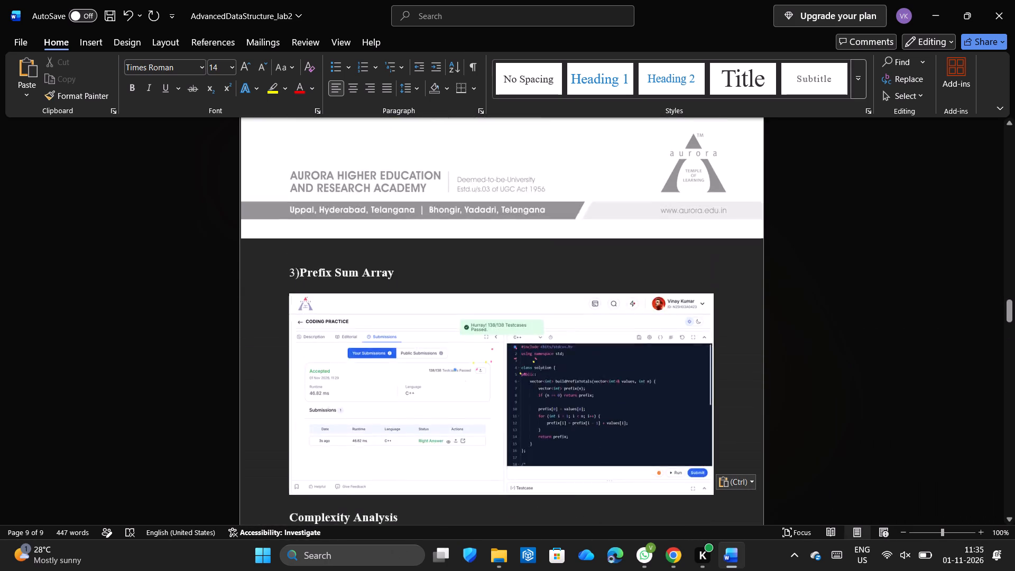
scroll(538, 326, "up", 3)
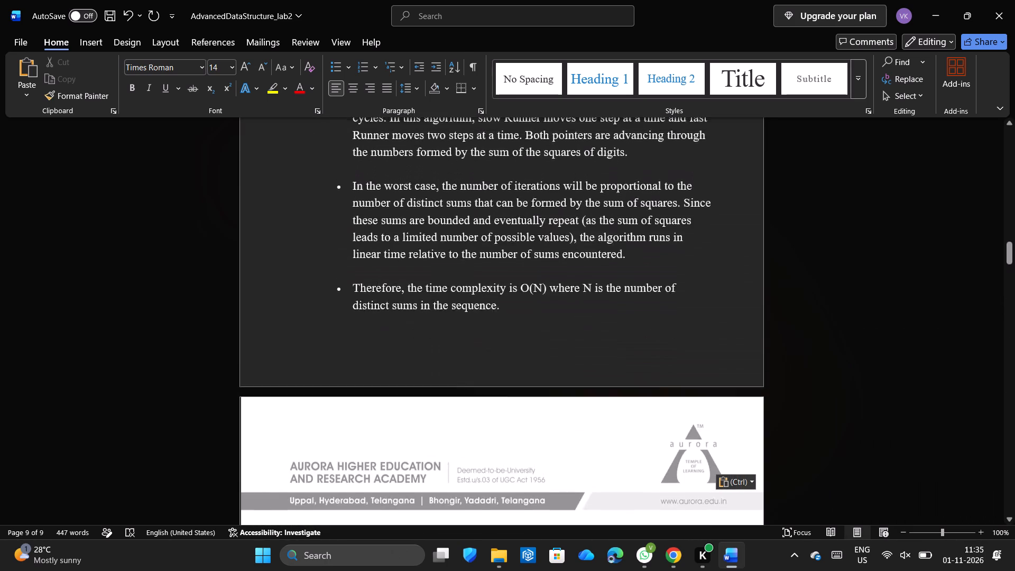
scroll(538, 326, "up", 2)
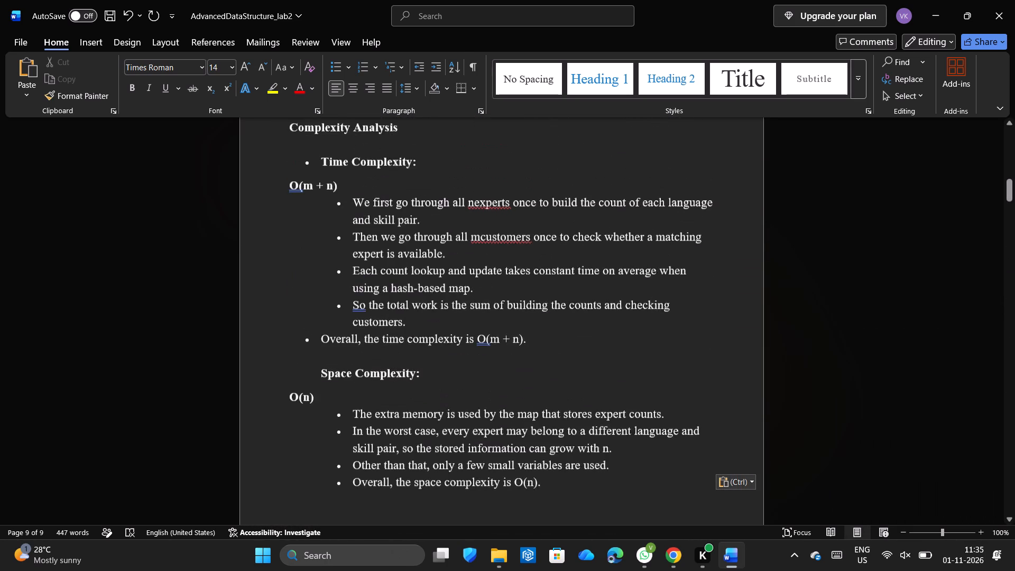
scroll(538, 326, "up", 1)
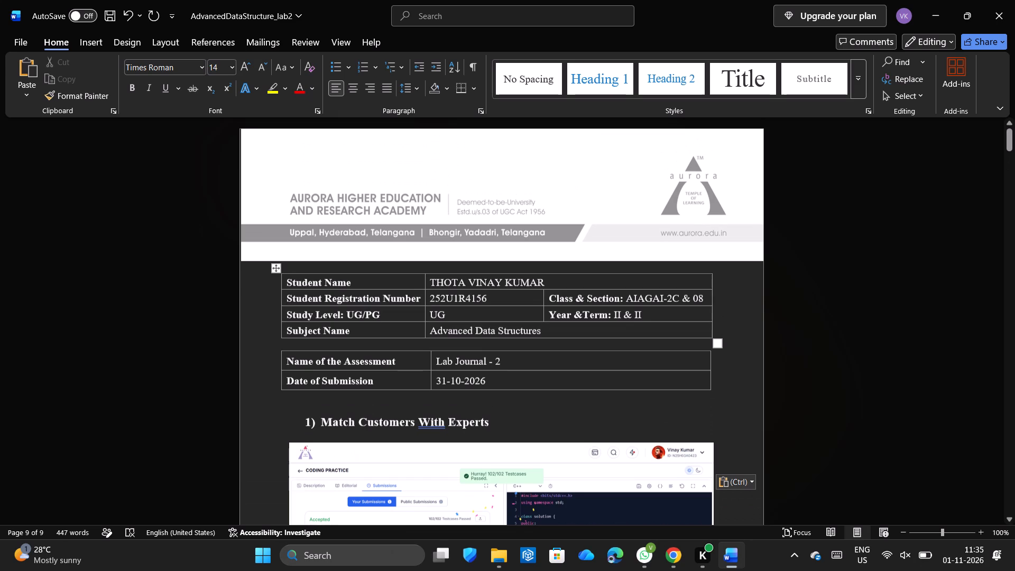
scroll(538, 326, "up", 1)
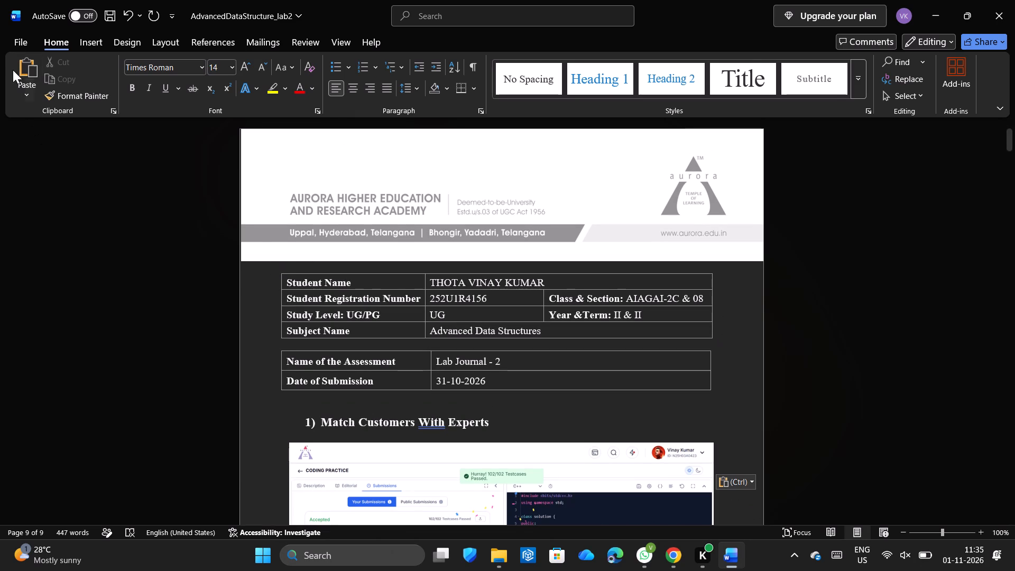
Save the journal as Word document ADS_LR_2 in the OneDrive folder terrm_2 > ADS_cpp > ADS.assignment.
left_click(19, 45)
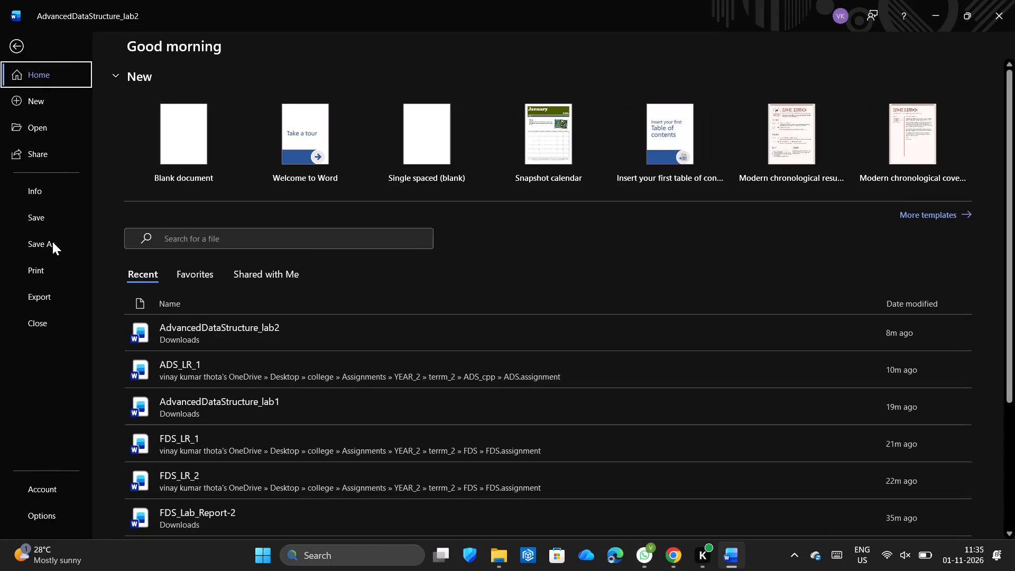
left_click(52, 242)
left_click(199, 146)
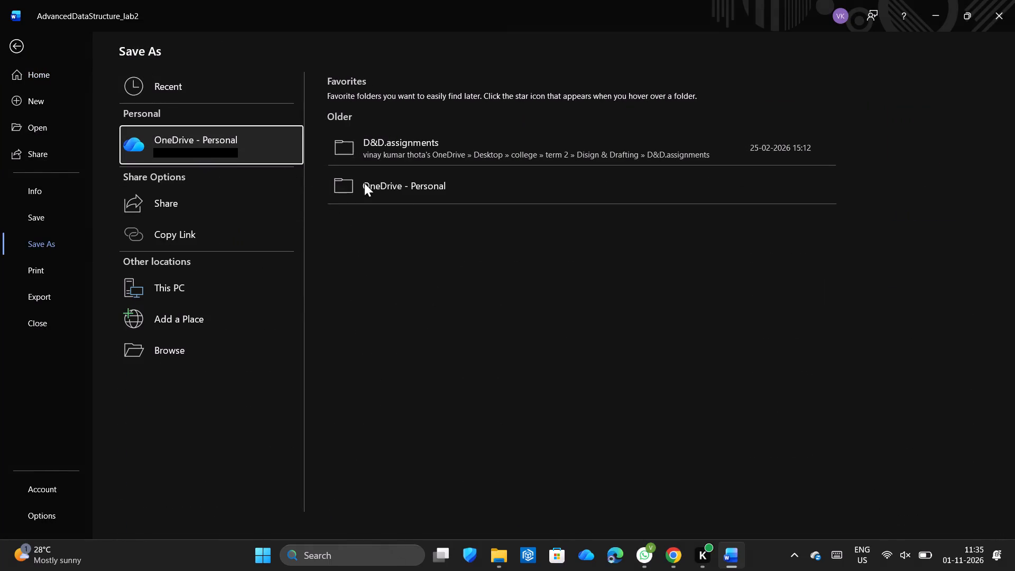
left_click(377, 180)
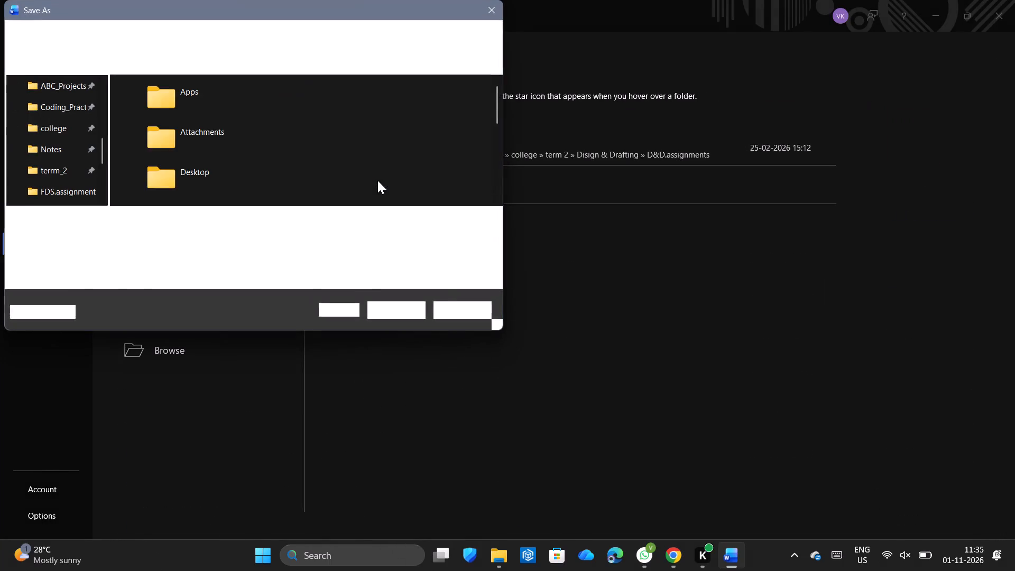
left_click(73, 177)
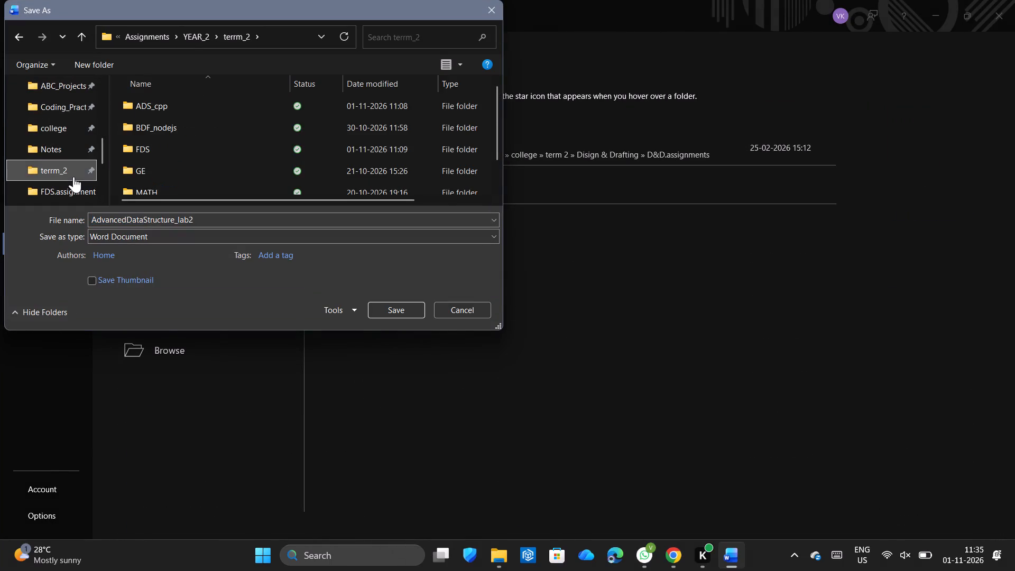
double_click(199, 105)
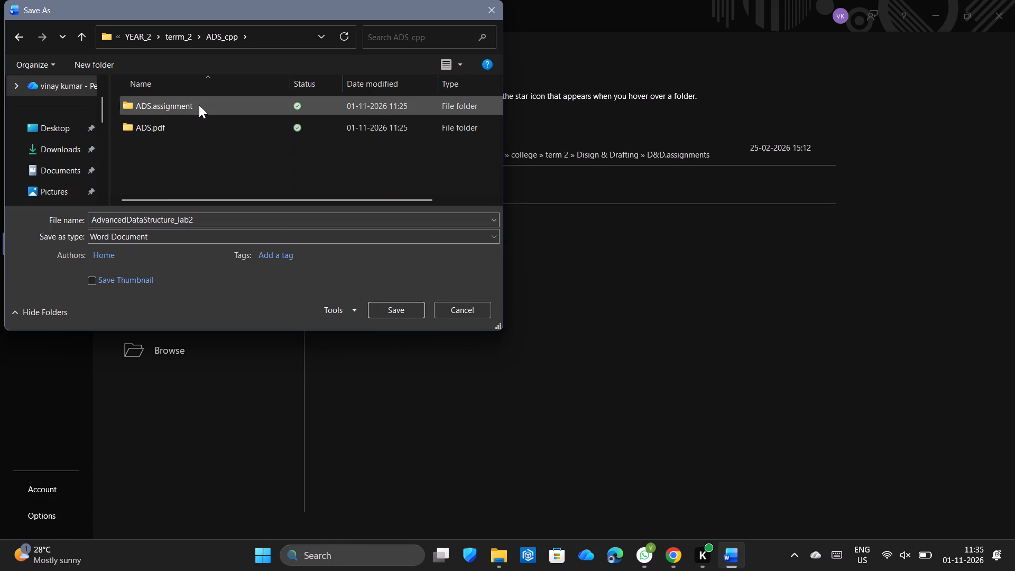
double_click(199, 105)
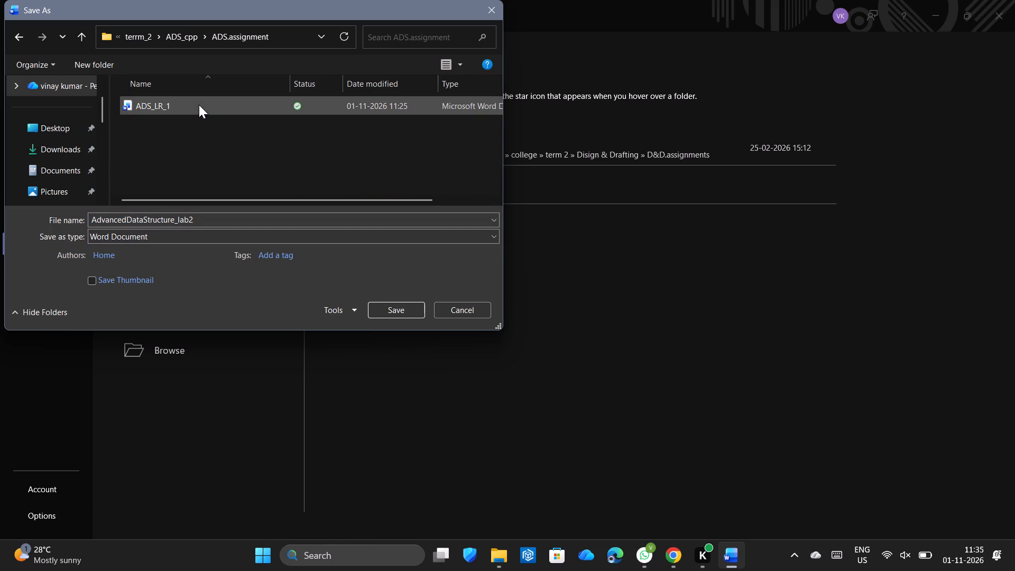
left_click(199, 105)
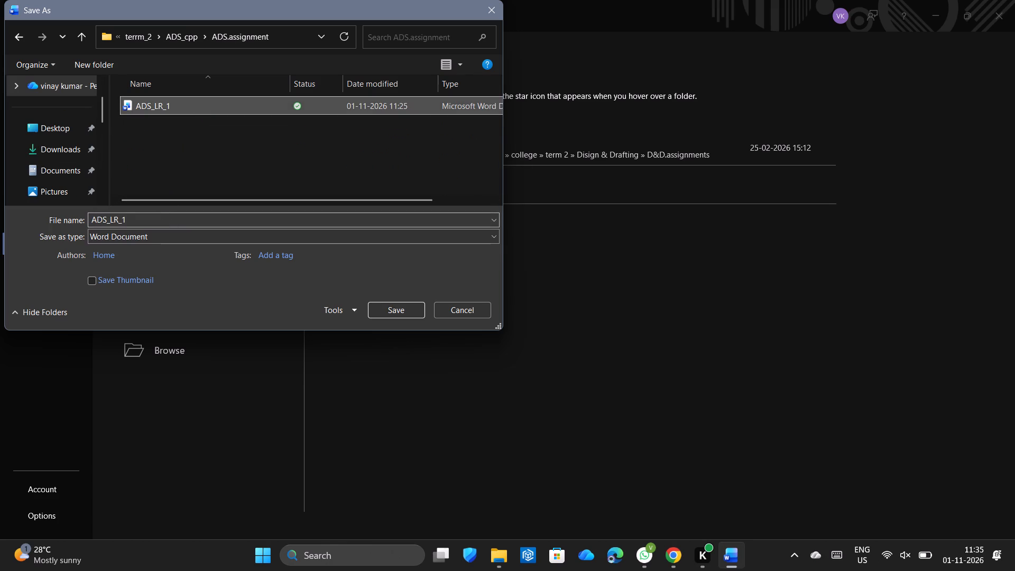
left_click(167, 217)
left_click(167, 217)
left_click(167, 217)
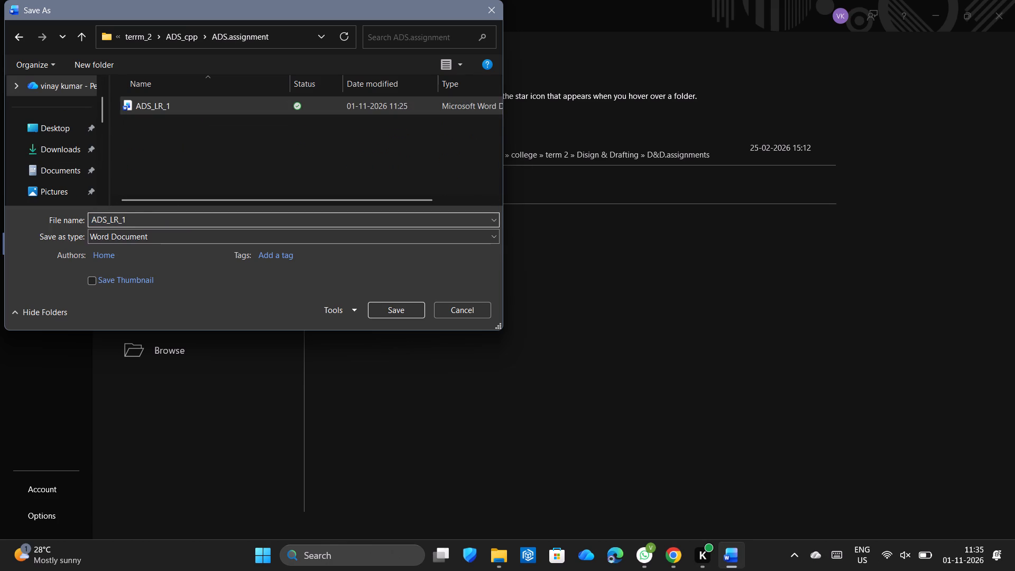
key("BackSpace")
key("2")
key("Return")
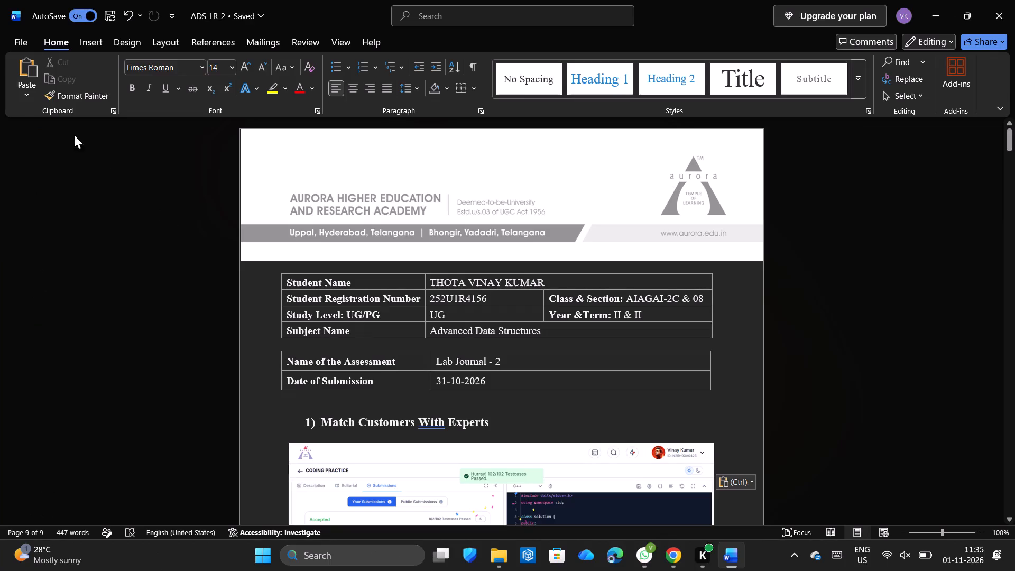
Save a PDF copy of the journal as ADS_LR_2 in terrm_2 > ADS_cpp > ADS.pdf, and close the Word document.
left_click(17, 43)
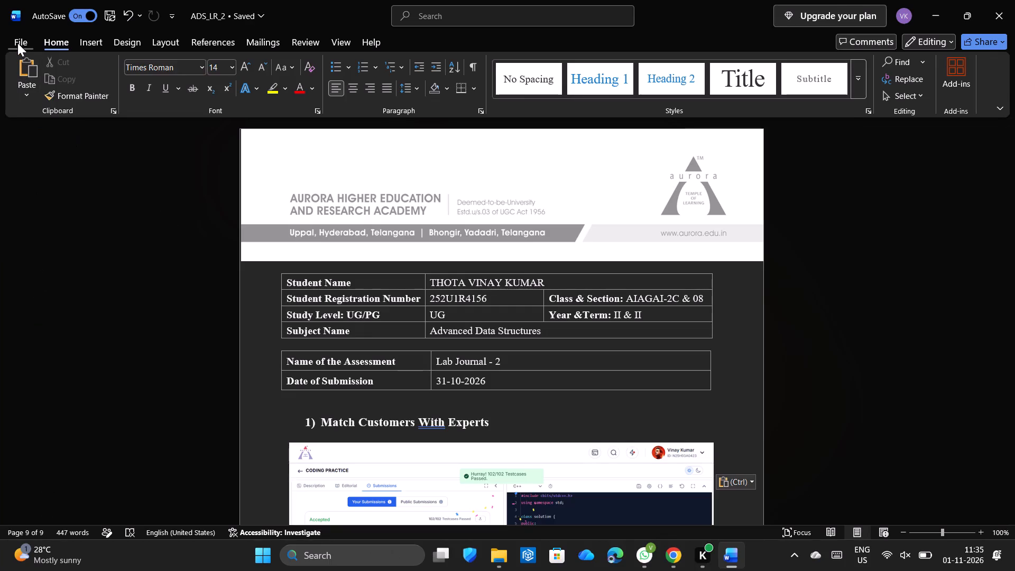
left_click(31, 219)
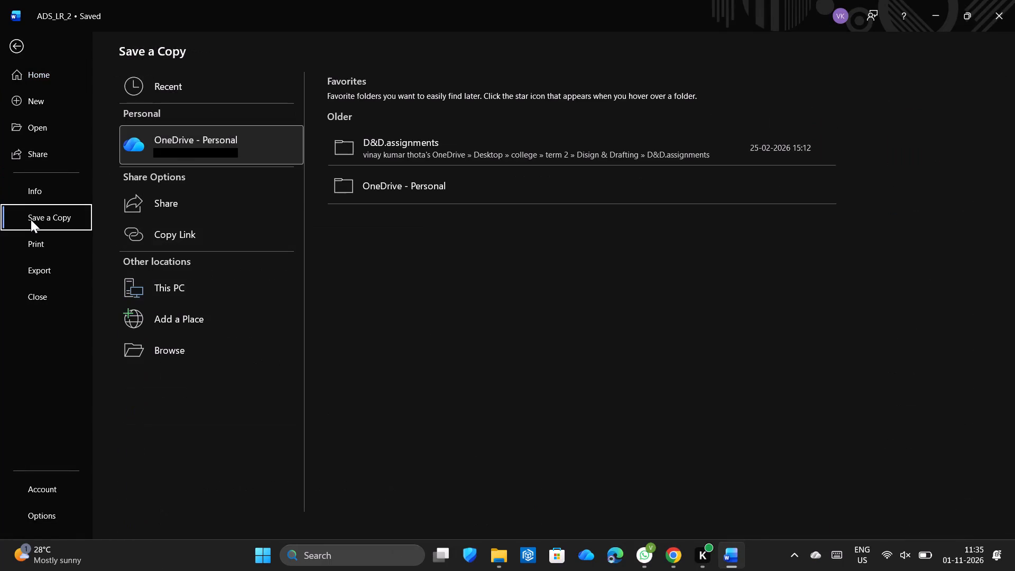
left_click(395, 195)
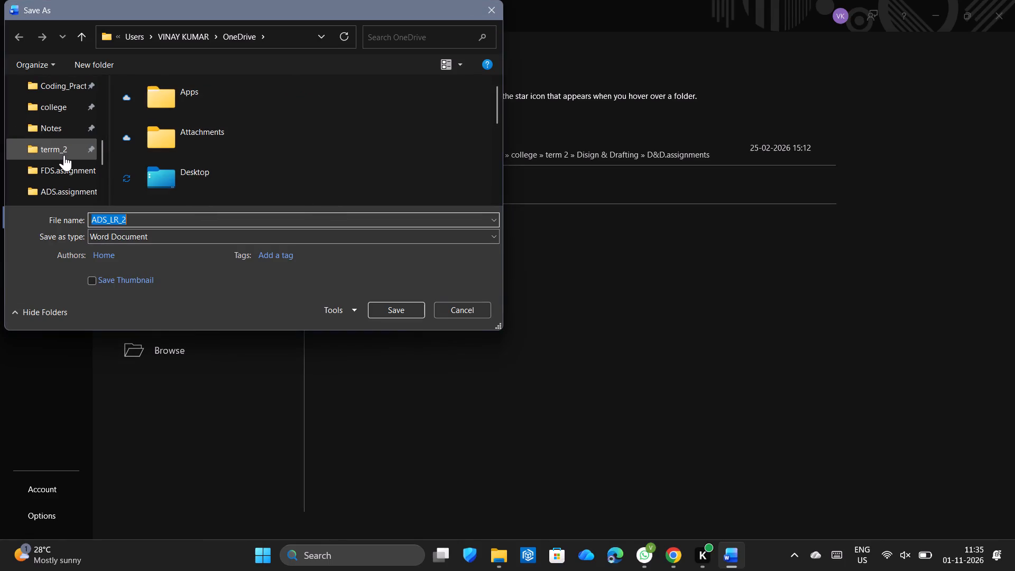
left_click(64, 155)
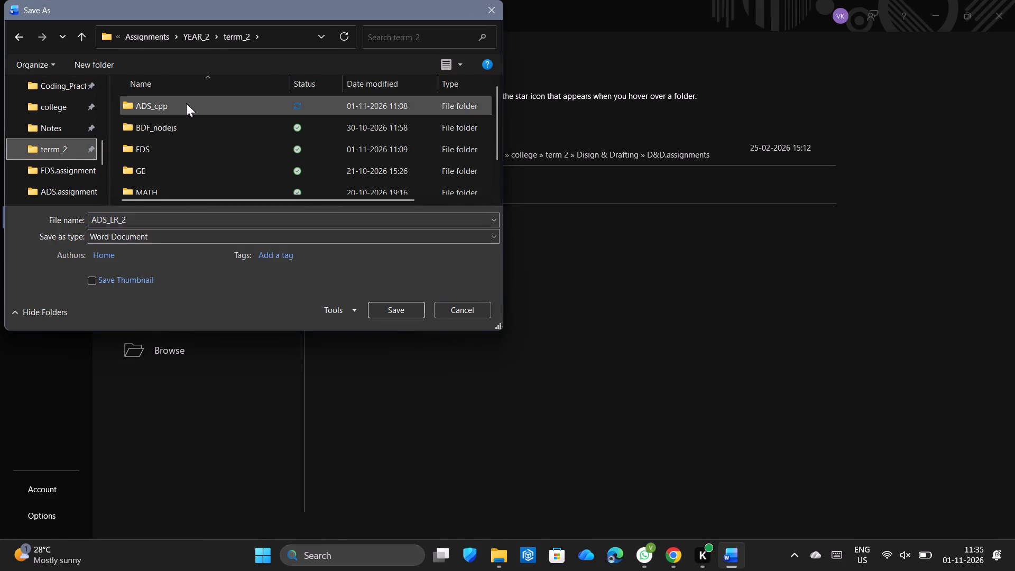
double_click(186, 103)
double_click(197, 128)
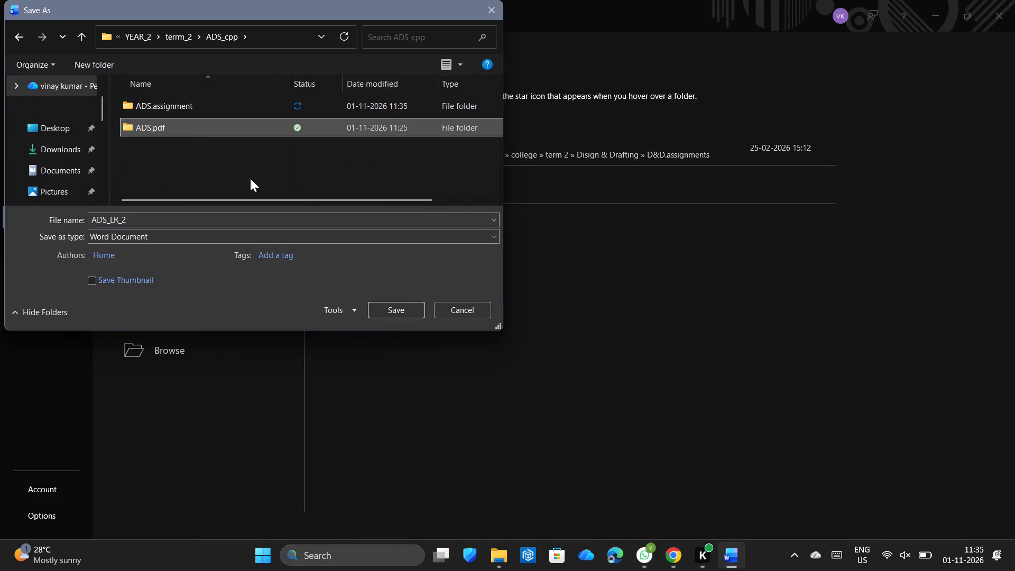
left_click(324, 236)
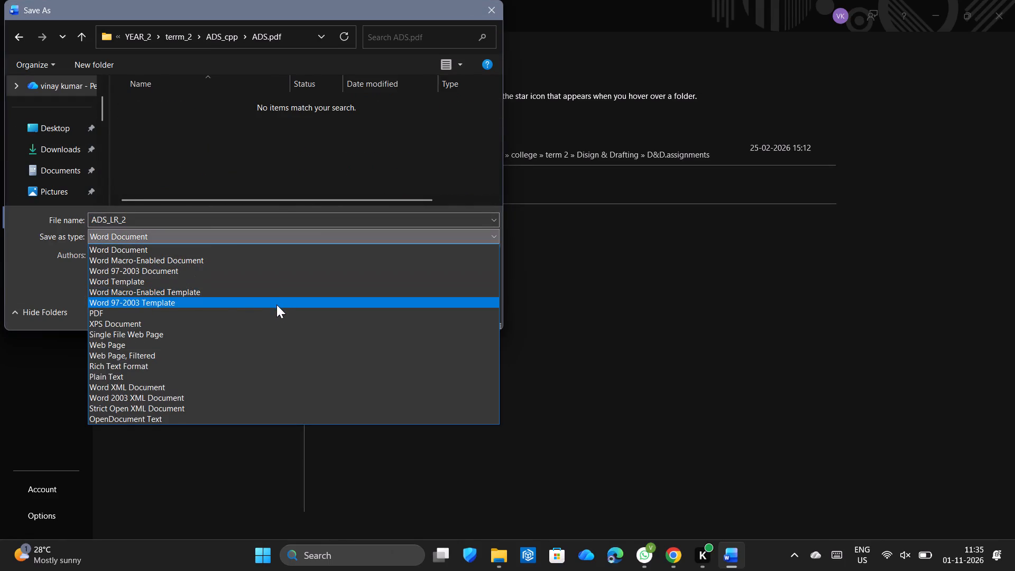
left_click(279, 309)
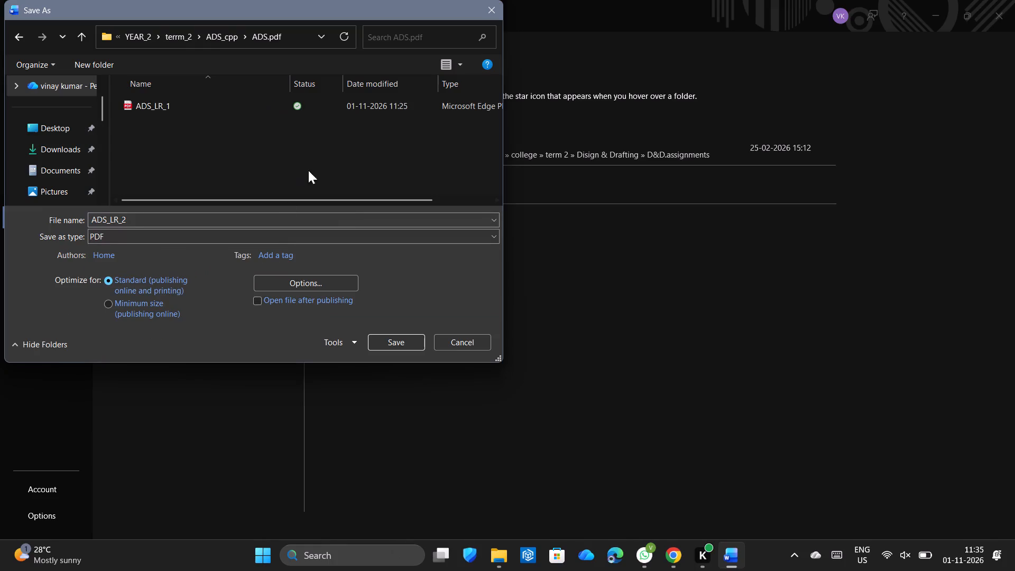
left_click(408, 338)
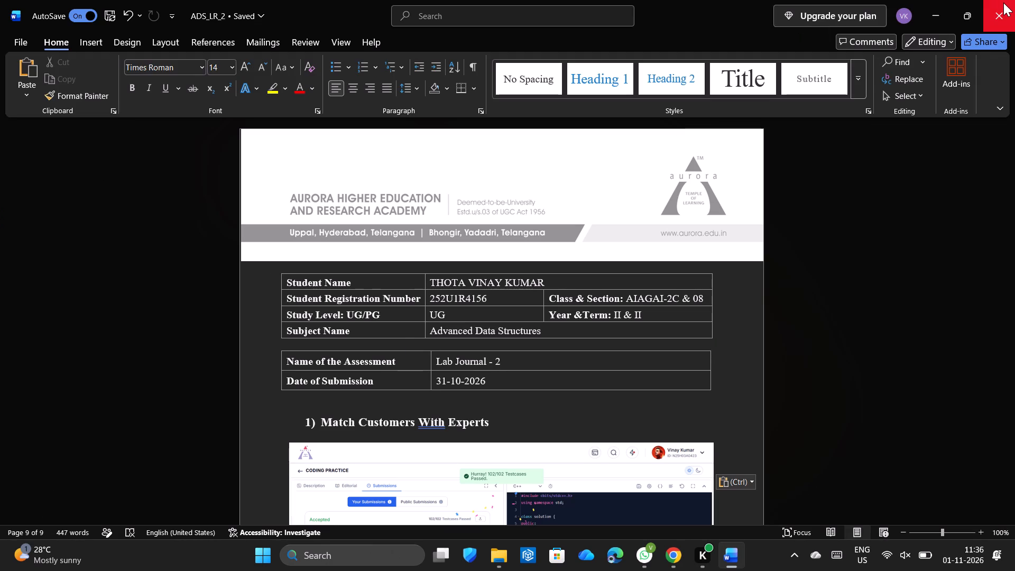
left_click(1003, 3)
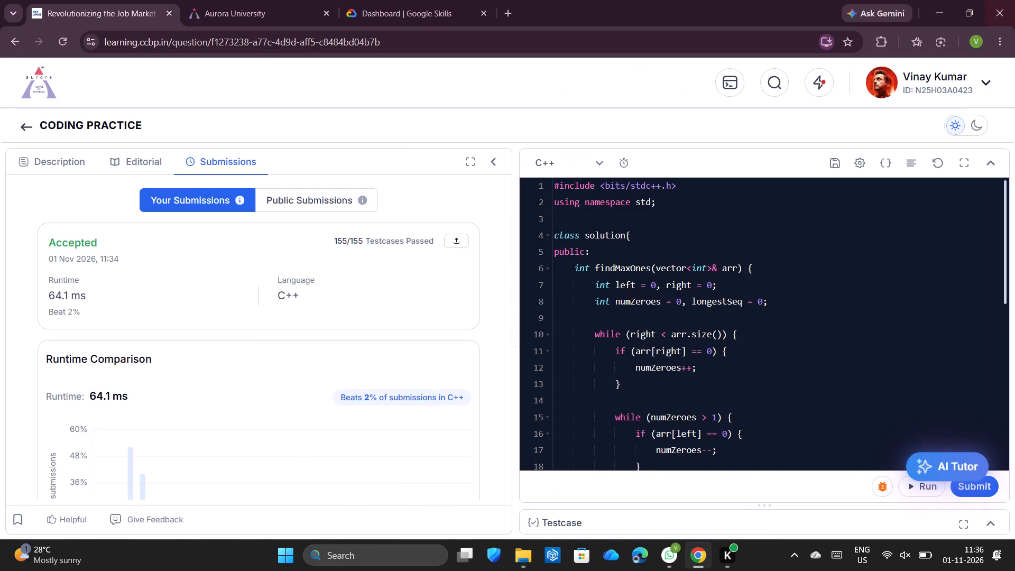
Switch to File Explorer and open the folder terrm_2 > ADS_cpp > ADS.pdf.
left_click(524, 558)
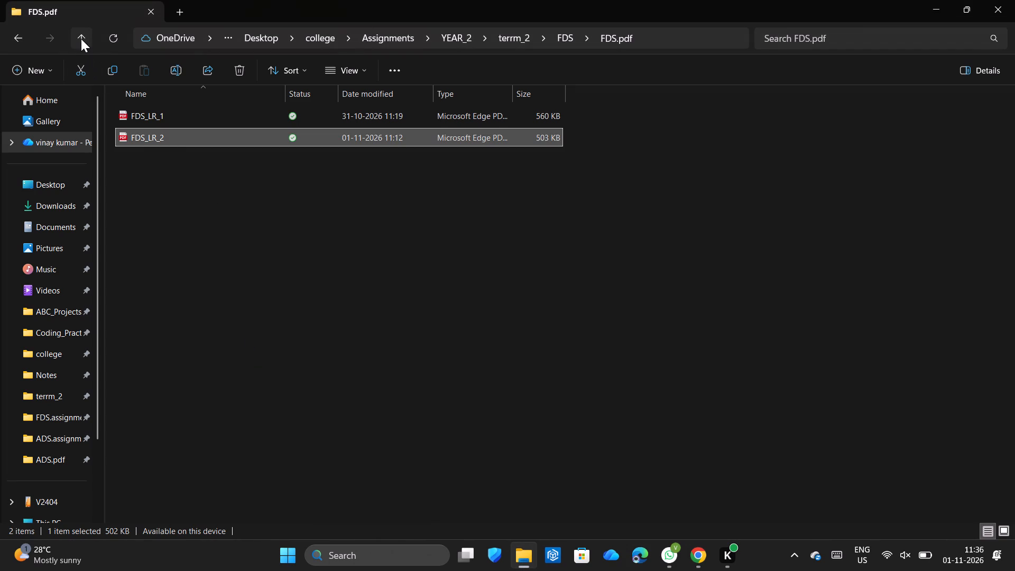
left_click(81, 39)
left_click(81, 39)
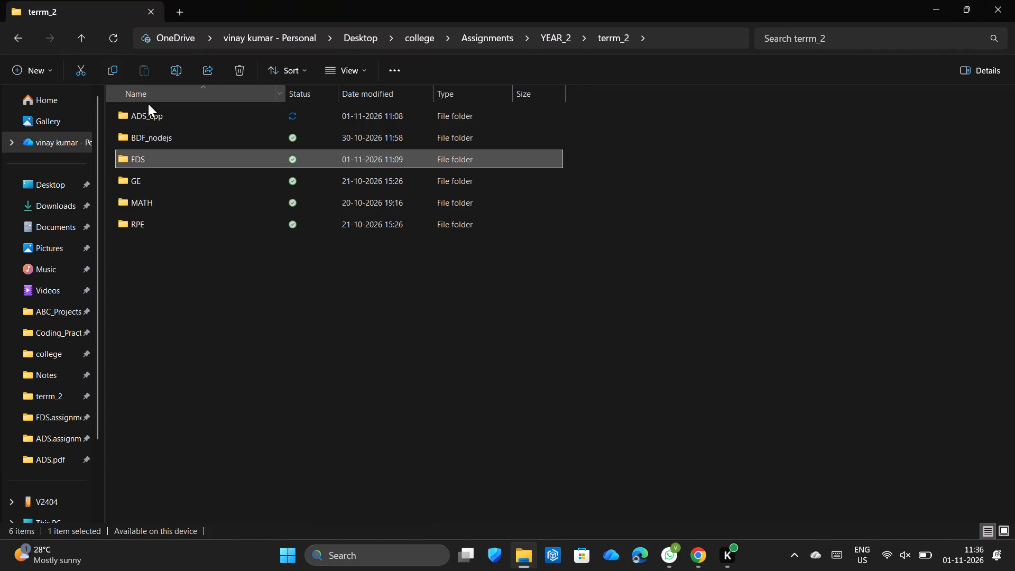
double_click(169, 119)
double_click(169, 119)
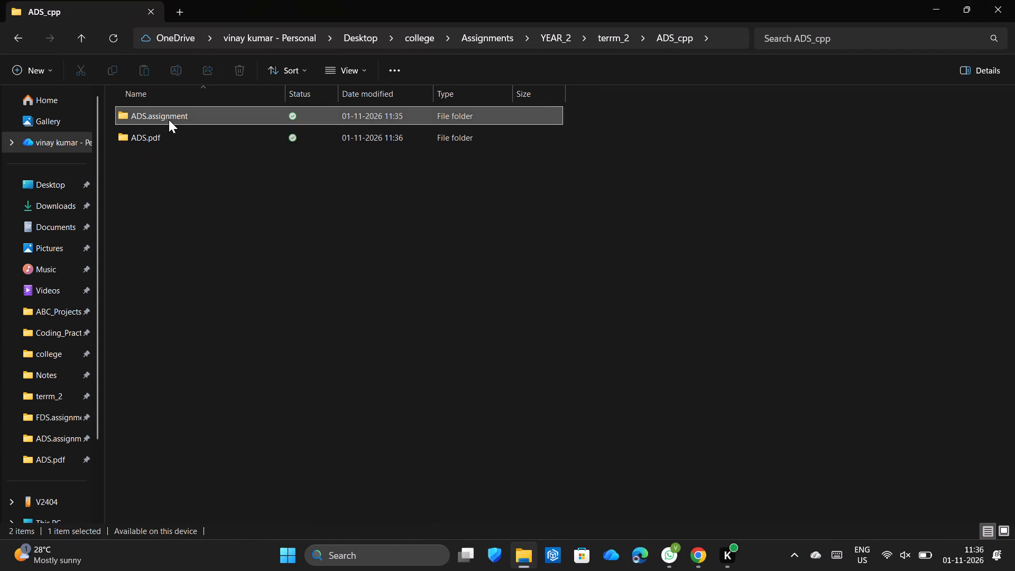
left_click(82, 34)
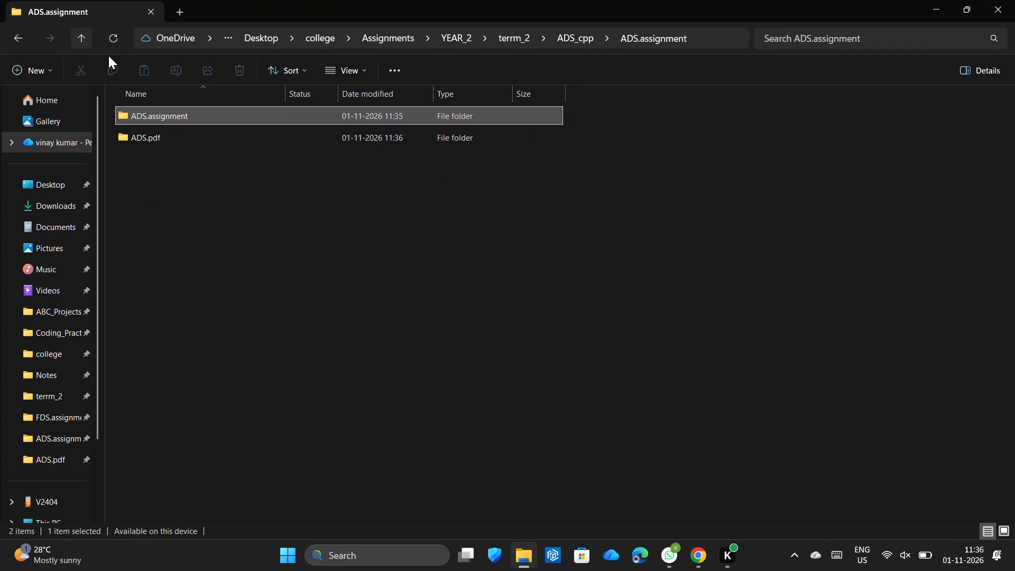
double_click(187, 140)
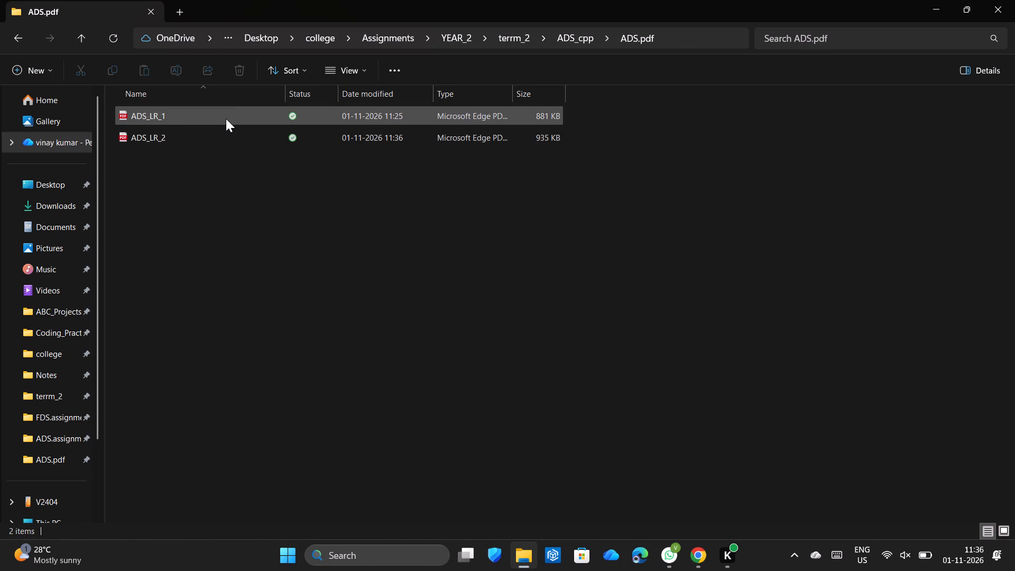
Open the ADS_LR_1 PDF, review it from the student details table to the last problem, and close it.
double_click(226, 118)
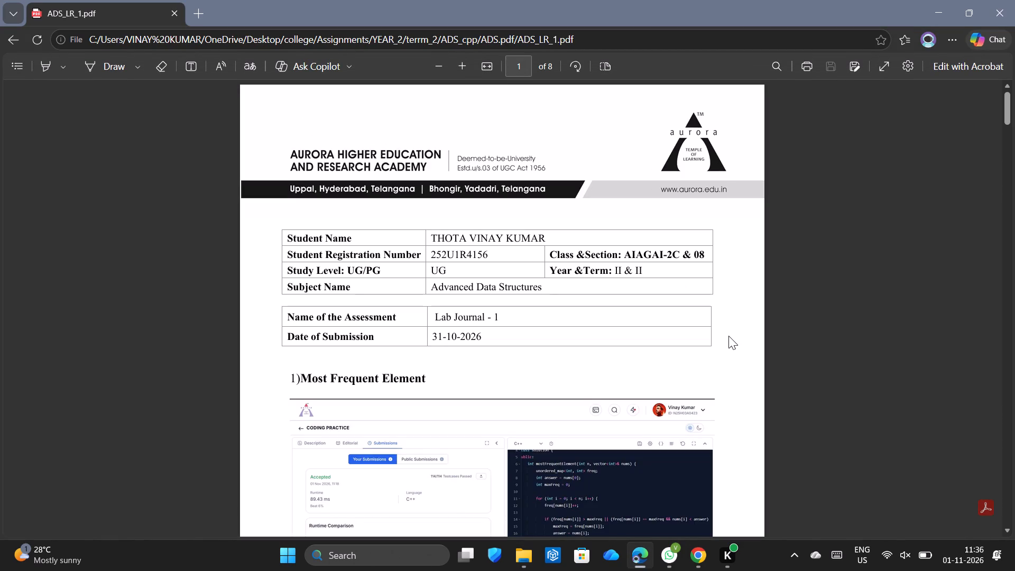
scroll(728, 336, "down", 1)
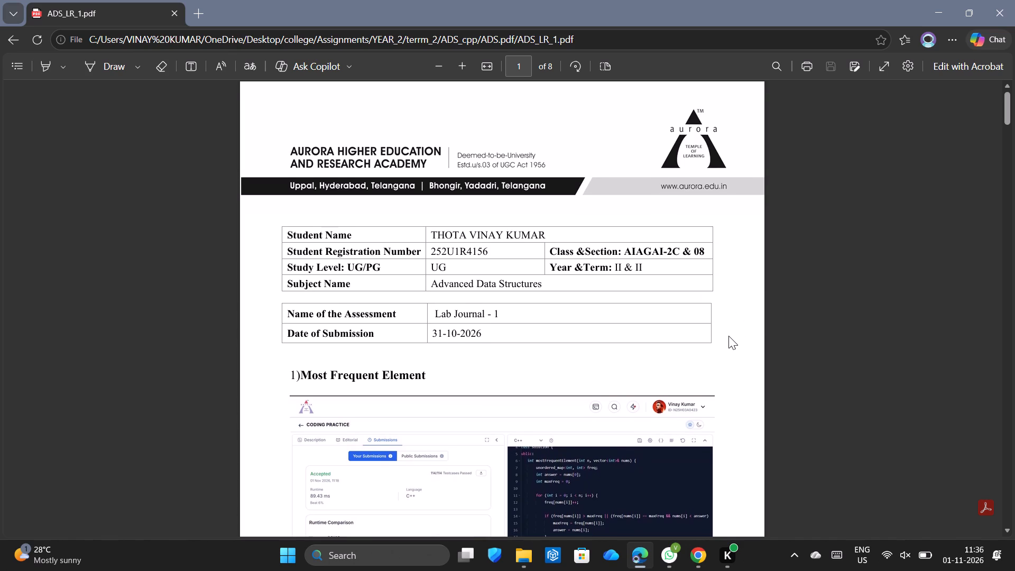
scroll(728, 336, "down", 1)
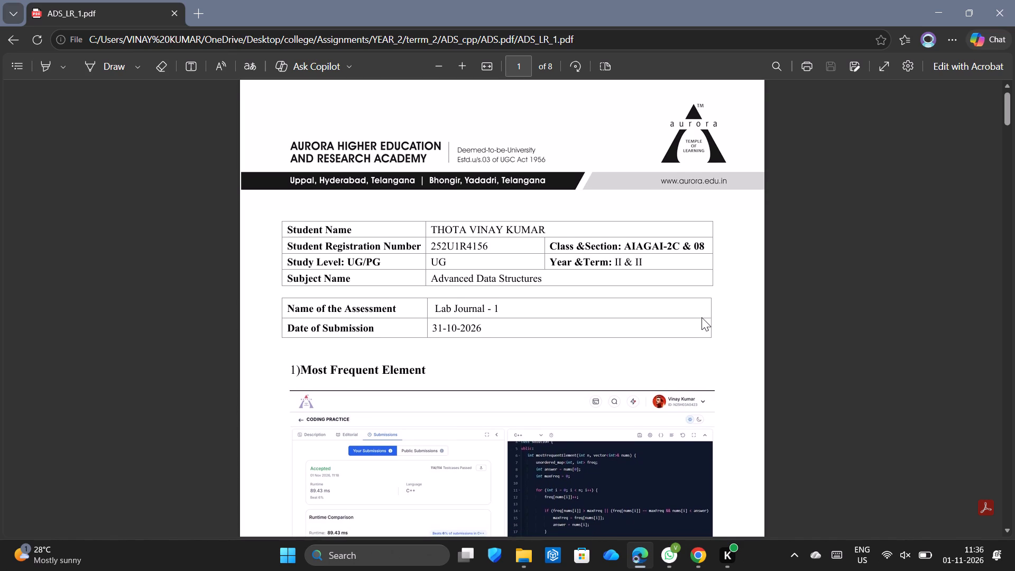
scroll(702, 317, "down", 8)
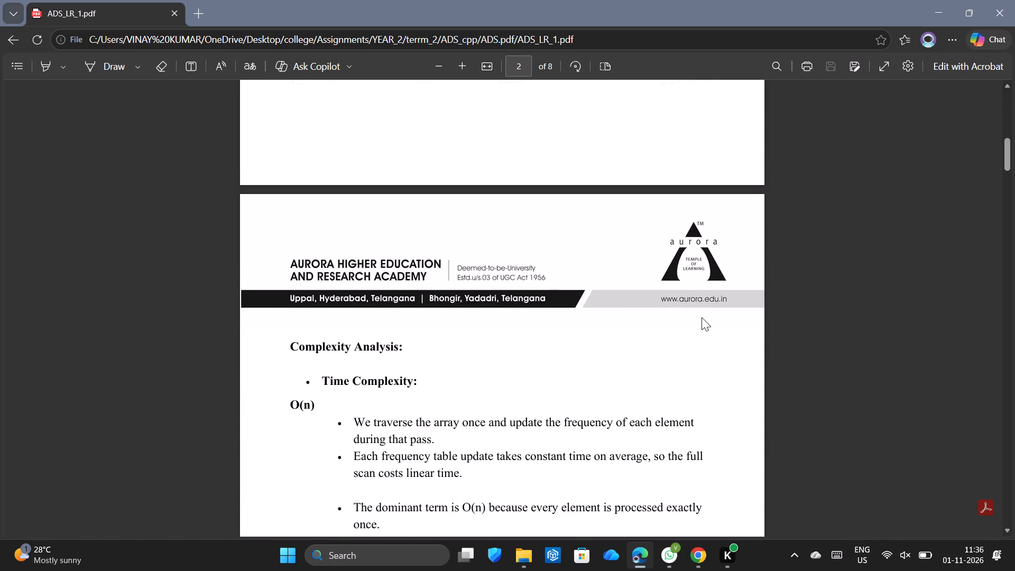
scroll(702, 317, "down", 9)
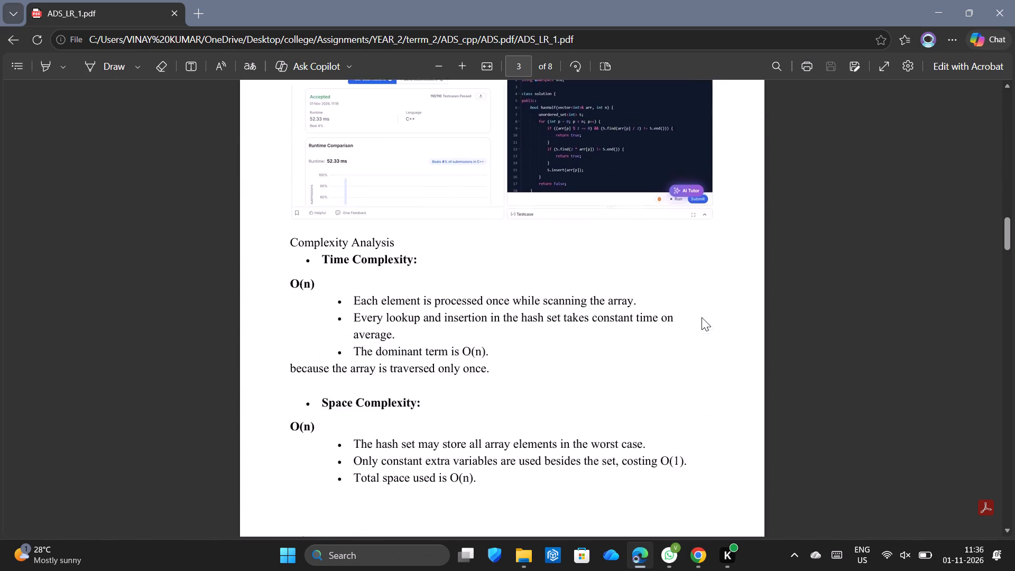
scroll(702, 317, "down", 8)
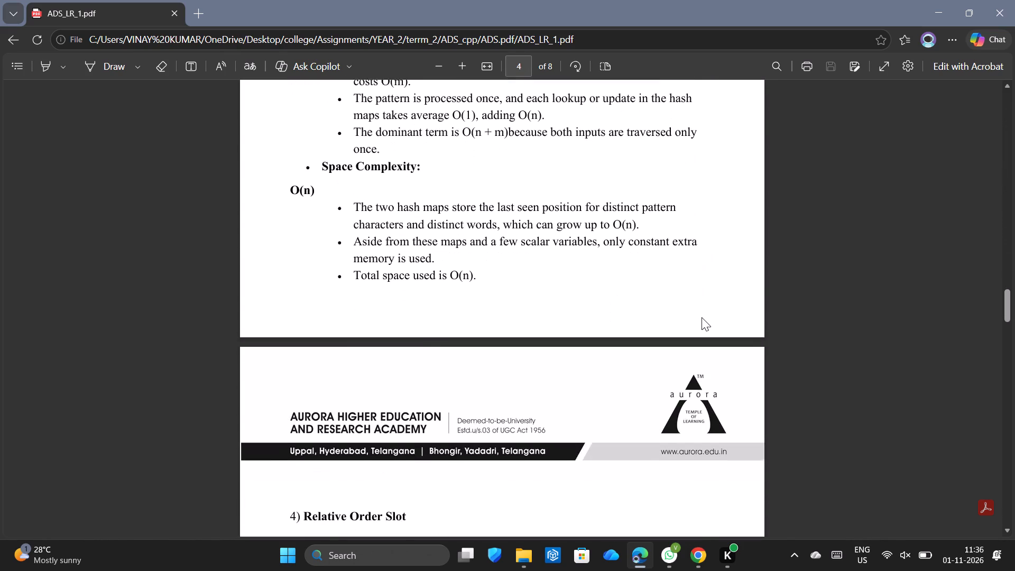
scroll(702, 317, "down", 8)
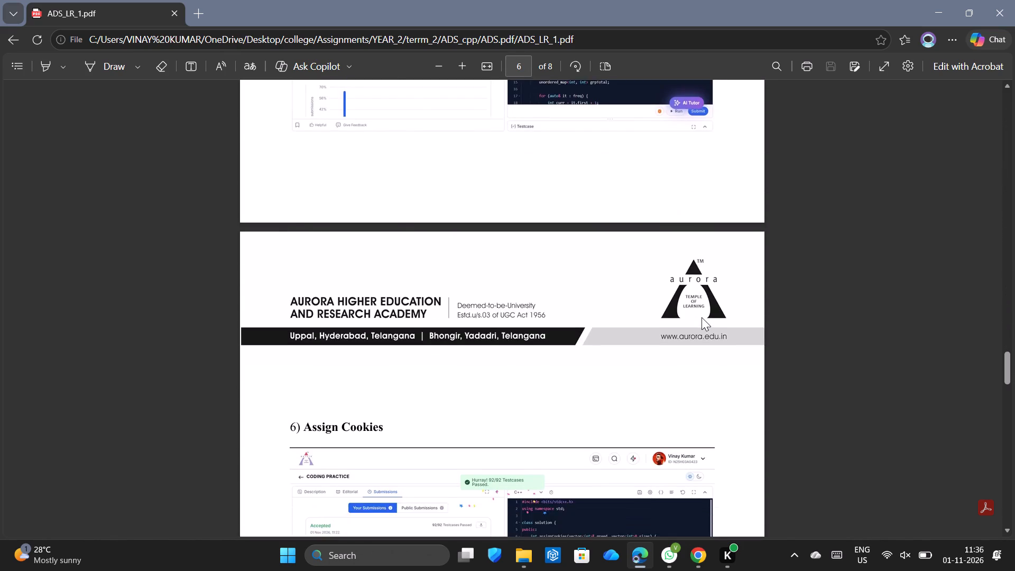
scroll(702, 317, "down", 8)
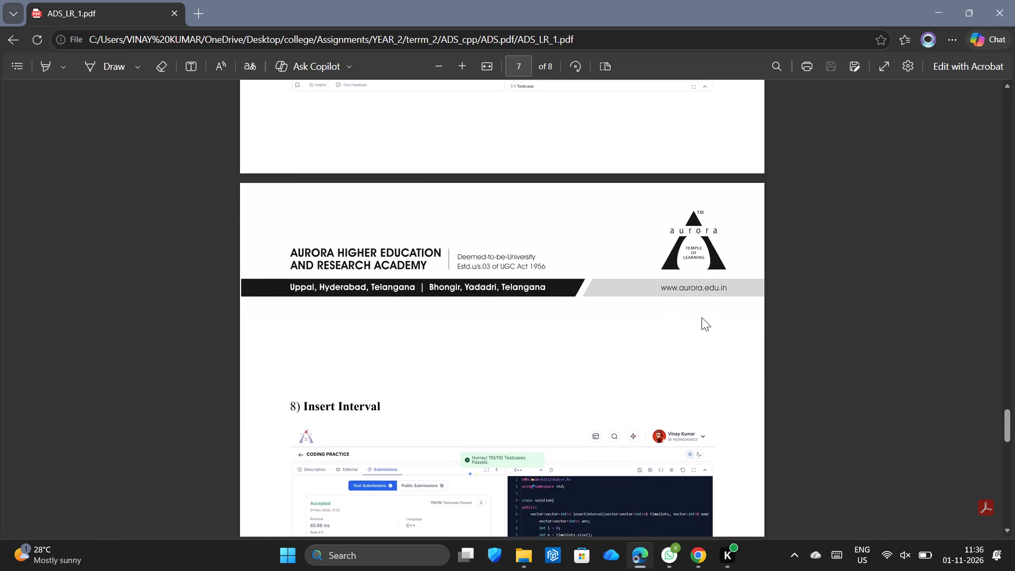
scroll(702, 317, "down", 8)
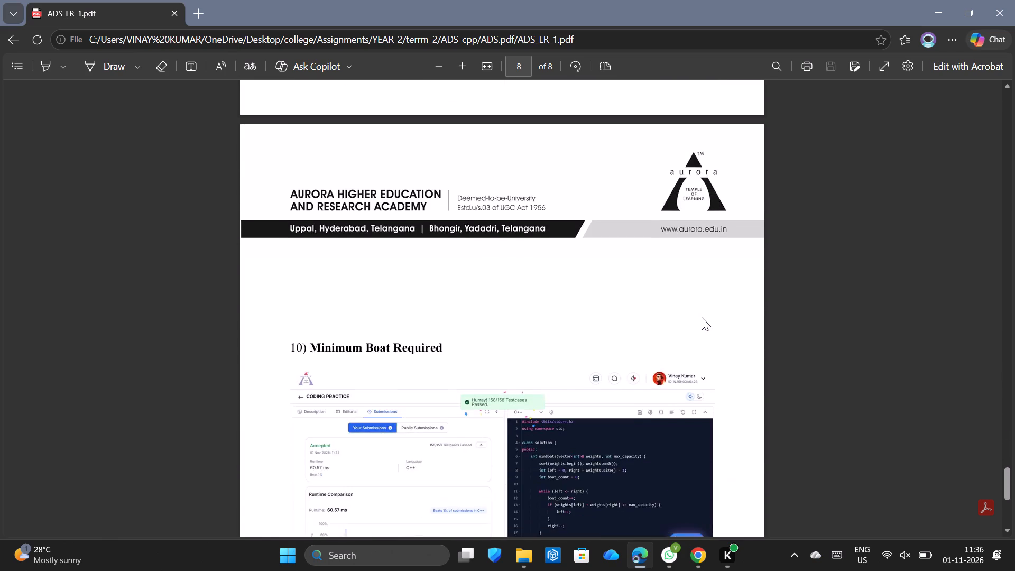
scroll(702, 317, "down", 2)
left_click(1014, 0)
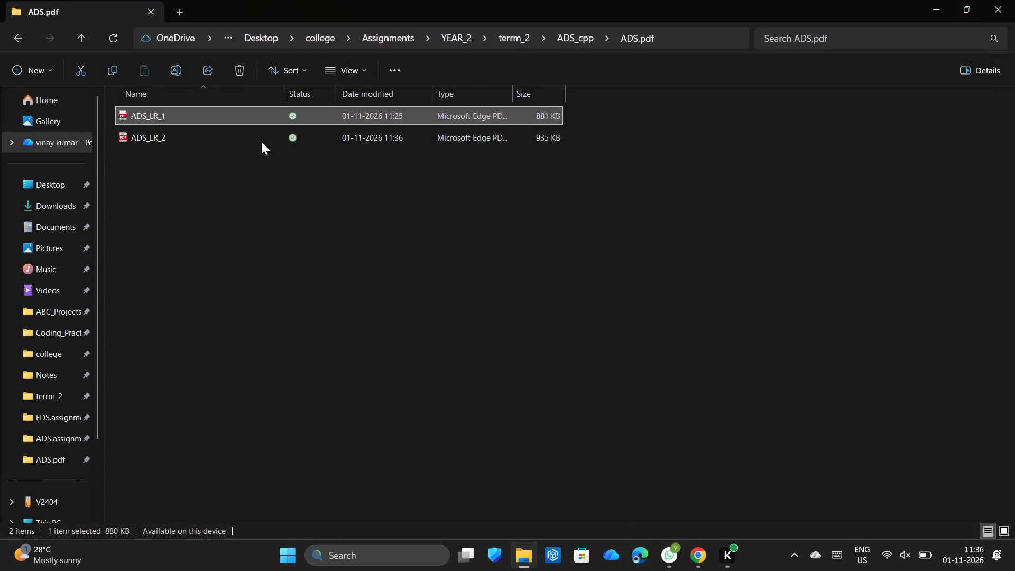
Open the ADS_LR_2 PDF, review all its pages through to the end, and close it.
double_click(245, 137)
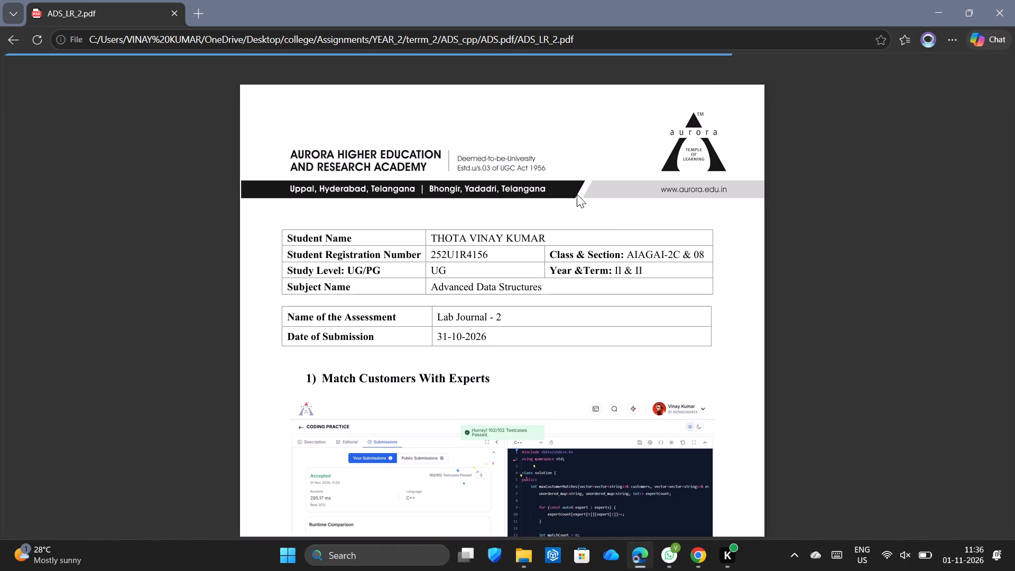
scroll(619, 267, "down", 8)
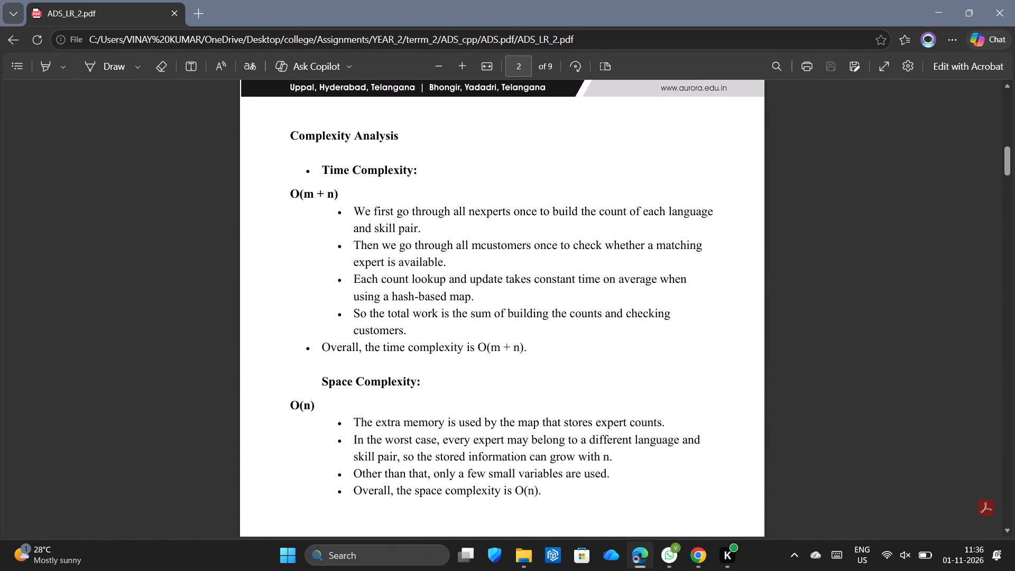
scroll(619, 267, "down", 11)
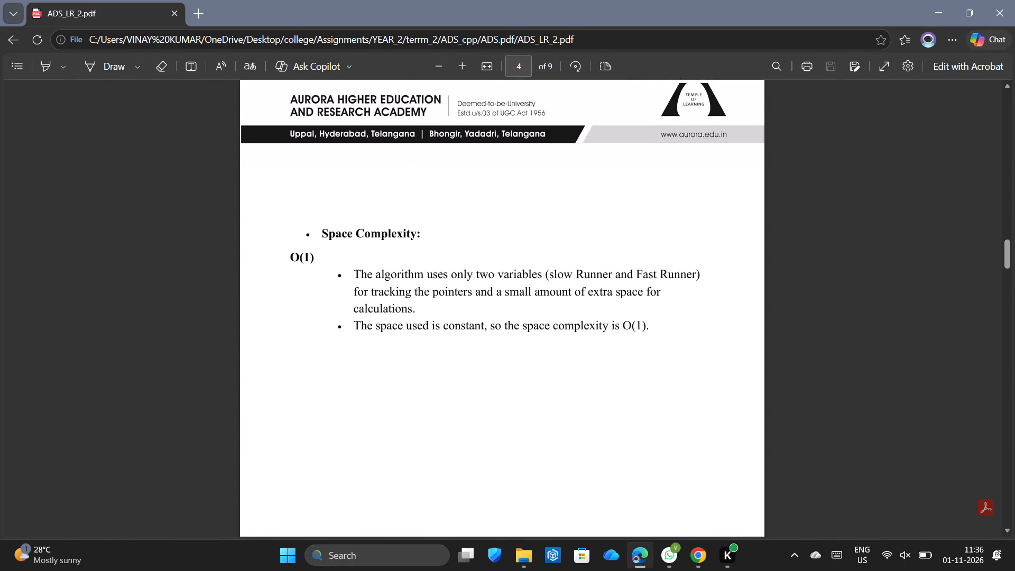
scroll(619, 267, "down", 10)
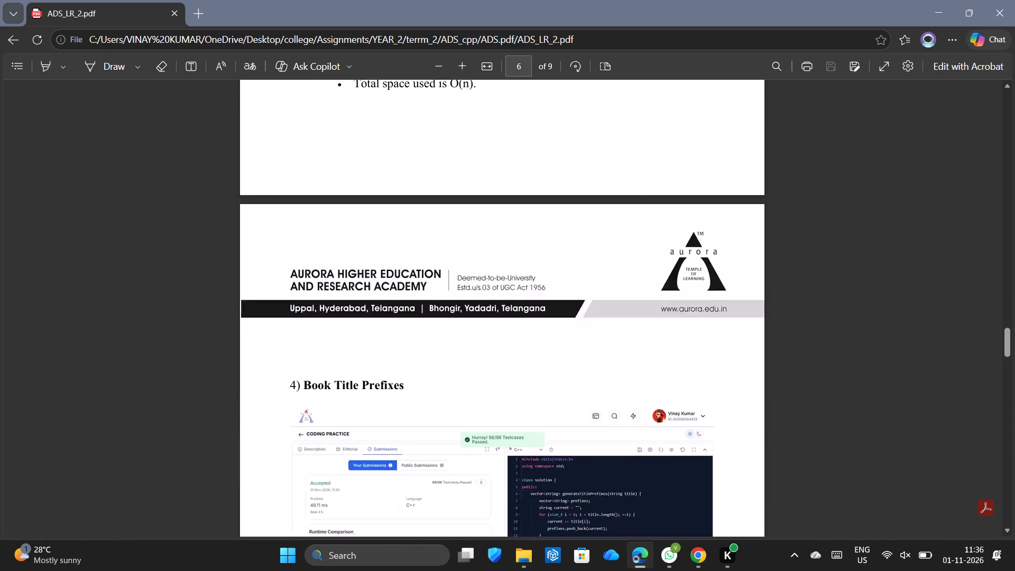
scroll(619, 267, "down", 10)
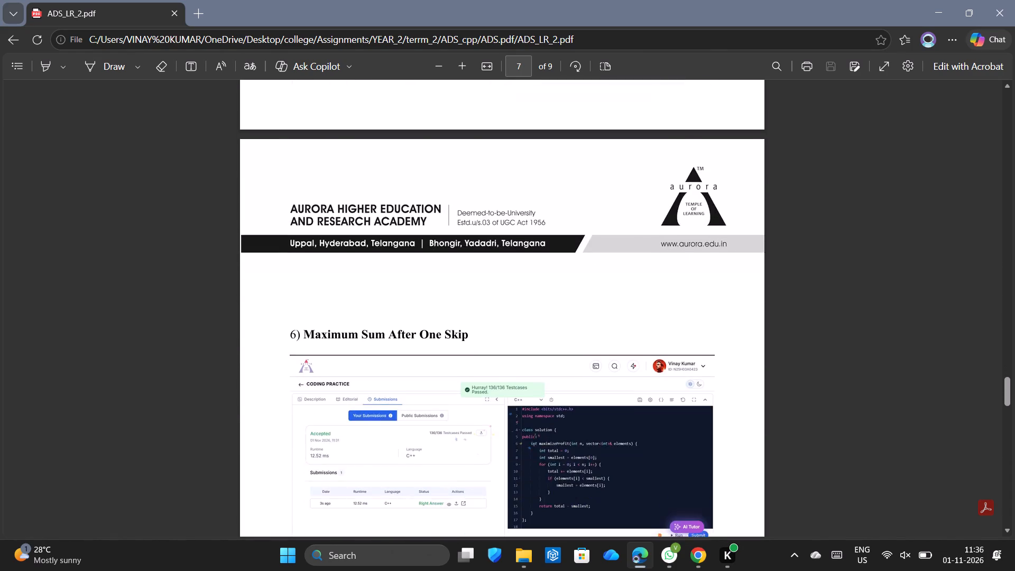
scroll(619, 267, "down", 10)
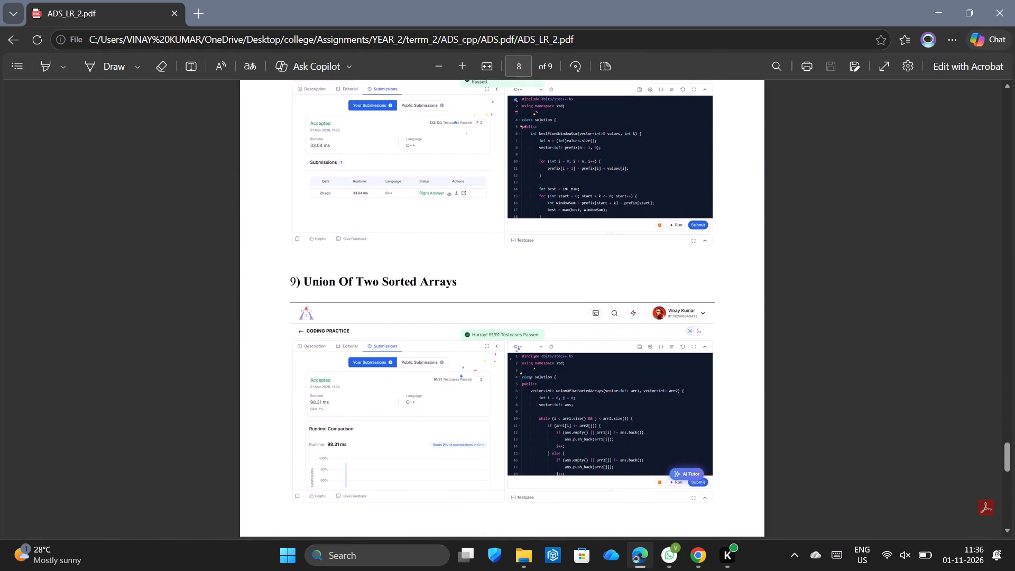
scroll(619, 267, "down", 9)
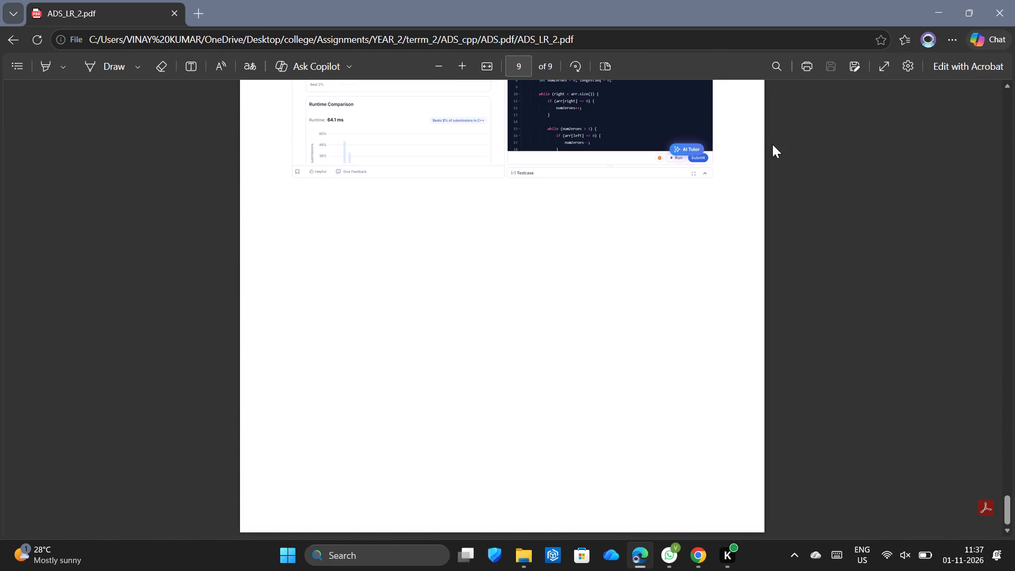
left_click(1014, 0)
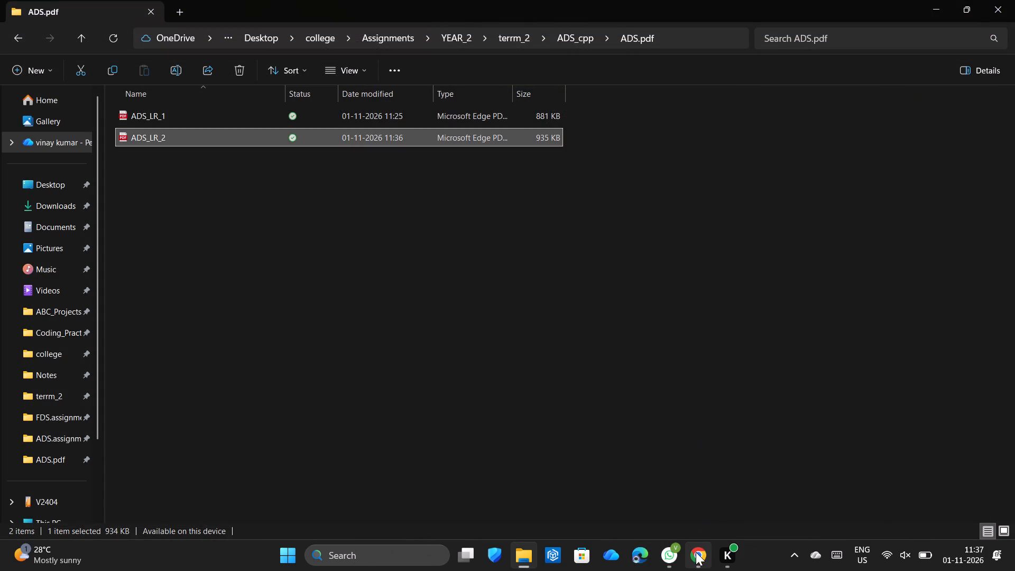
Switch to the Aurora University page in Chrome and upload ADS_LR_1 from terrm_2 > ADS_cpp > ADS.pdf for Lab Report 1.
left_click(696, 552)
left_click(281, 4)
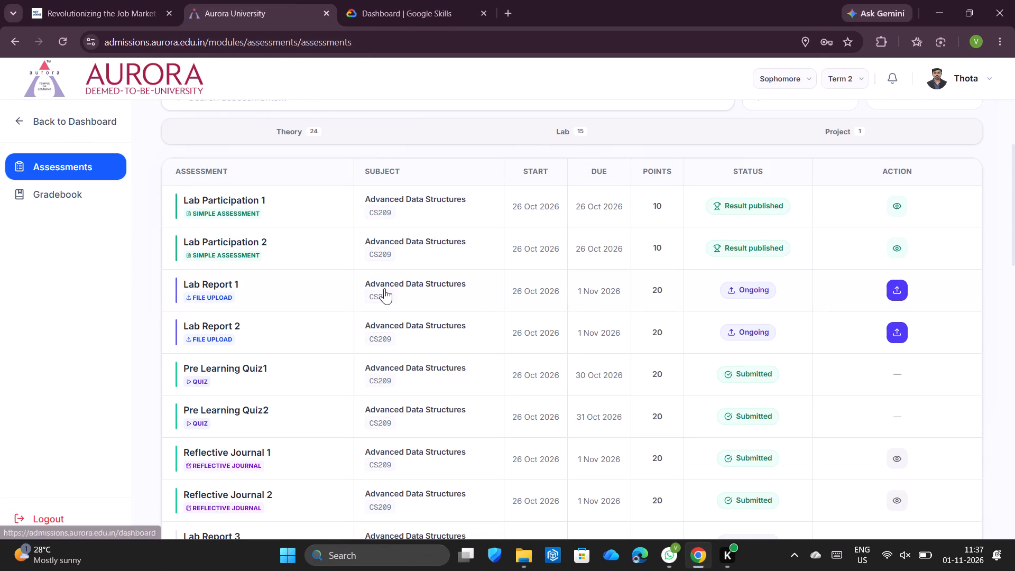
left_click(900, 289)
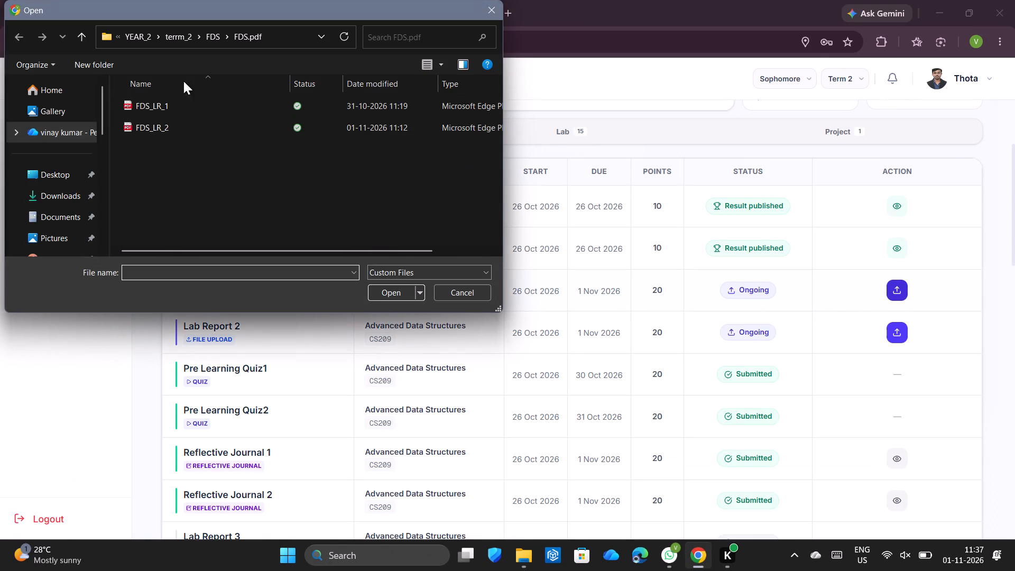
double_click(81, 41)
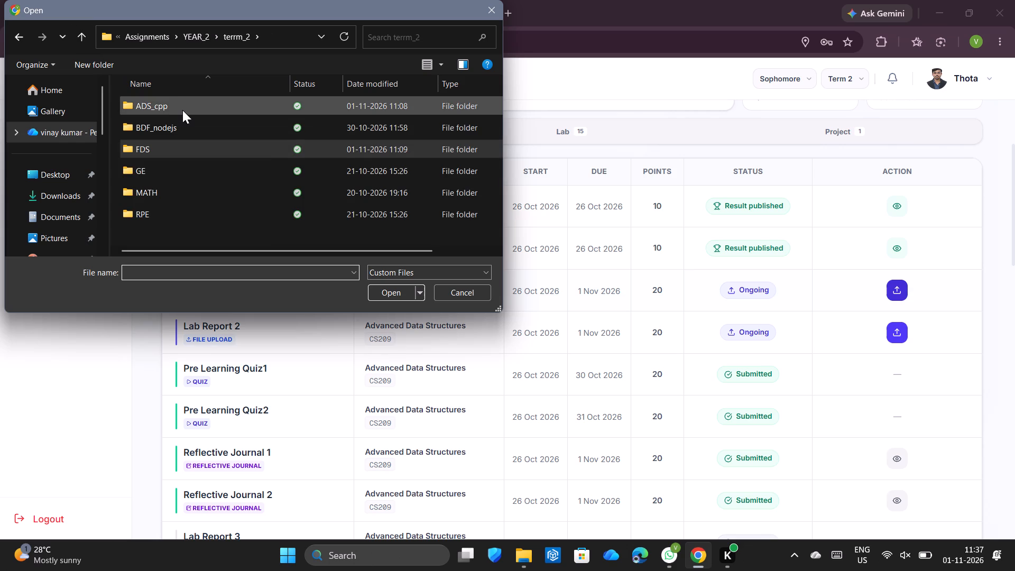
double_click(182, 110)
double_click(190, 123)
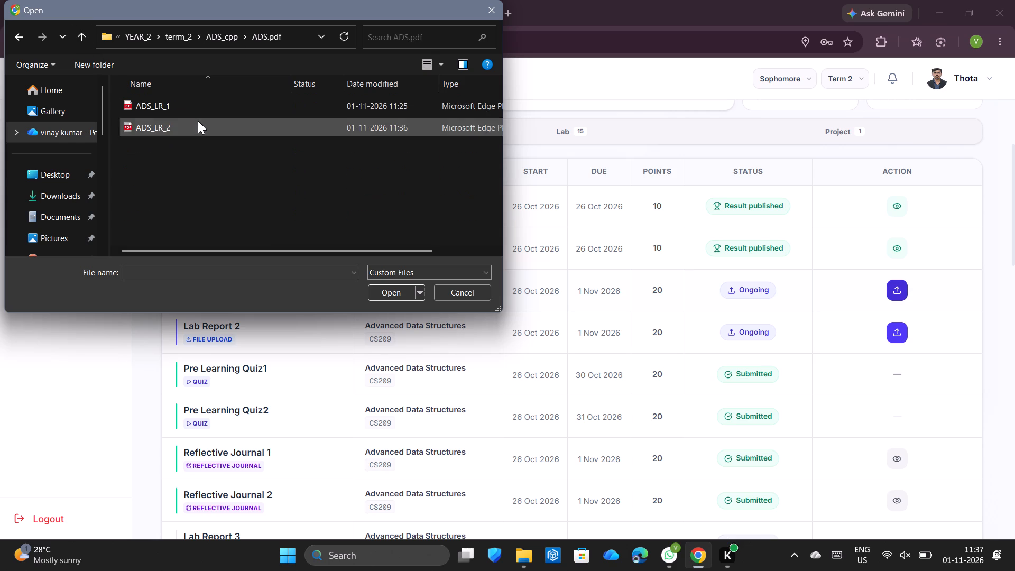
double_click(222, 110)
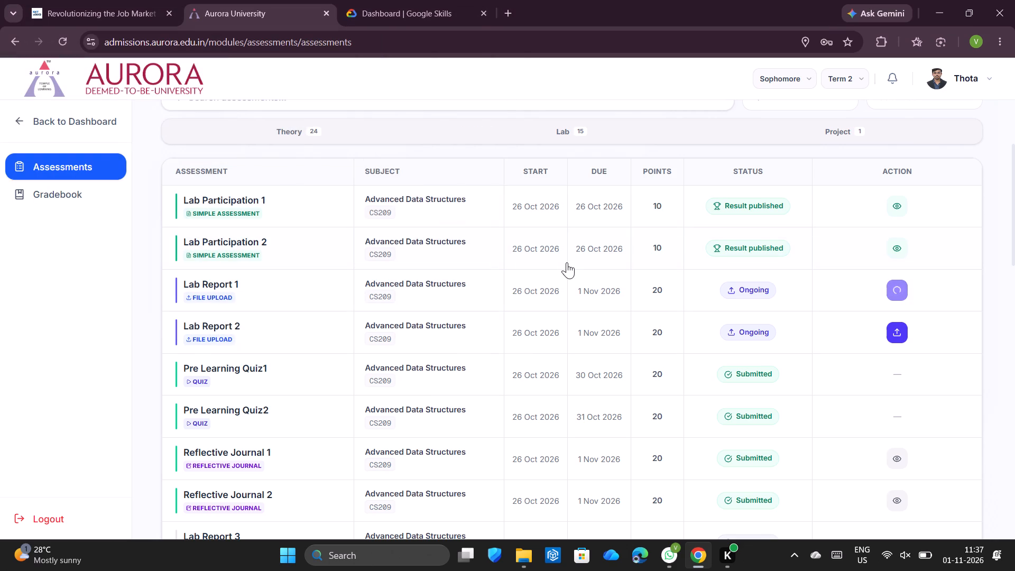
Upload the ADS_LR_2 PDF for the Advanced Data Structures Lab Report 2.
left_click(898, 337)
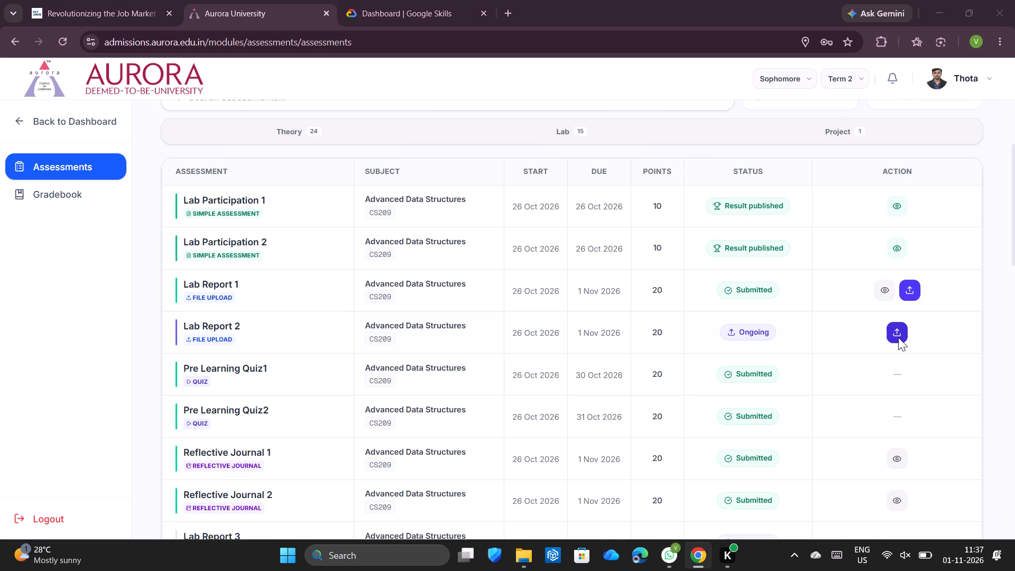
double_click(247, 127)
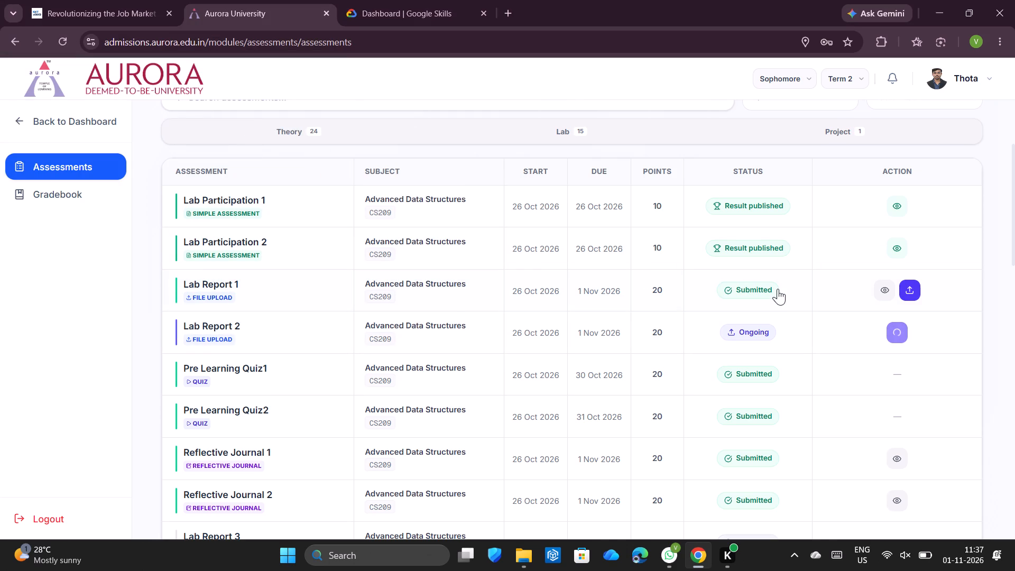
Open the submitted files for Lab Report 1 and Lab Report 2 in turn, check their pages, and close each one.
left_click(882, 298)
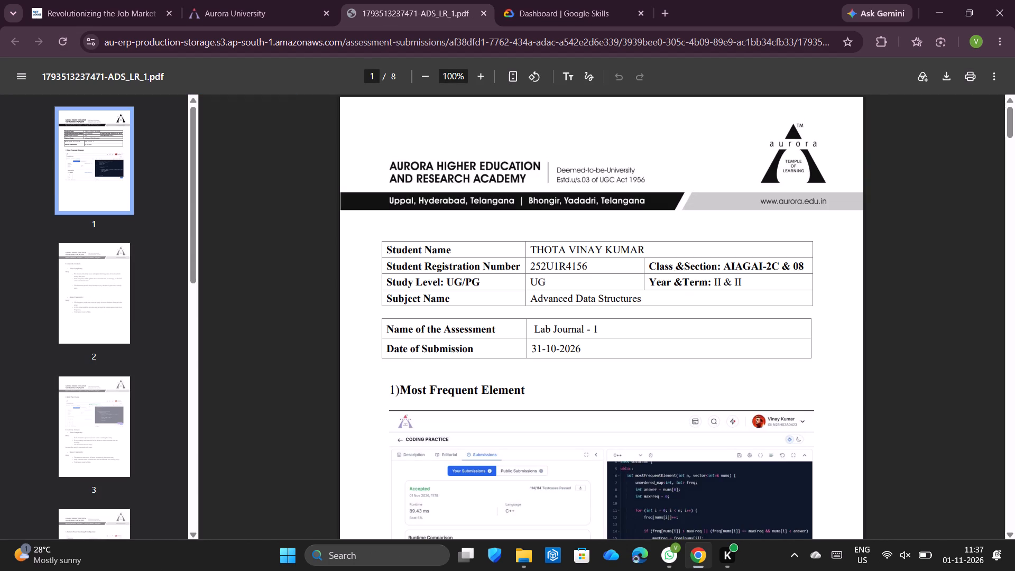
scroll(538, 259, "down", 11)
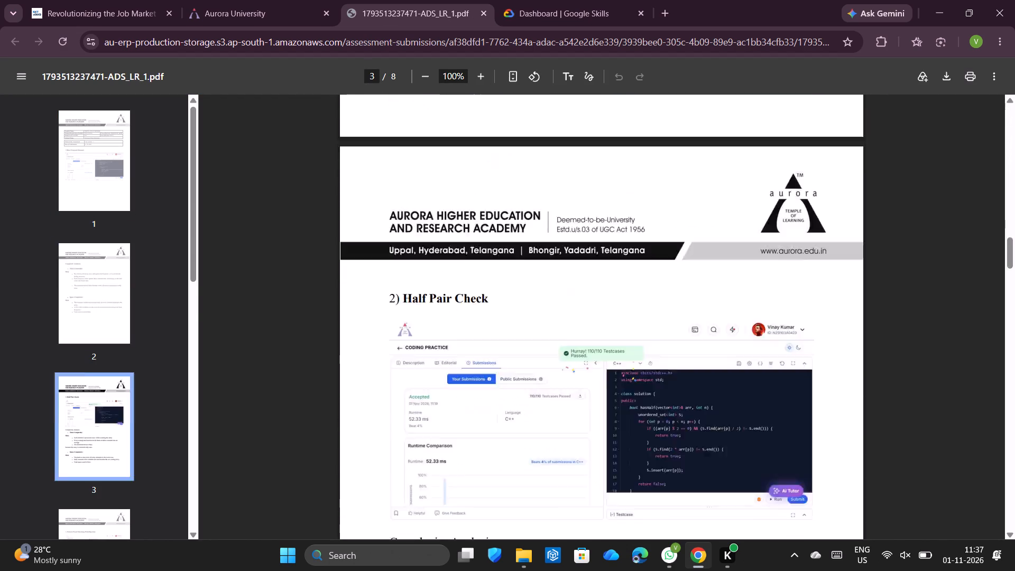
scroll(538, 259, "down", 6)
left_click(480, 12)
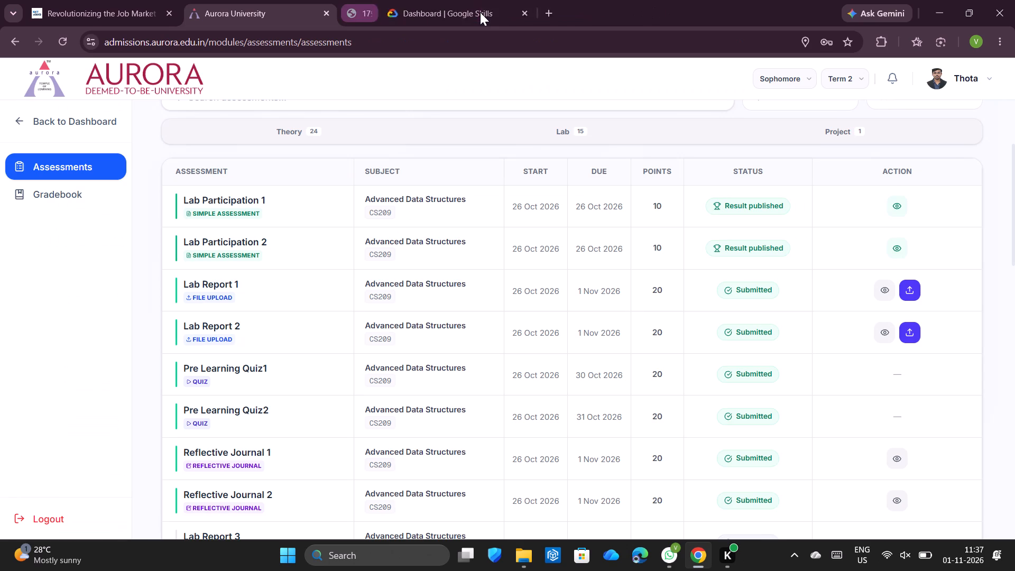
left_click(876, 334)
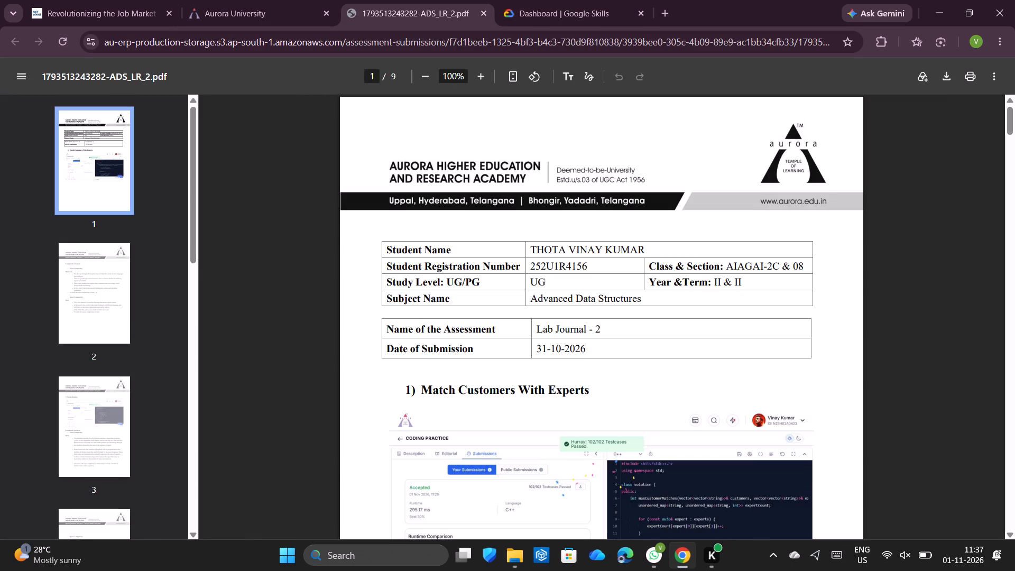
scroll(576, 366, "down", 2)
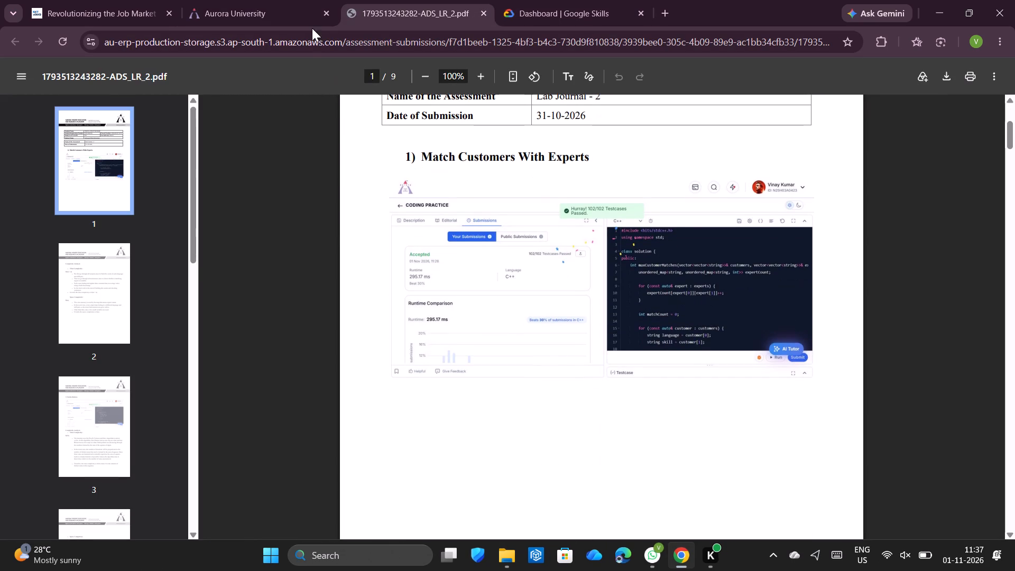
left_click(480, 15)
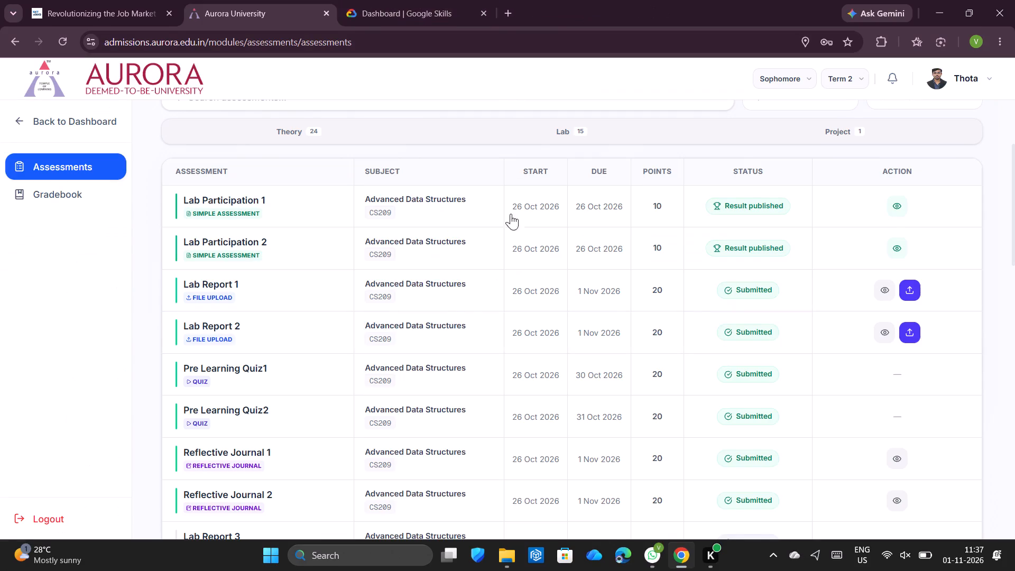
Go back to the course overview, reload it, and check the assessment statuses of Backend Development Fundamentals before returning to the overview.
scroll(500, 229, "up", 3)
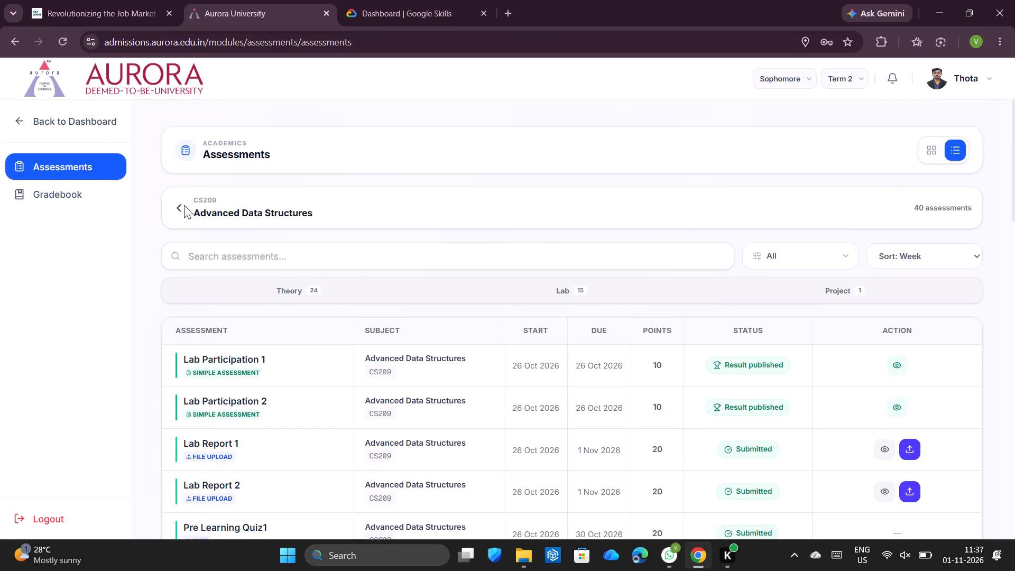
left_click(184, 205)
left_click(71, 38)
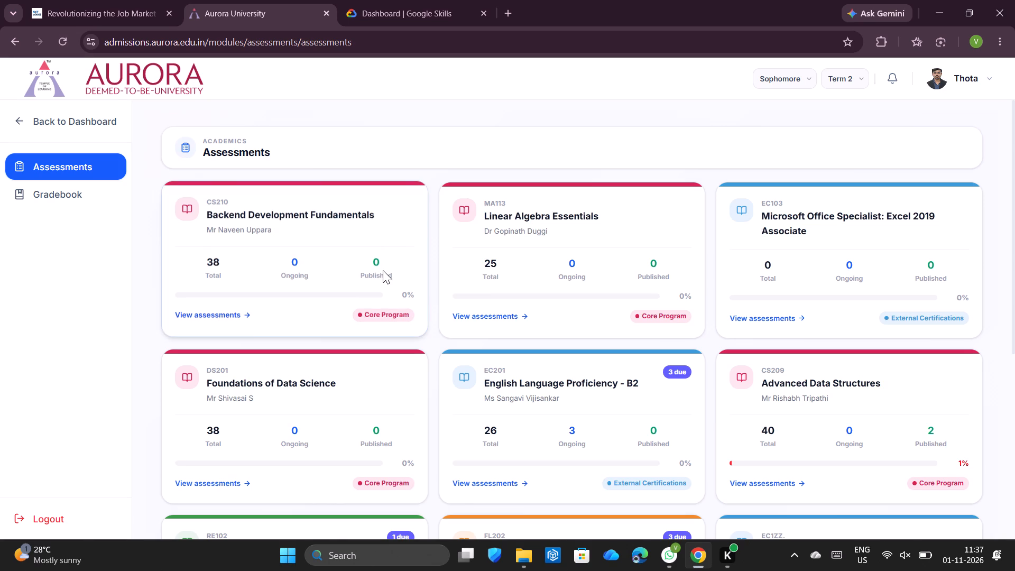
left_click(383, 270)
scroll(445, 346, "down", 1)
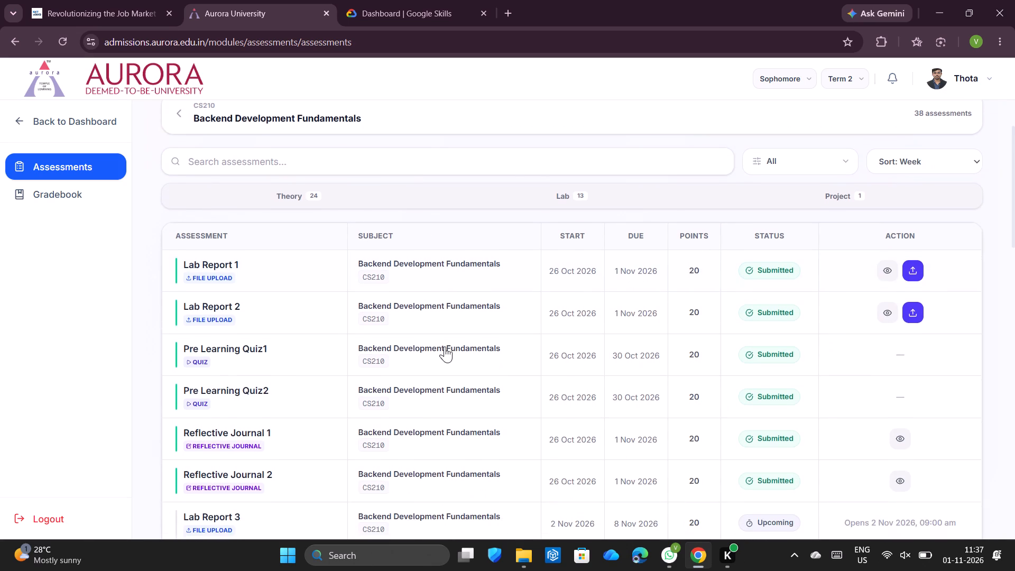
scroll(445, 346, "down", 3)
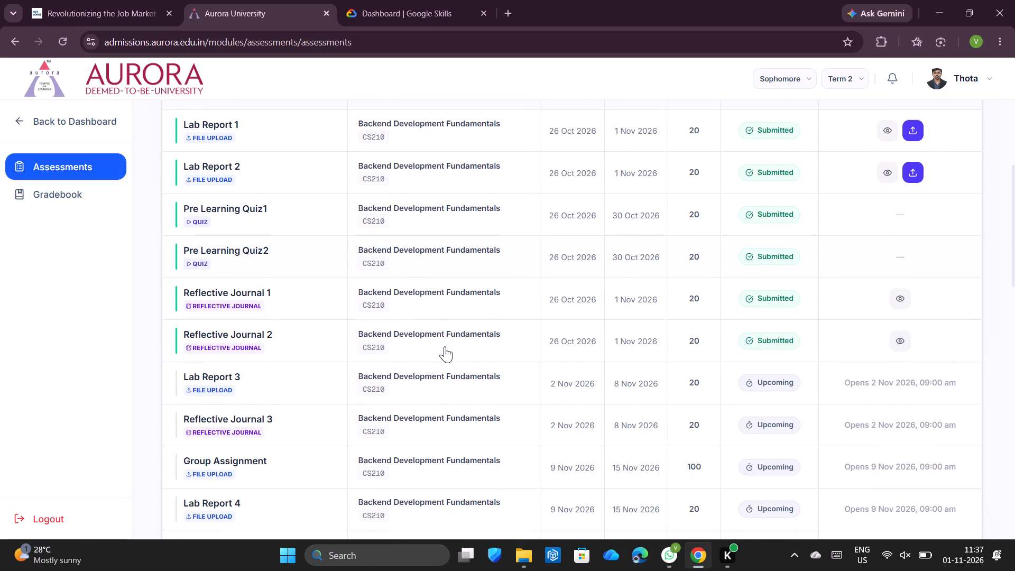
scroll(445, 346, "down", 1)
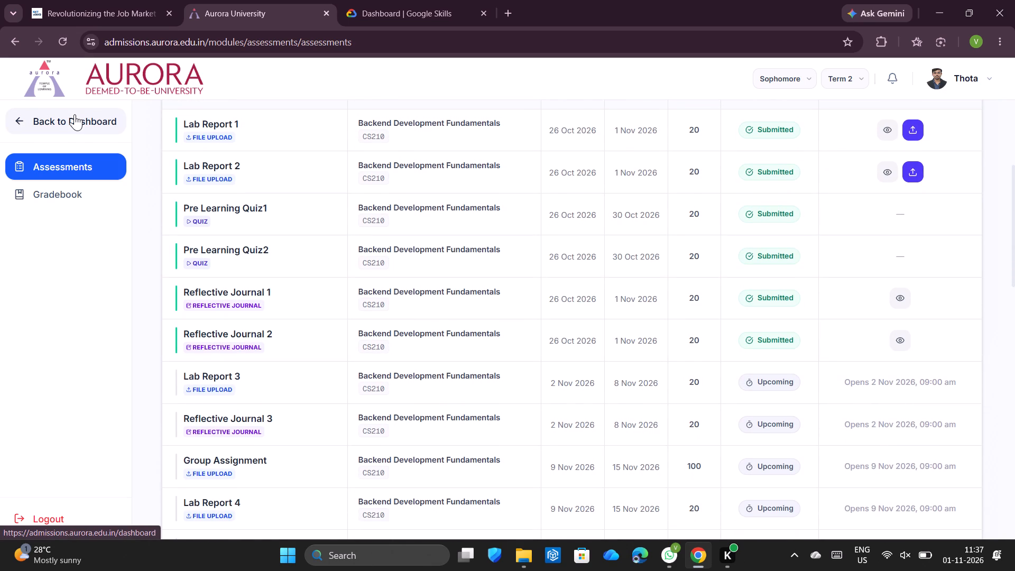
scroll(214, 181, "up", 3)
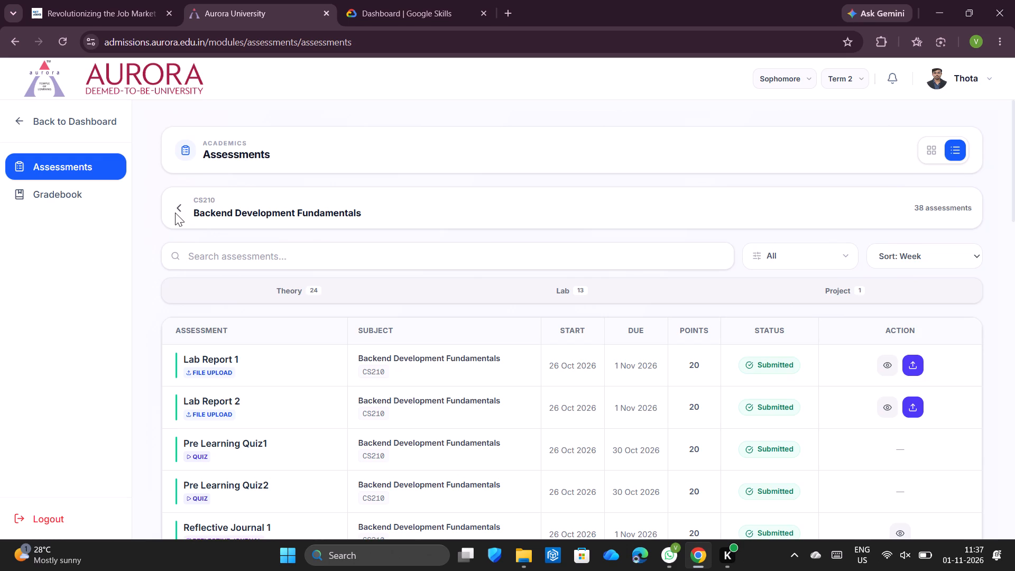
left_click(175, 213)
Check the assessment statuses of Linear Algebra Essentials and of Foundations of Data Science, returning to the course overview after each.
left_click(559, 288)
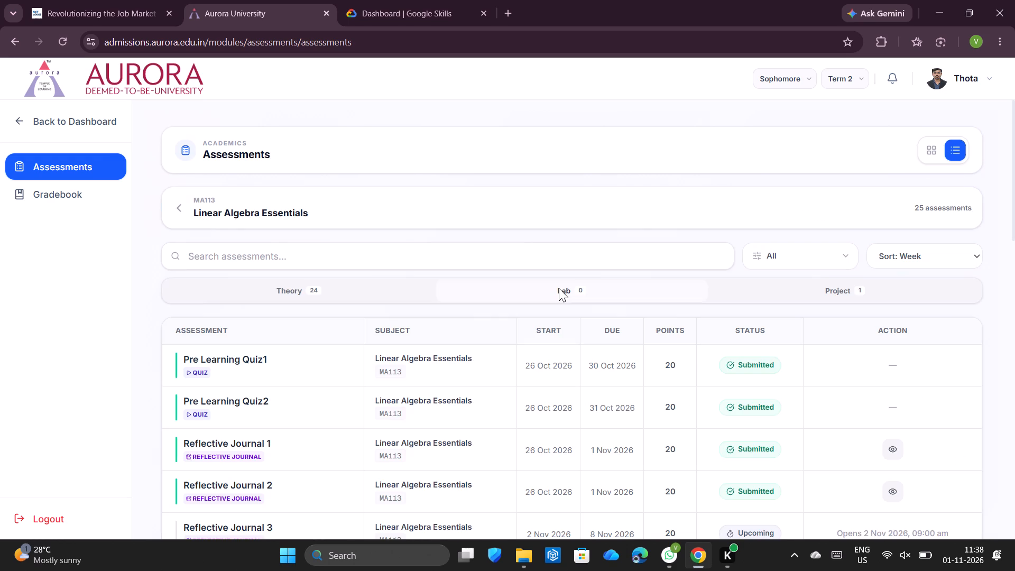
scroll(615, 366, "down", 2)
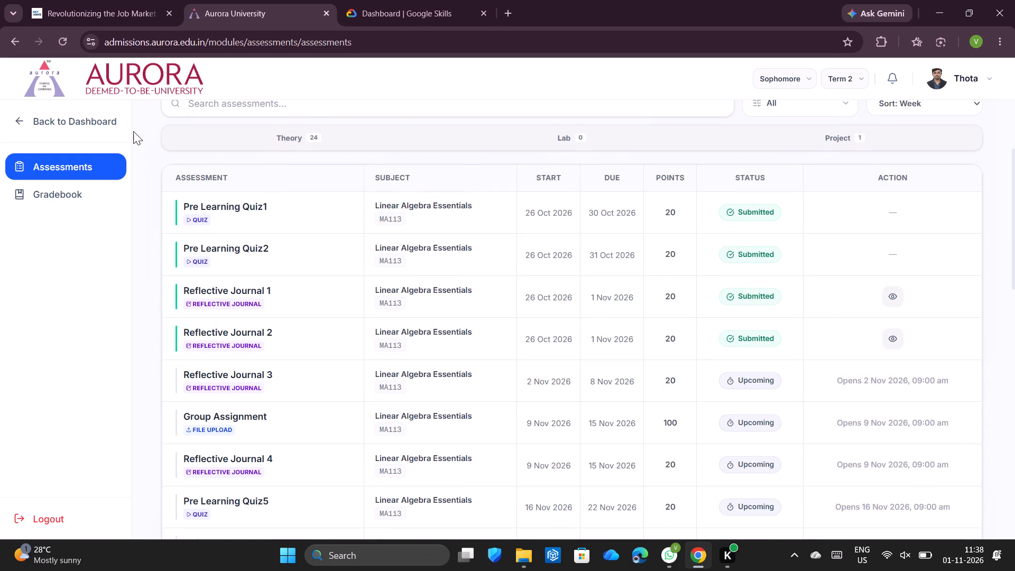
scroll(201, 139, "up", 1)
left_click(174, 140)
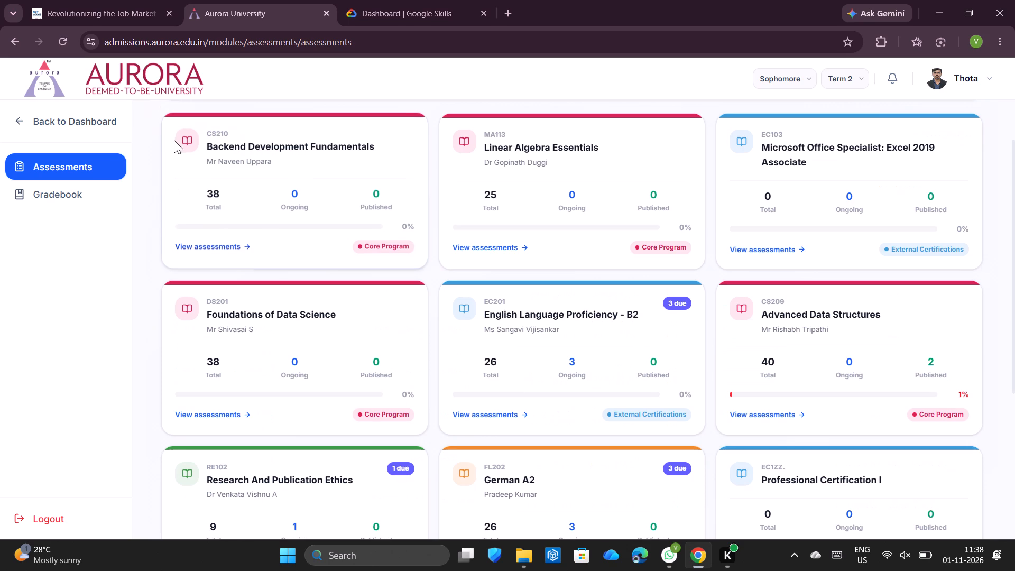
left_click(383, 391)
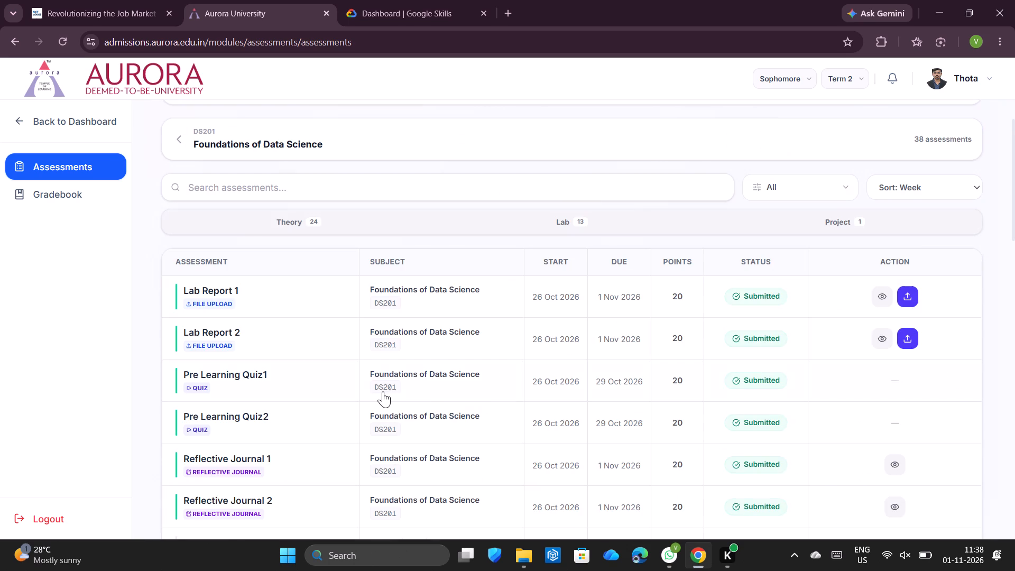
scroll(499, 343, "down", 2)
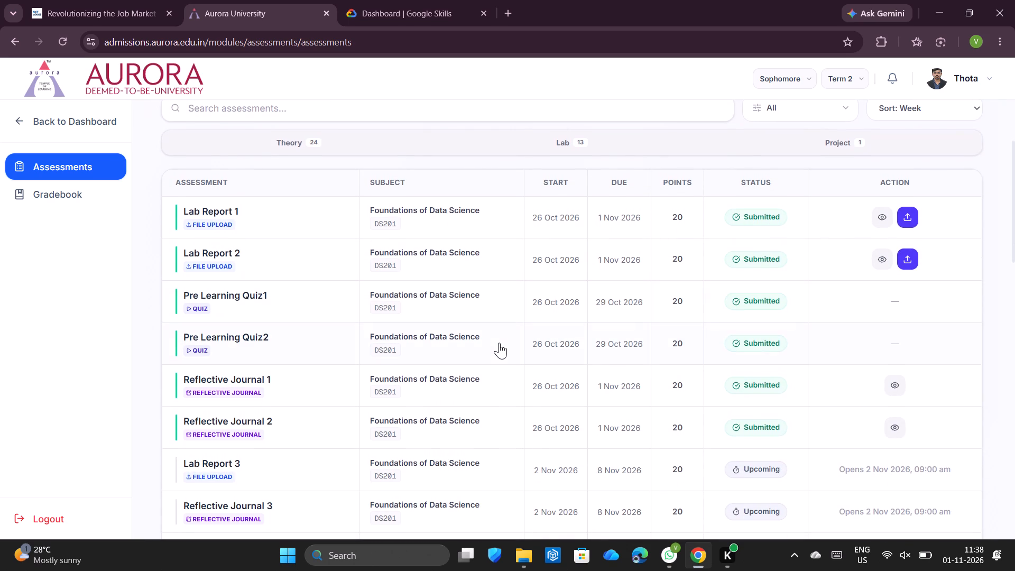
scroll(229, 171, "up", 1)
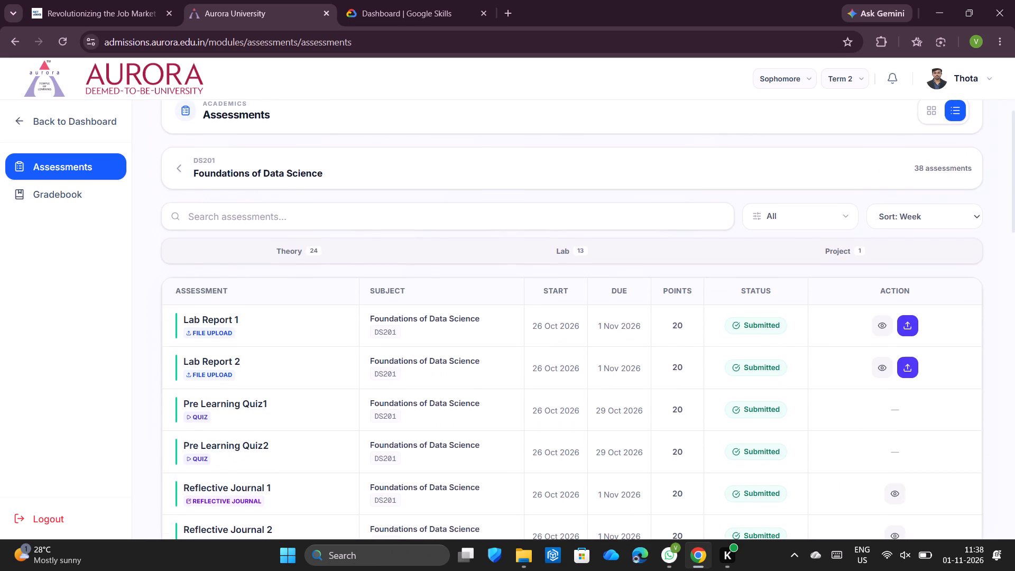
left_click(172, 167)
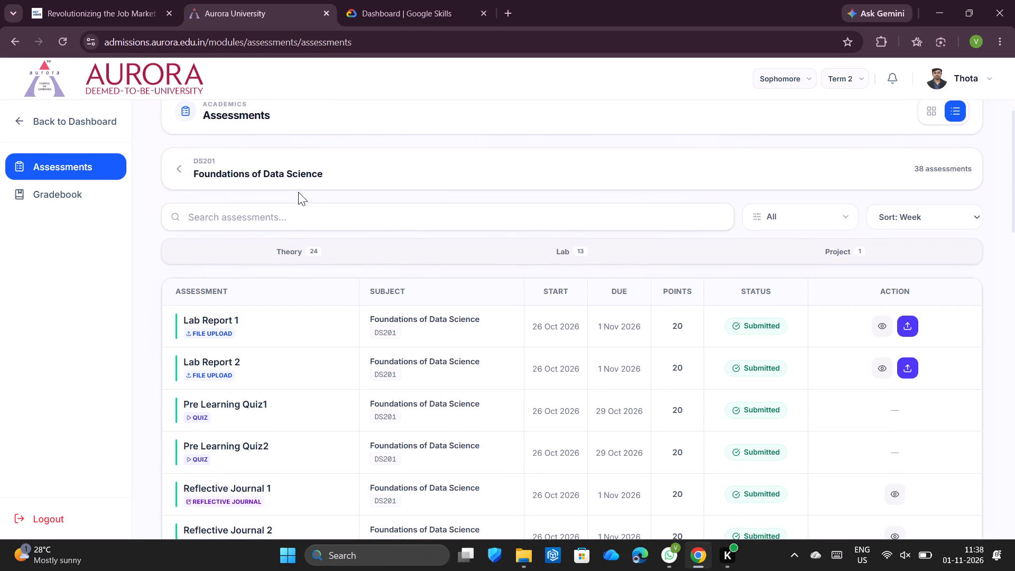
left_click(178, 168)
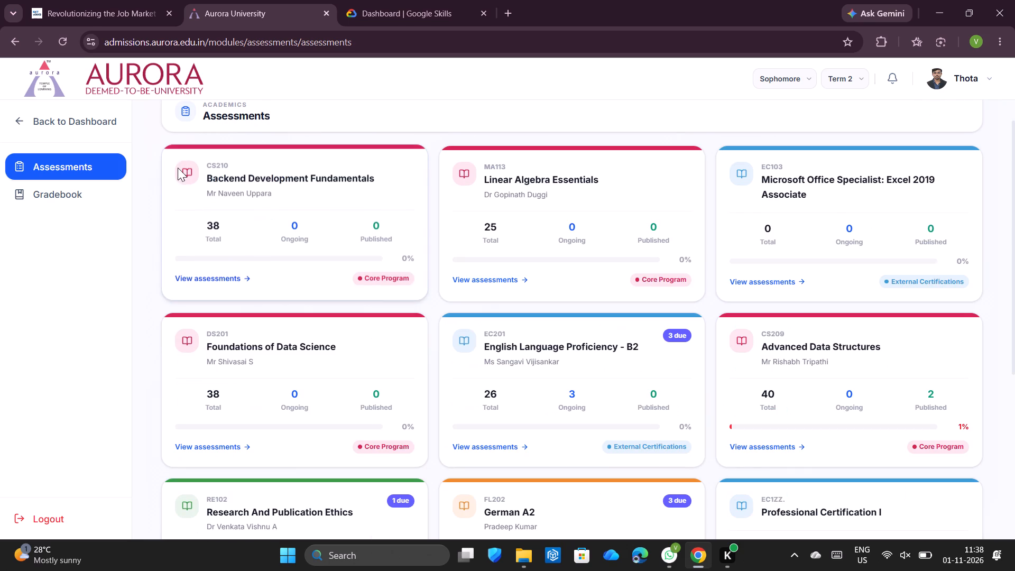
Check the assessment statuses of Advanced Data Structures, and return through the course overview to the portal dashboard.
left_click(829, 388)
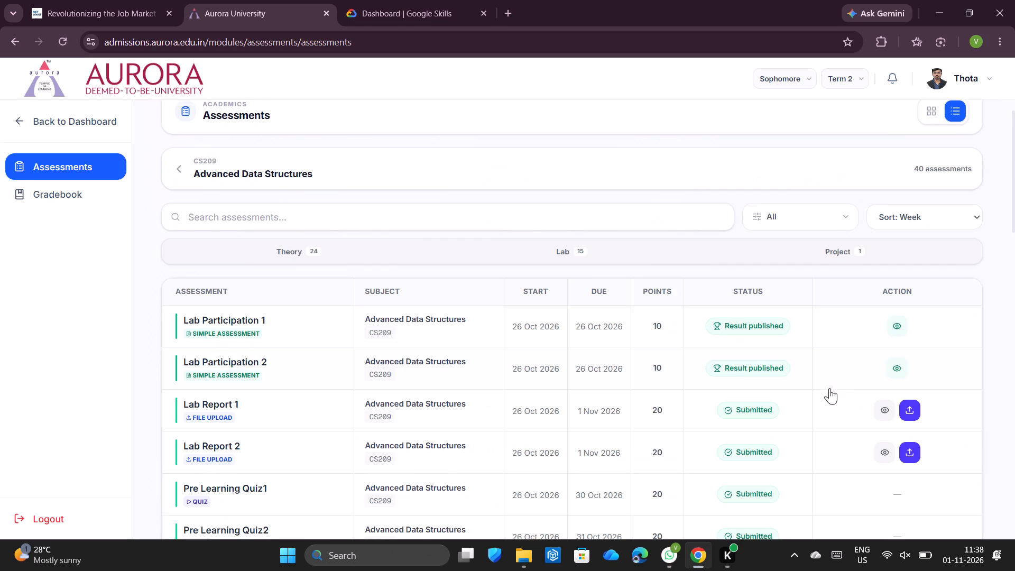
scroll(640, 312, "down", 1)
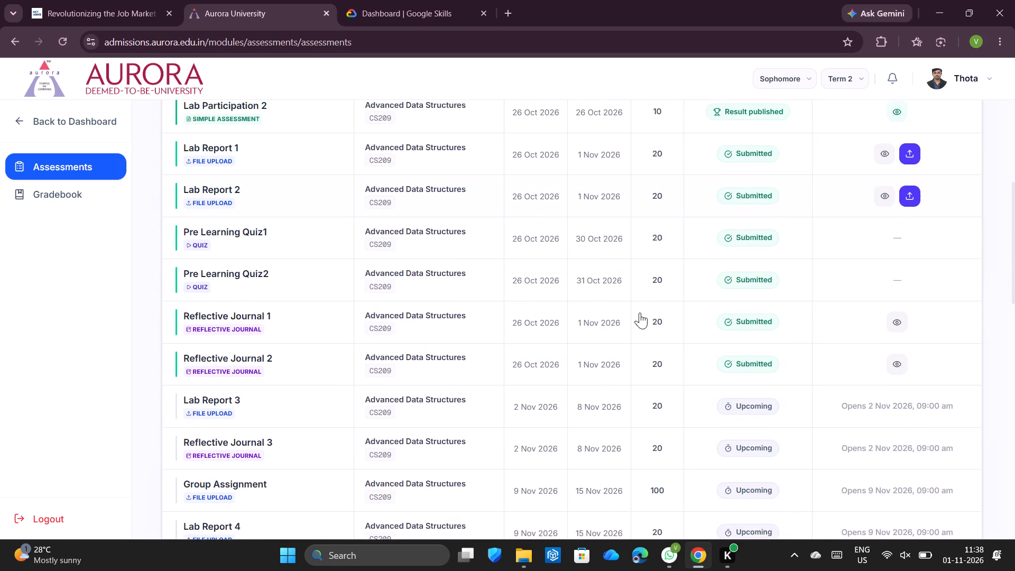
scroll(640, 312, "down", 1)
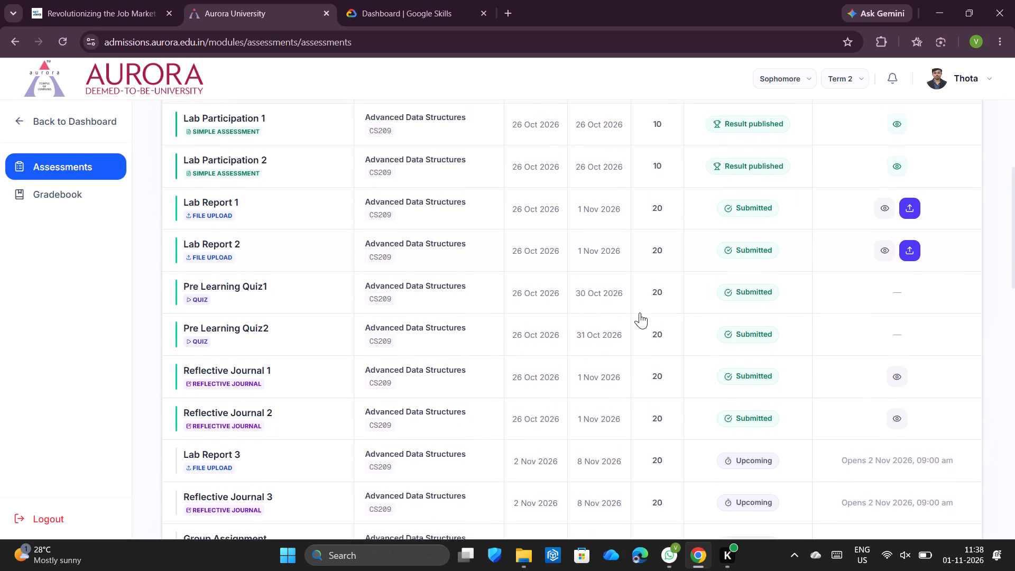
scroll(640, 312, "down", 1)
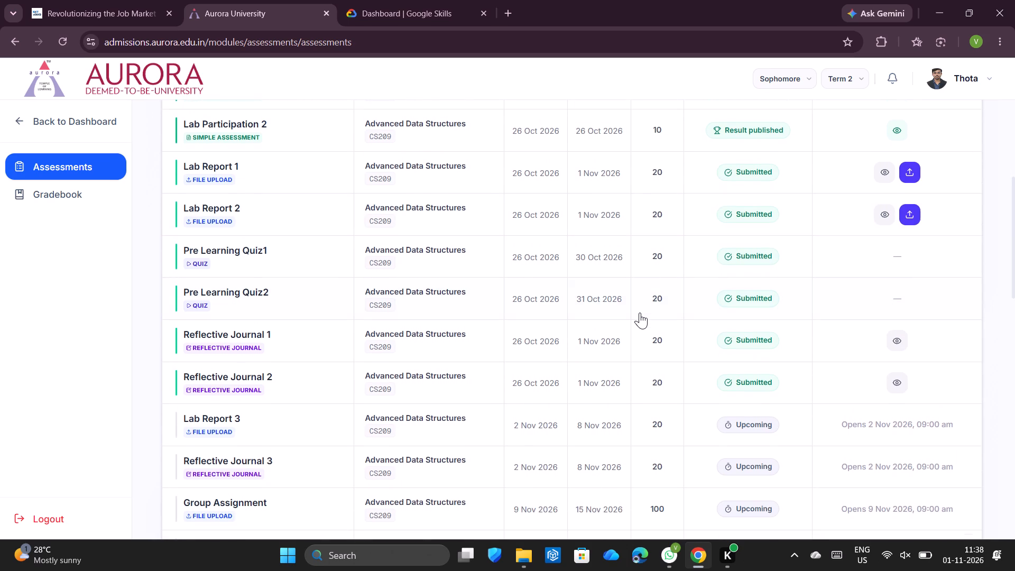
scroll(640, 312, "up", 2)
left_click(181, 206)
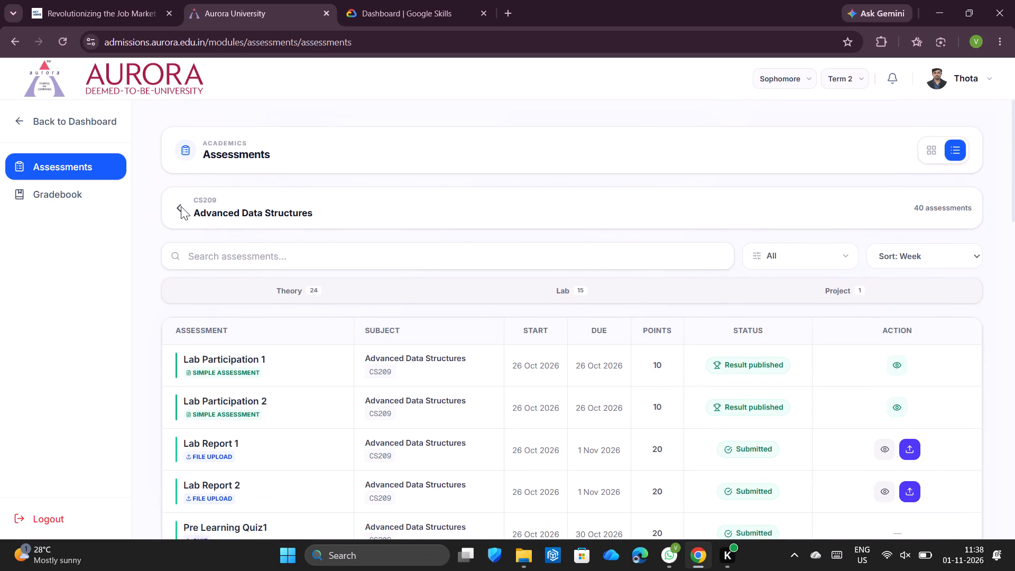
left_click(196, 133)
scroll(196, 133, "up", 2)
left_click(100, 124)
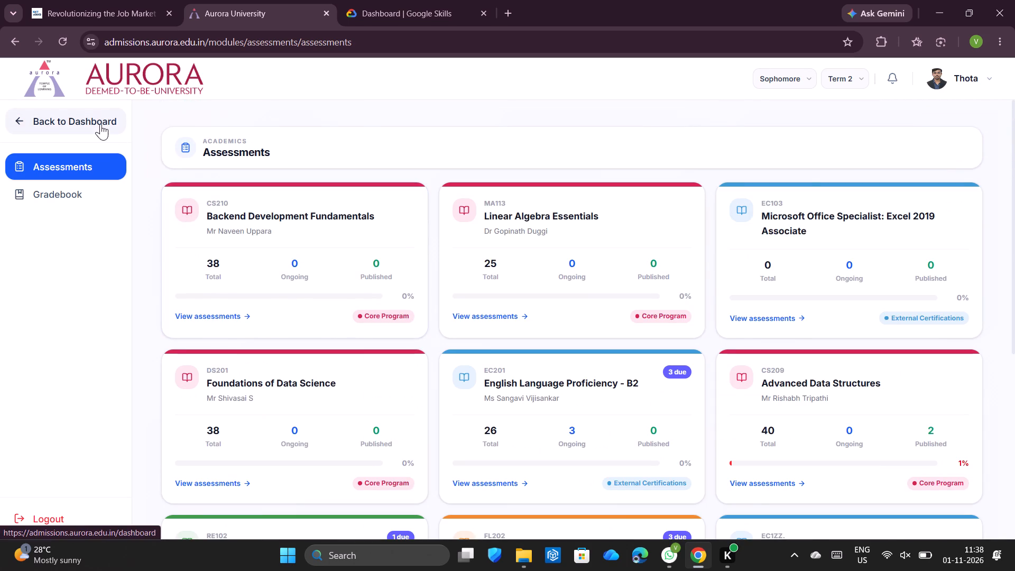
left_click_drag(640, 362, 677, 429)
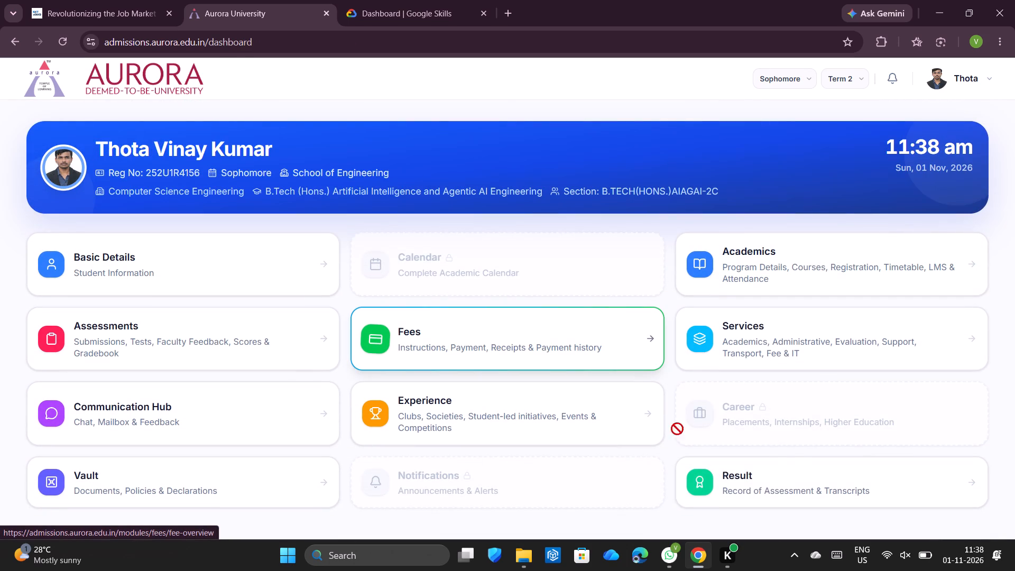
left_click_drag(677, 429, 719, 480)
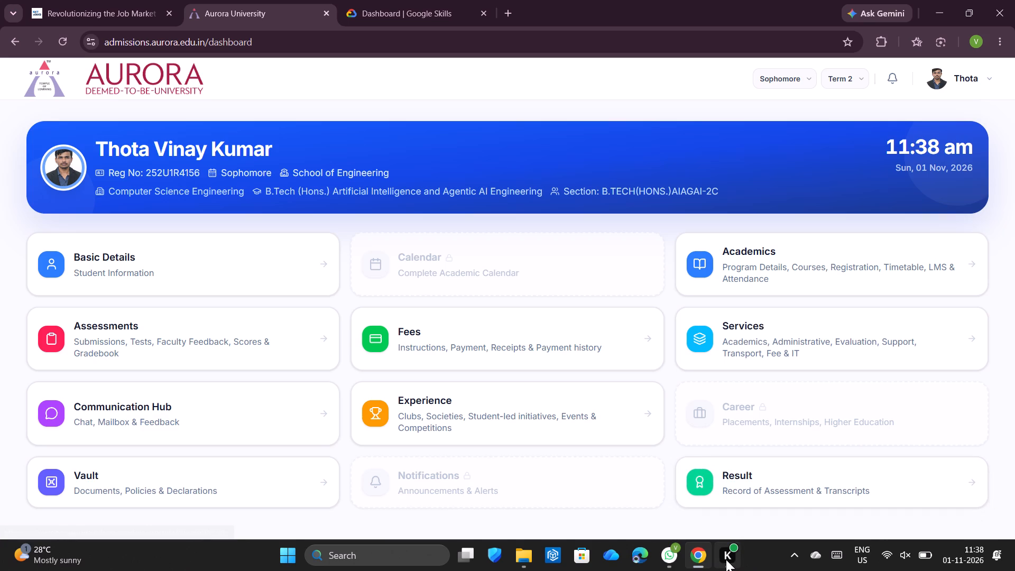